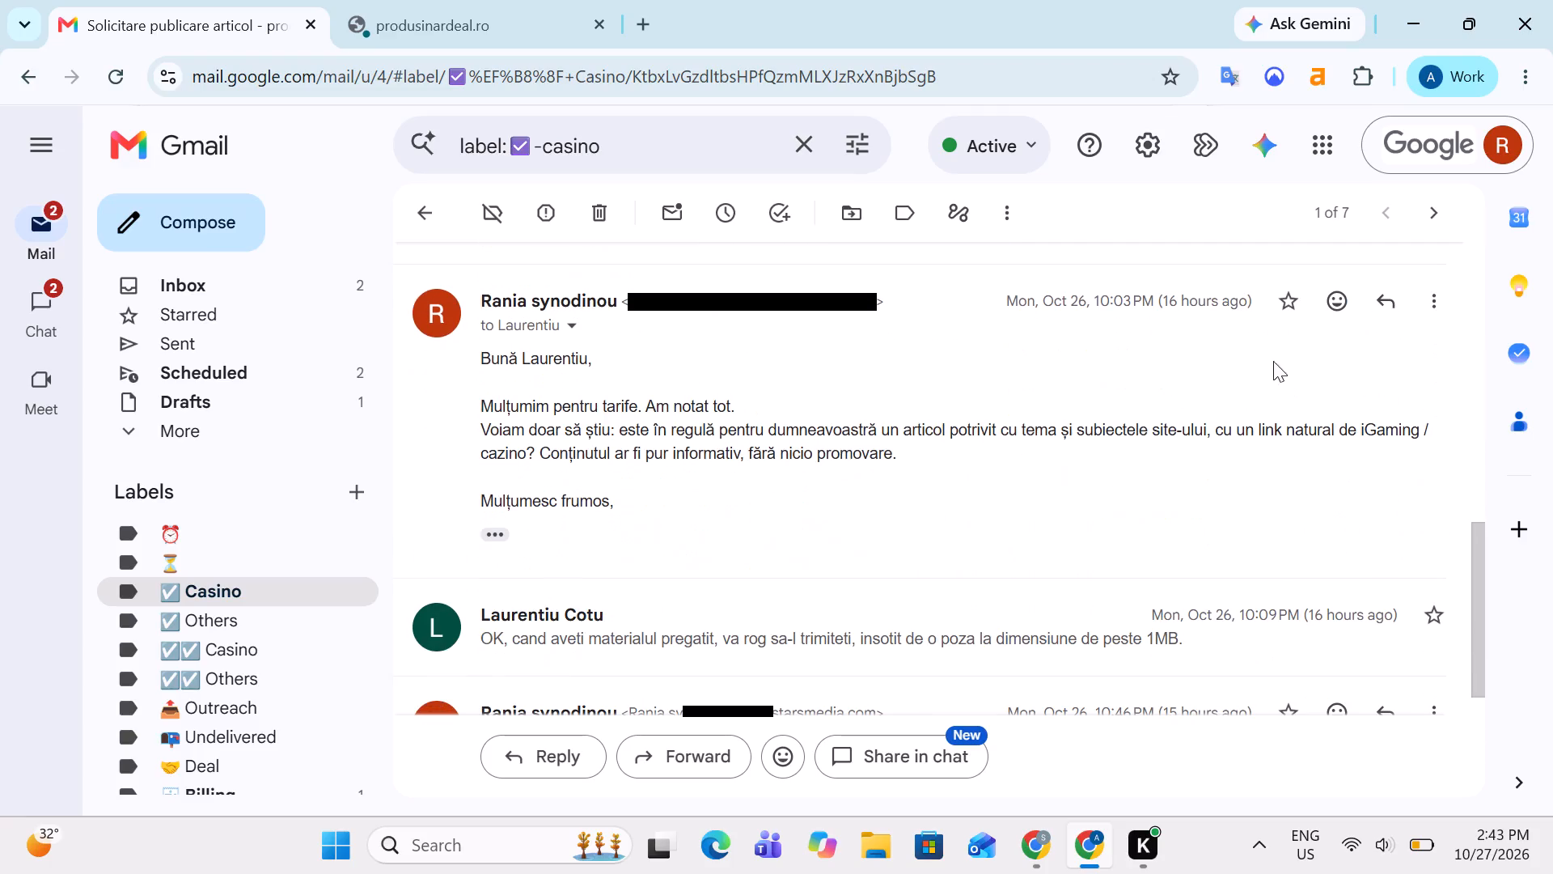
Translate the Romanian messages in the publisher's email thread into English and read the replies on casino links and article material.
click(1437, 305)
scroll(1334, 391, down, 3)
click(1247, 562)
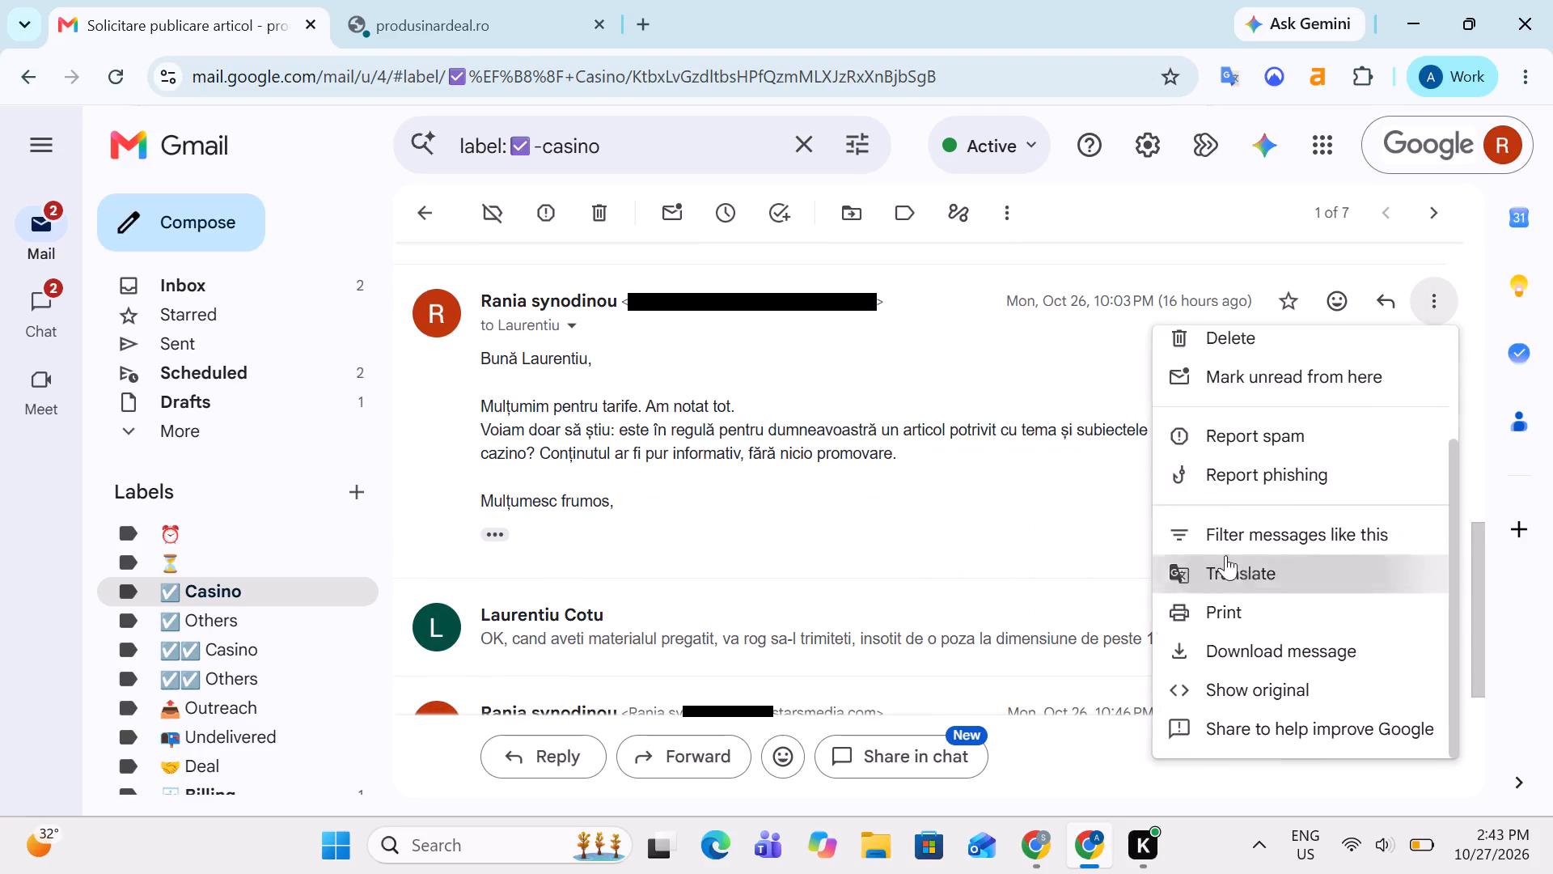
scroll(839, 448, down, 2)
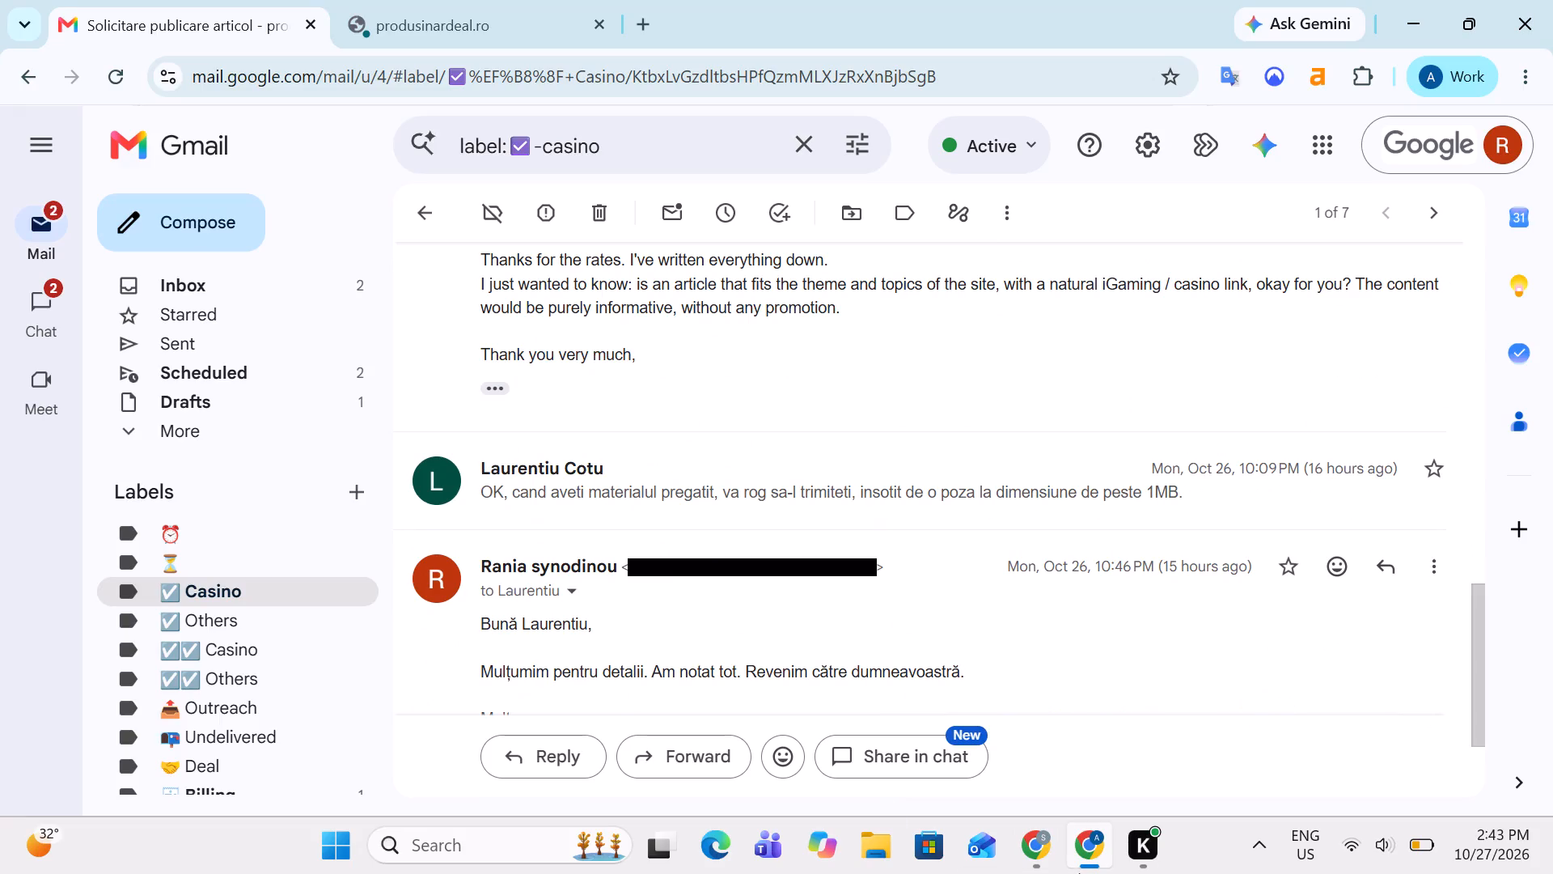
click(710, 482)
scroll(631, 536, down, 1)
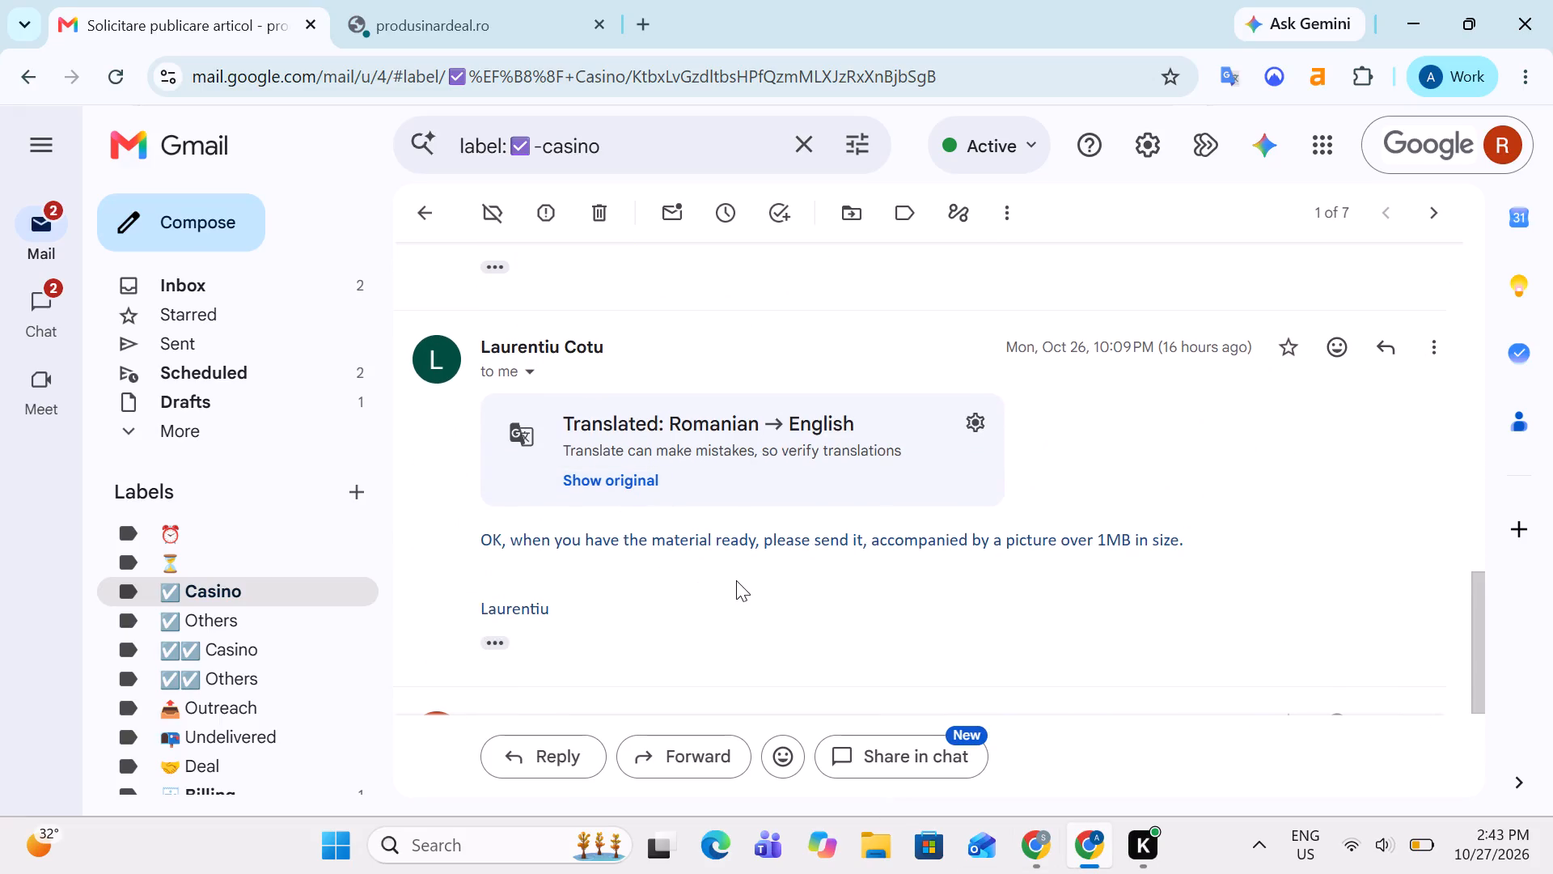
scroll(954, 569, down, 2)
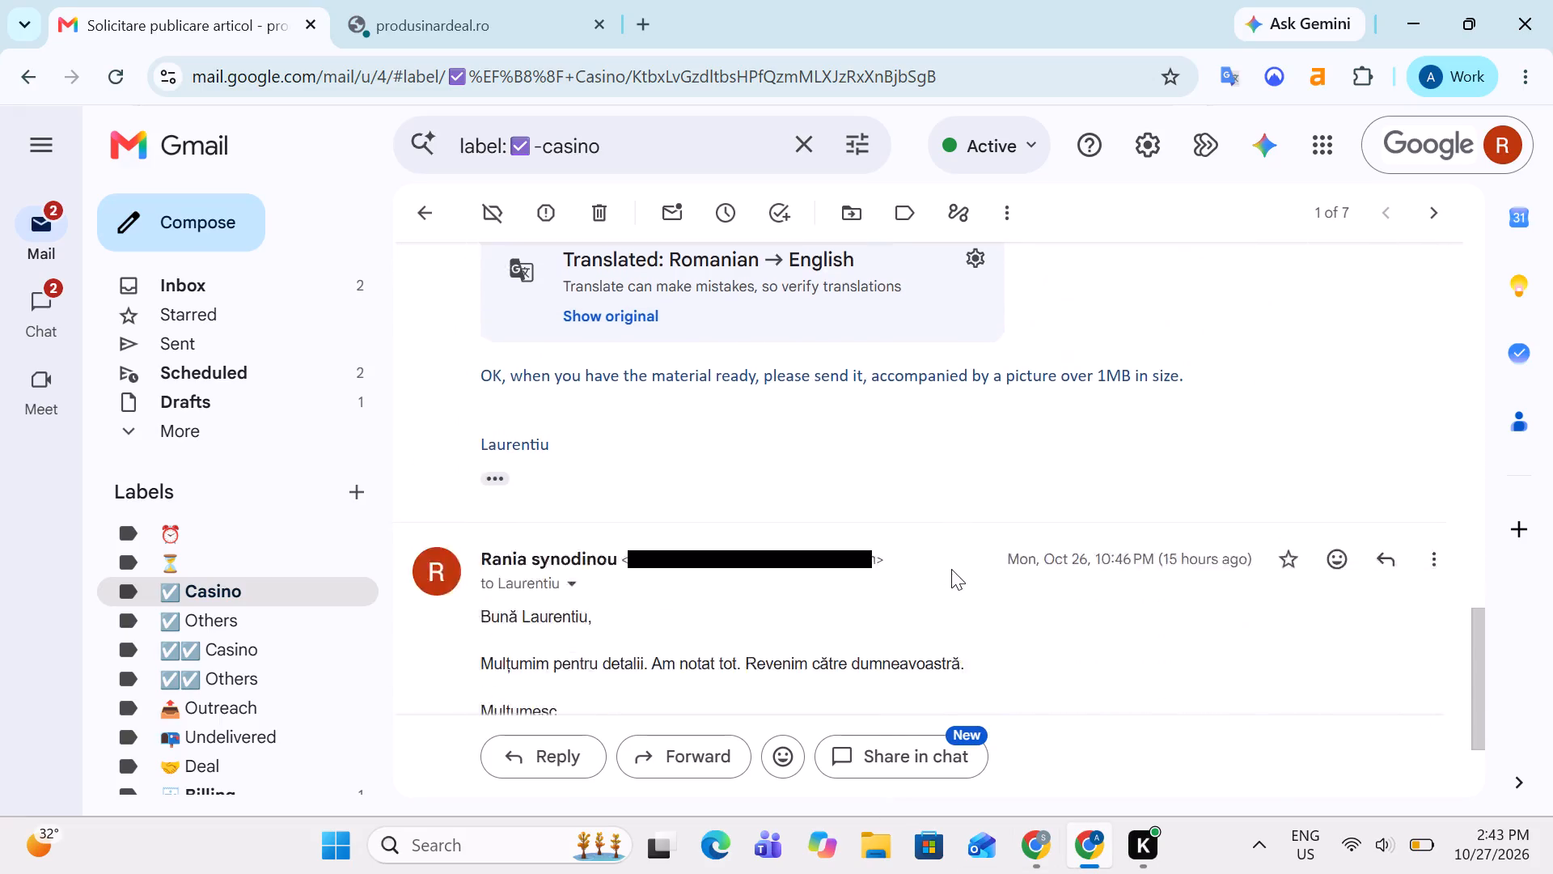
scroll(951, 569, down, 1)
scroll(667, 517, up, 7)
Open the produsinardeal.ro site past its connection warning and copy its domain from the address.
click(387, 0)
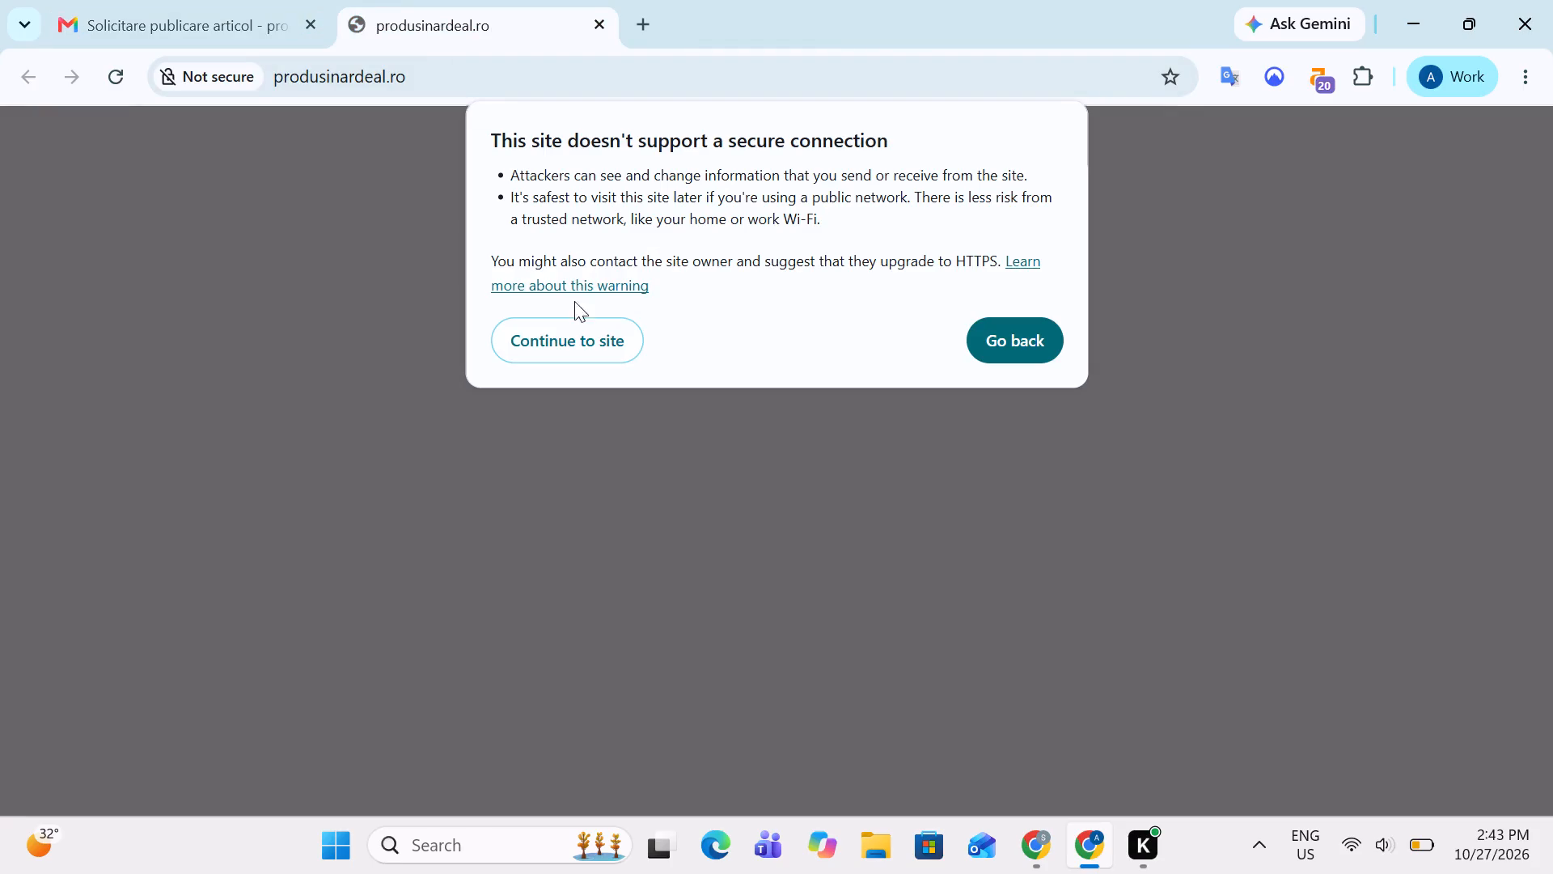
click(555, 336)
click(461, 73)
drag(461, 73, 371, 77)
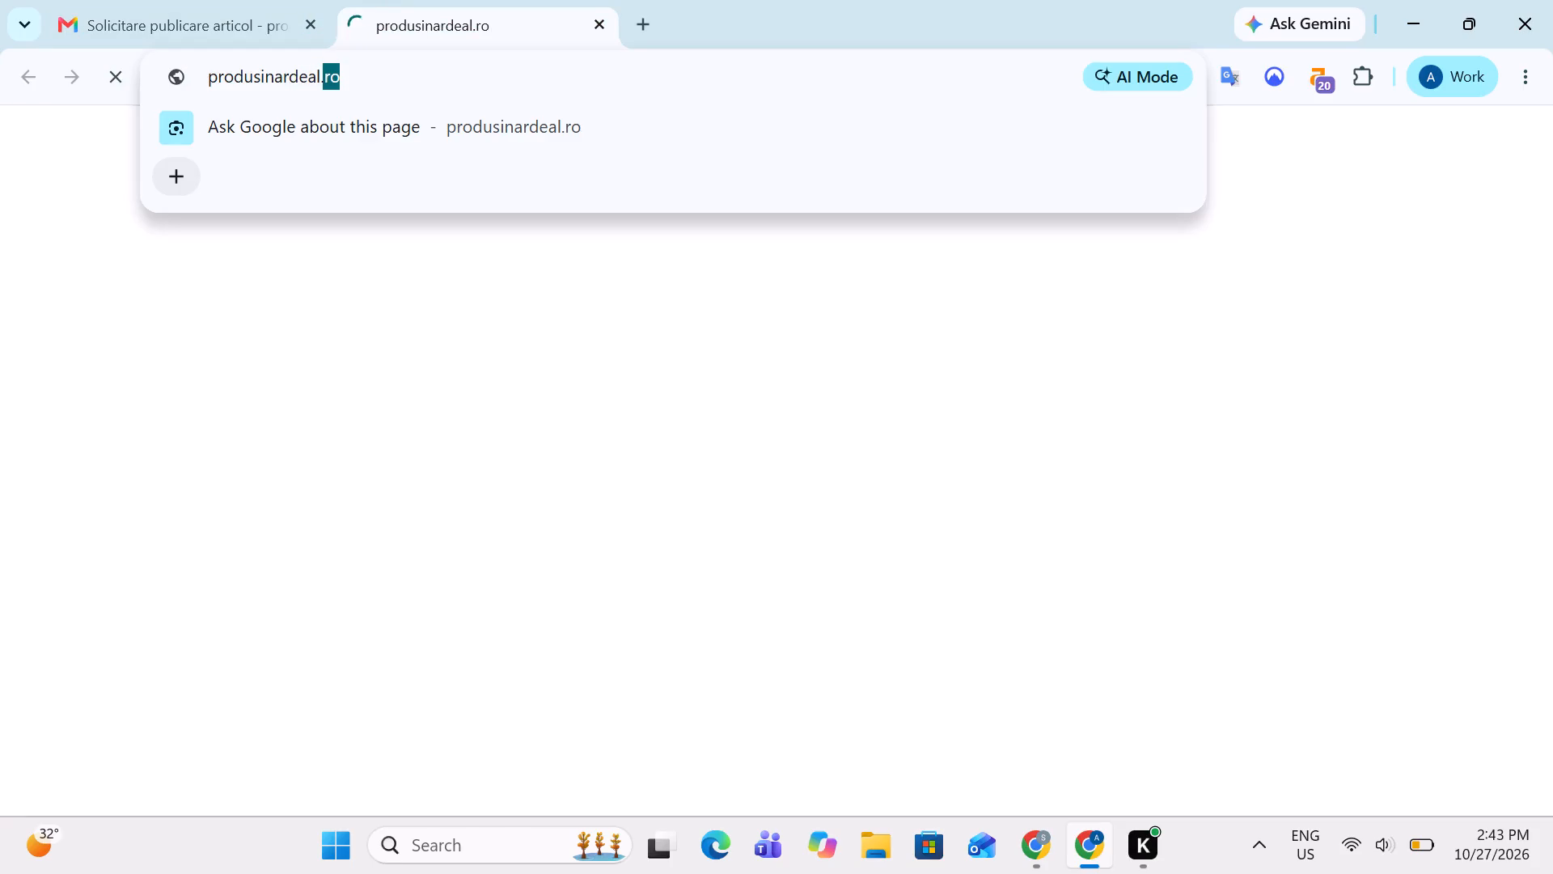
drag(371, 77, 369, 77)
double_click(483, 74)
click(0, 306)
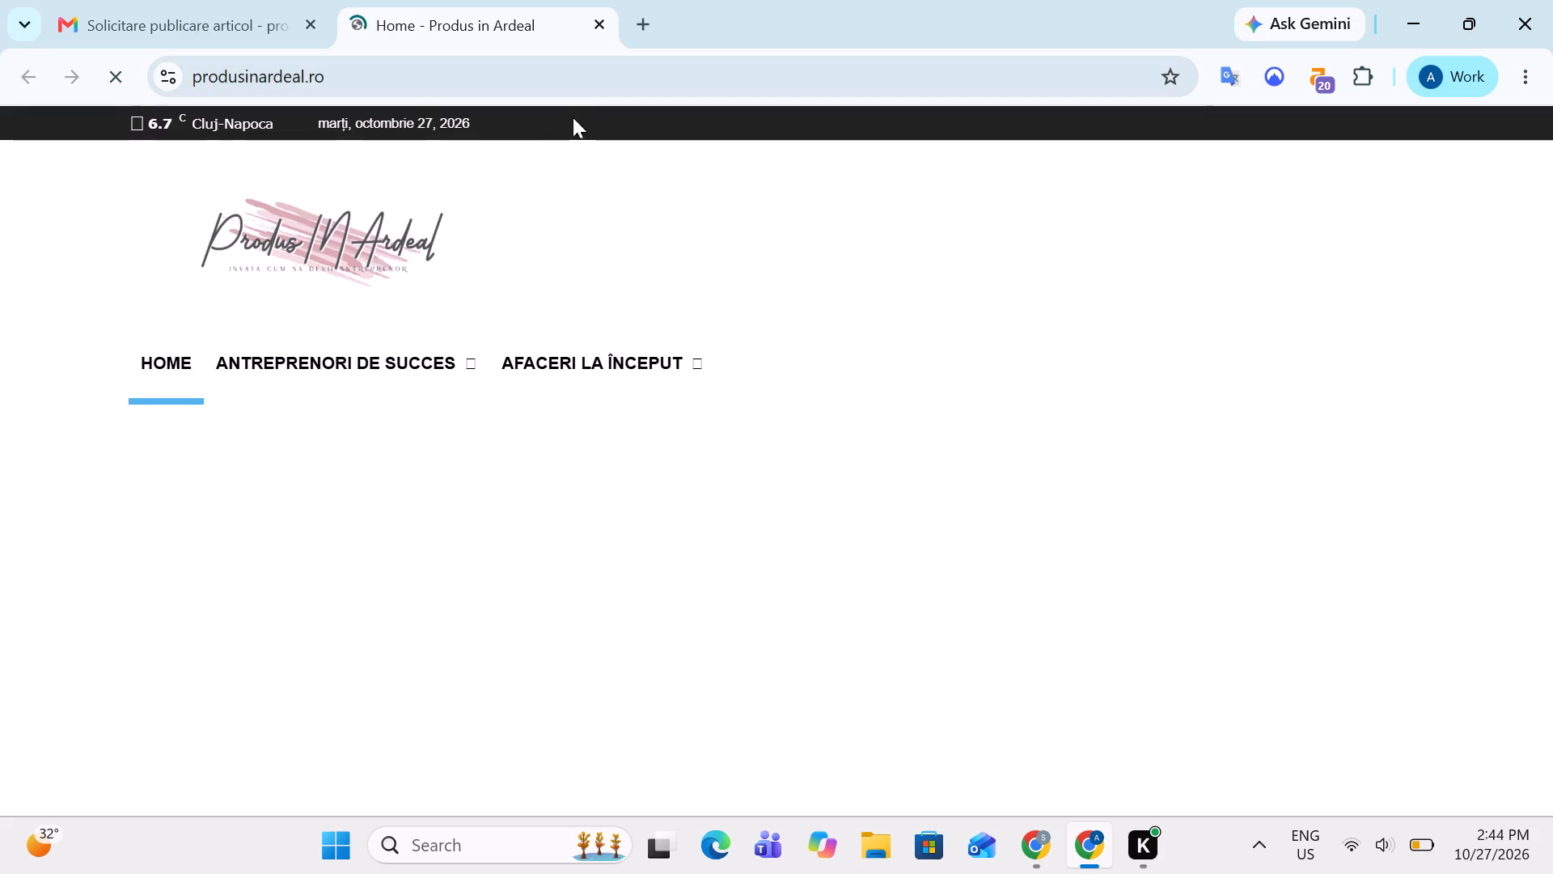
click(586, 66)
drag(586, 66, 537, 68)
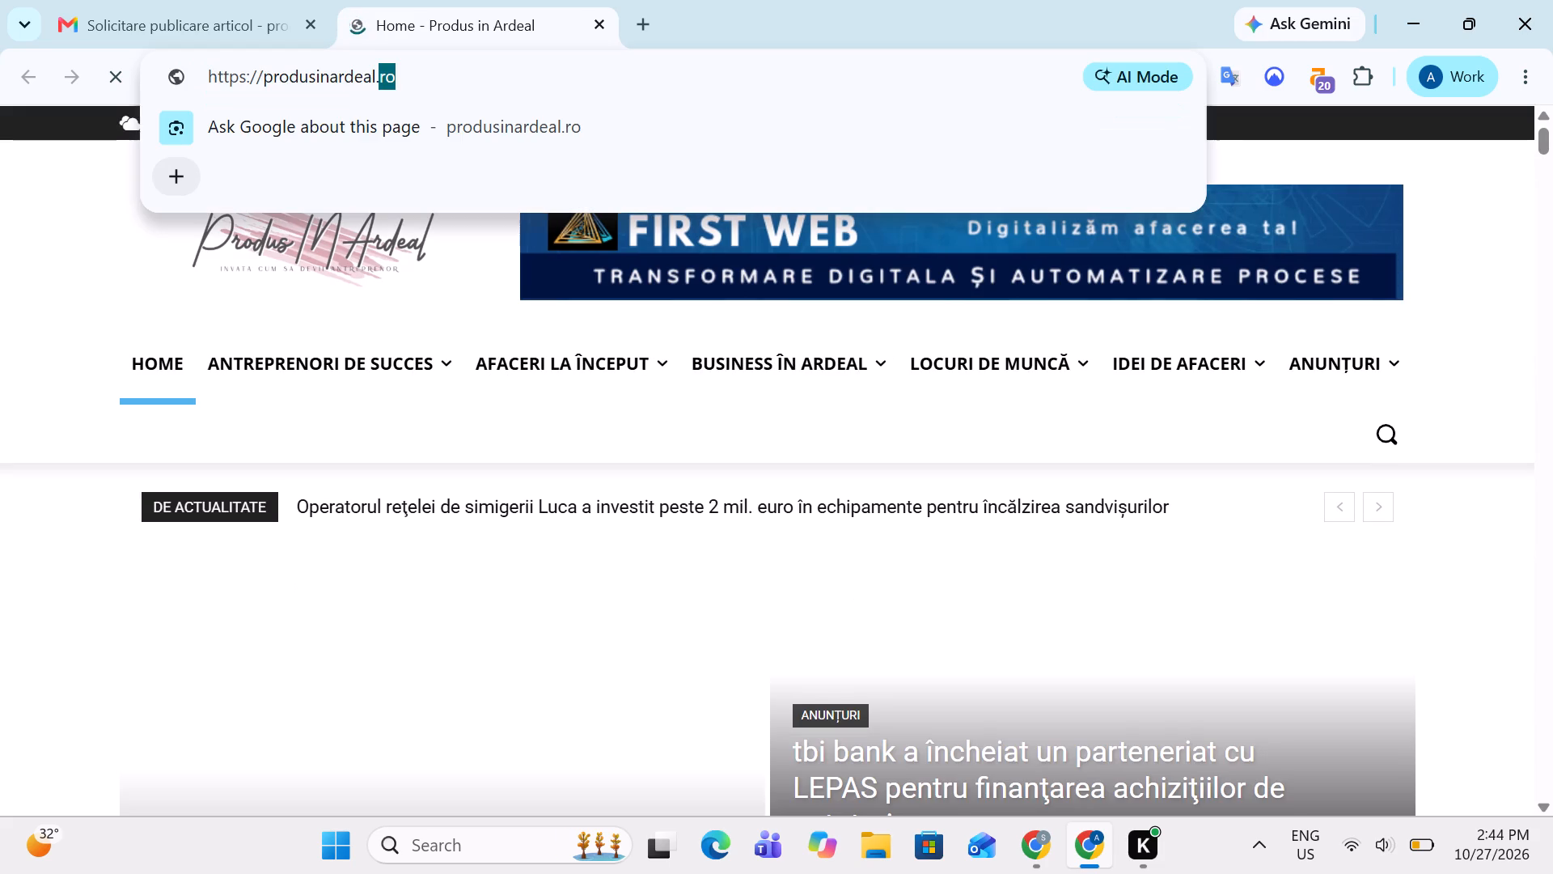
drag(537, 68, 343, 62)
key(ctrl+c)
key(ctrl+c)
key(ctrl+c)
In the New Master Sheet - Data Collection spreadsheet, paste produsinardeal.ro into the first empty WEBSITE cell, row 10779.
key(alt+Tab)
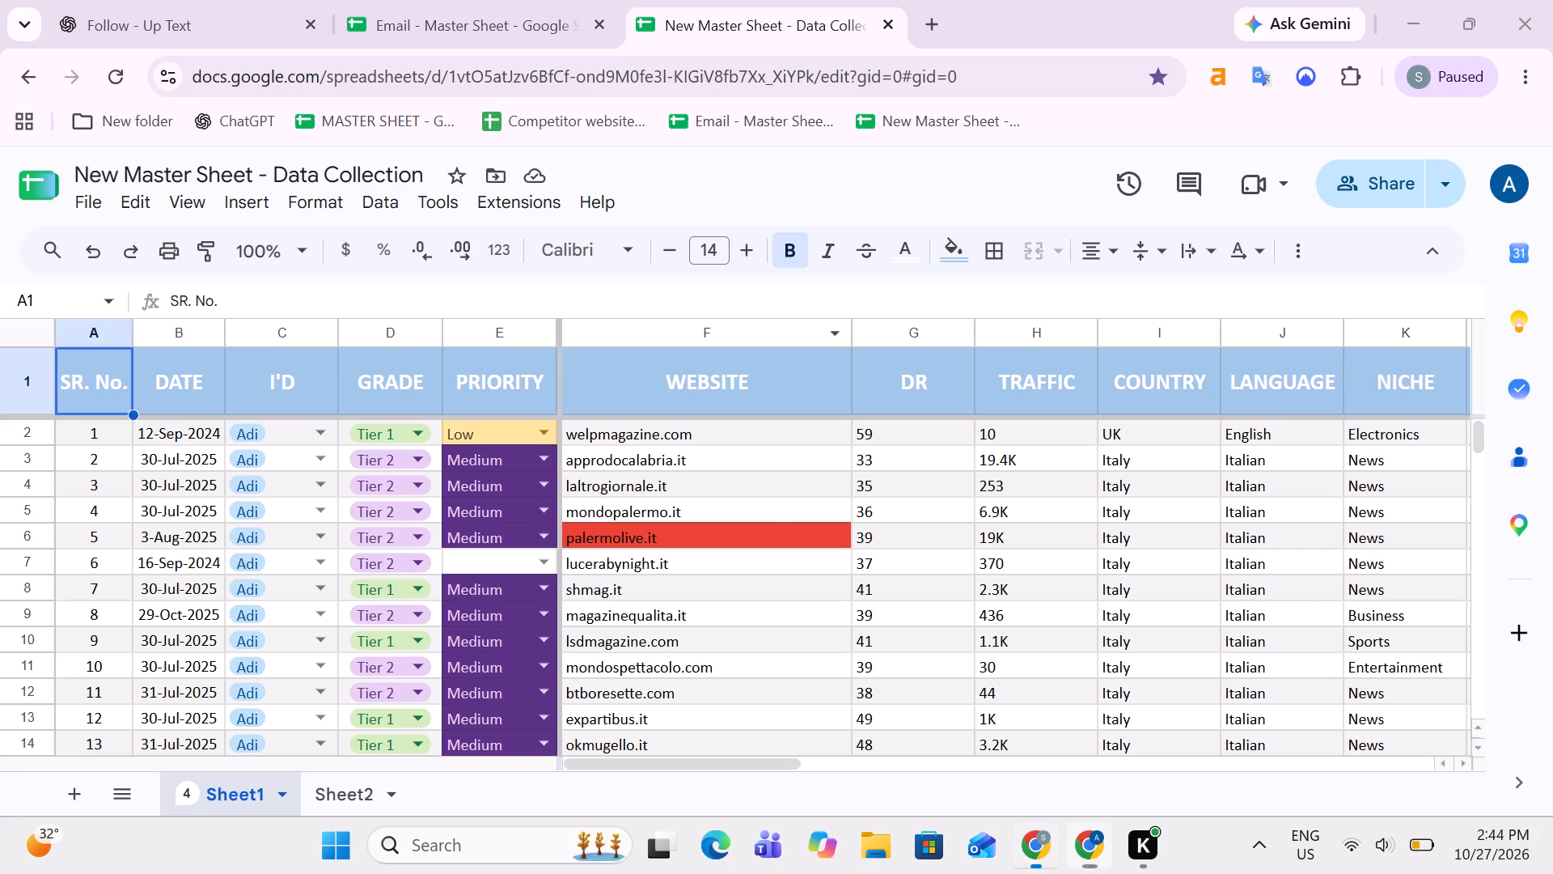
click(734, 543)
key(Down)
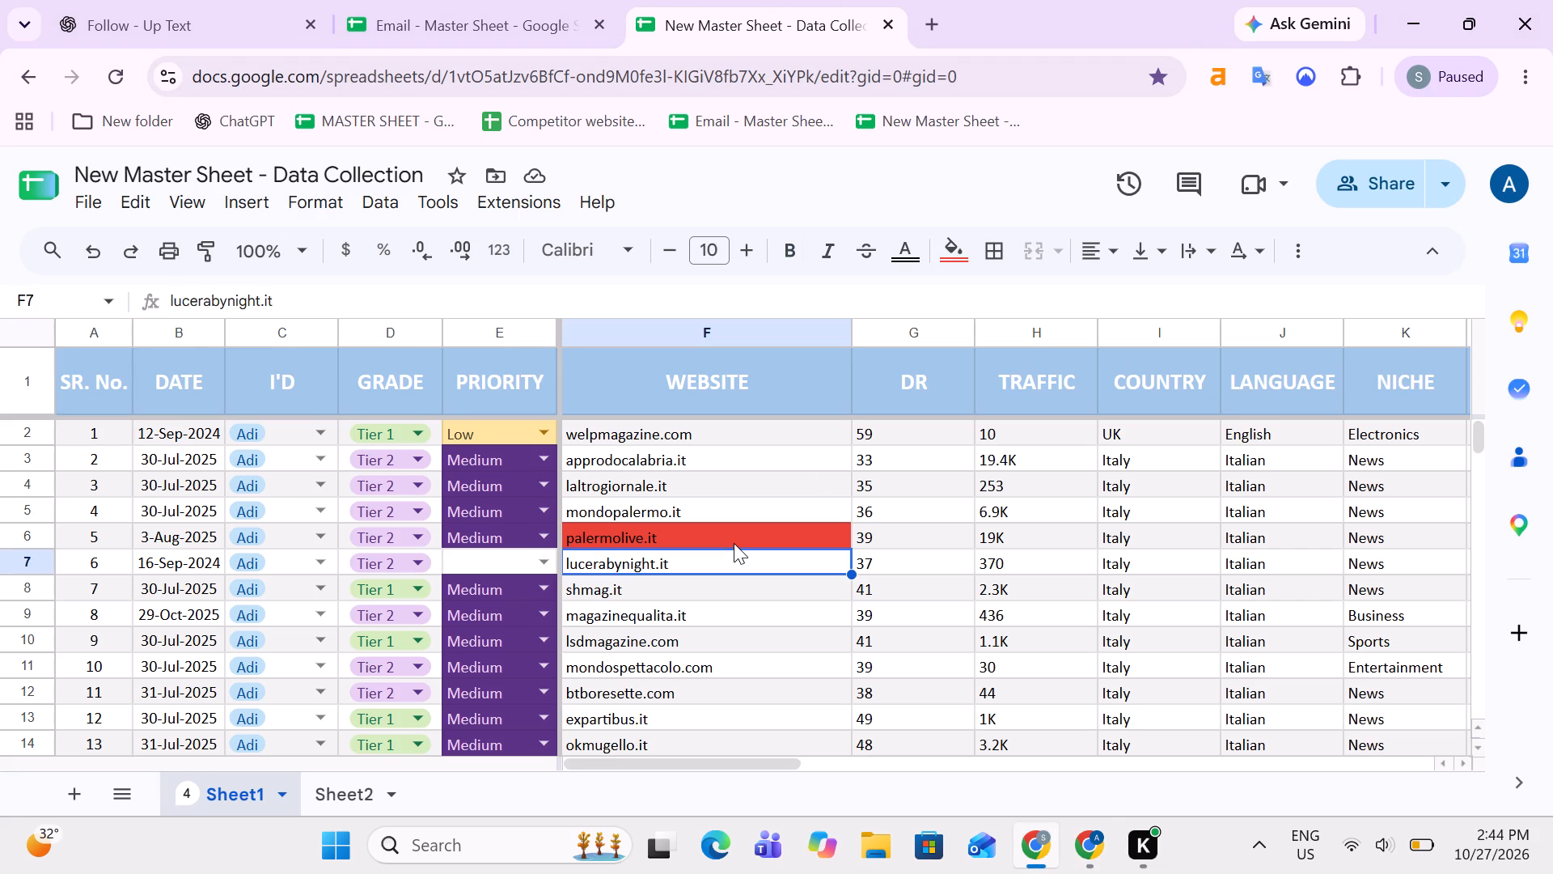
key(ctrl+Down)
key(Down)
key(Down)
key(Down)
key(Down)
key(Up)
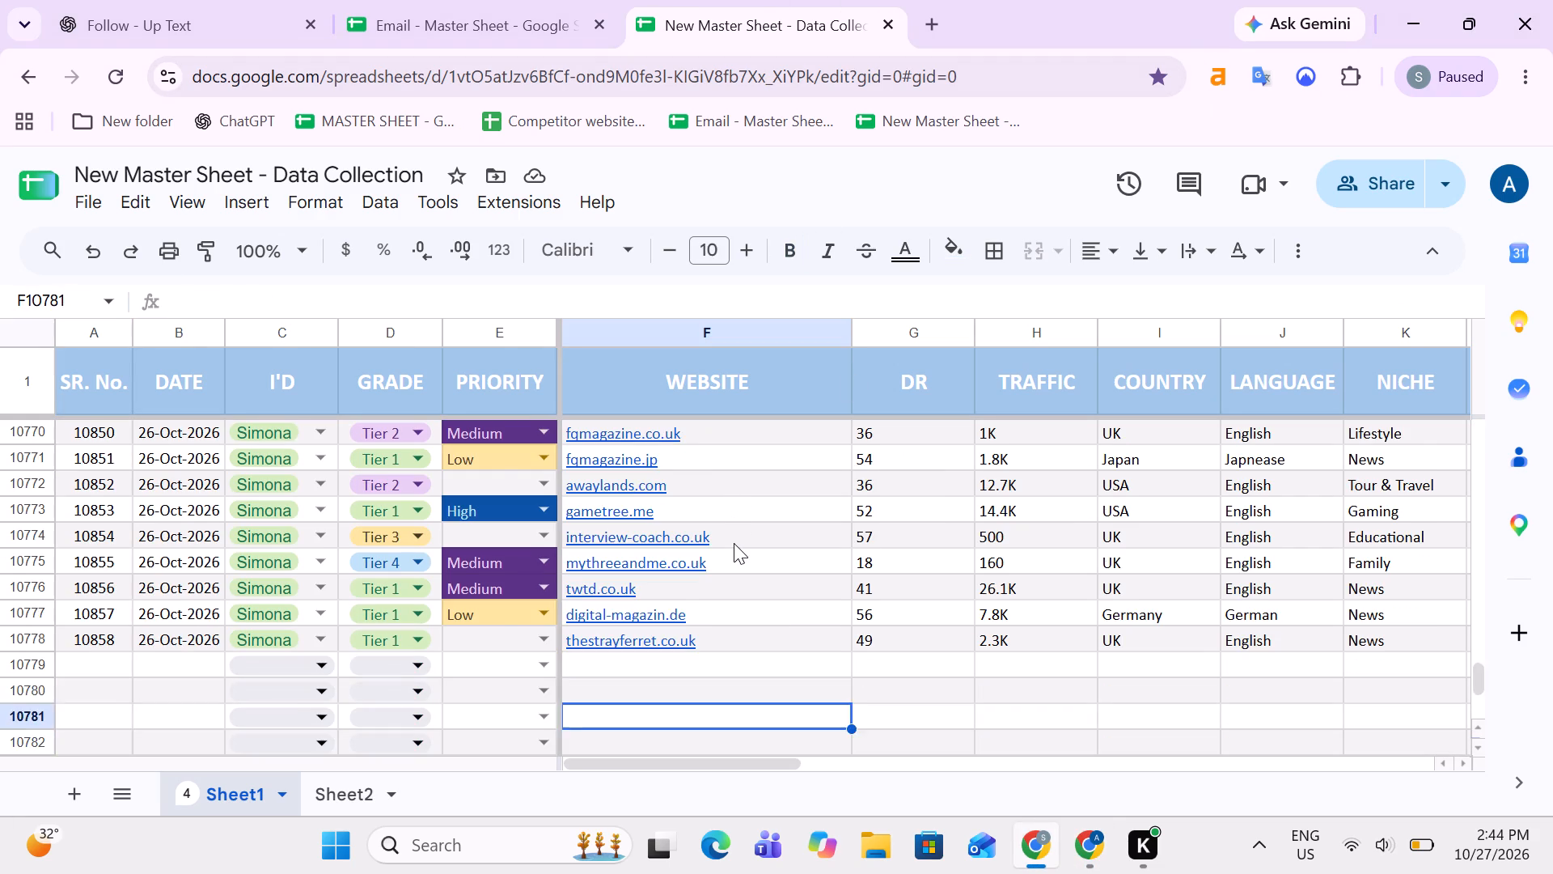
key(Up)
key(Up)
key(Return)
key(ctrl+v)
key(Tab)
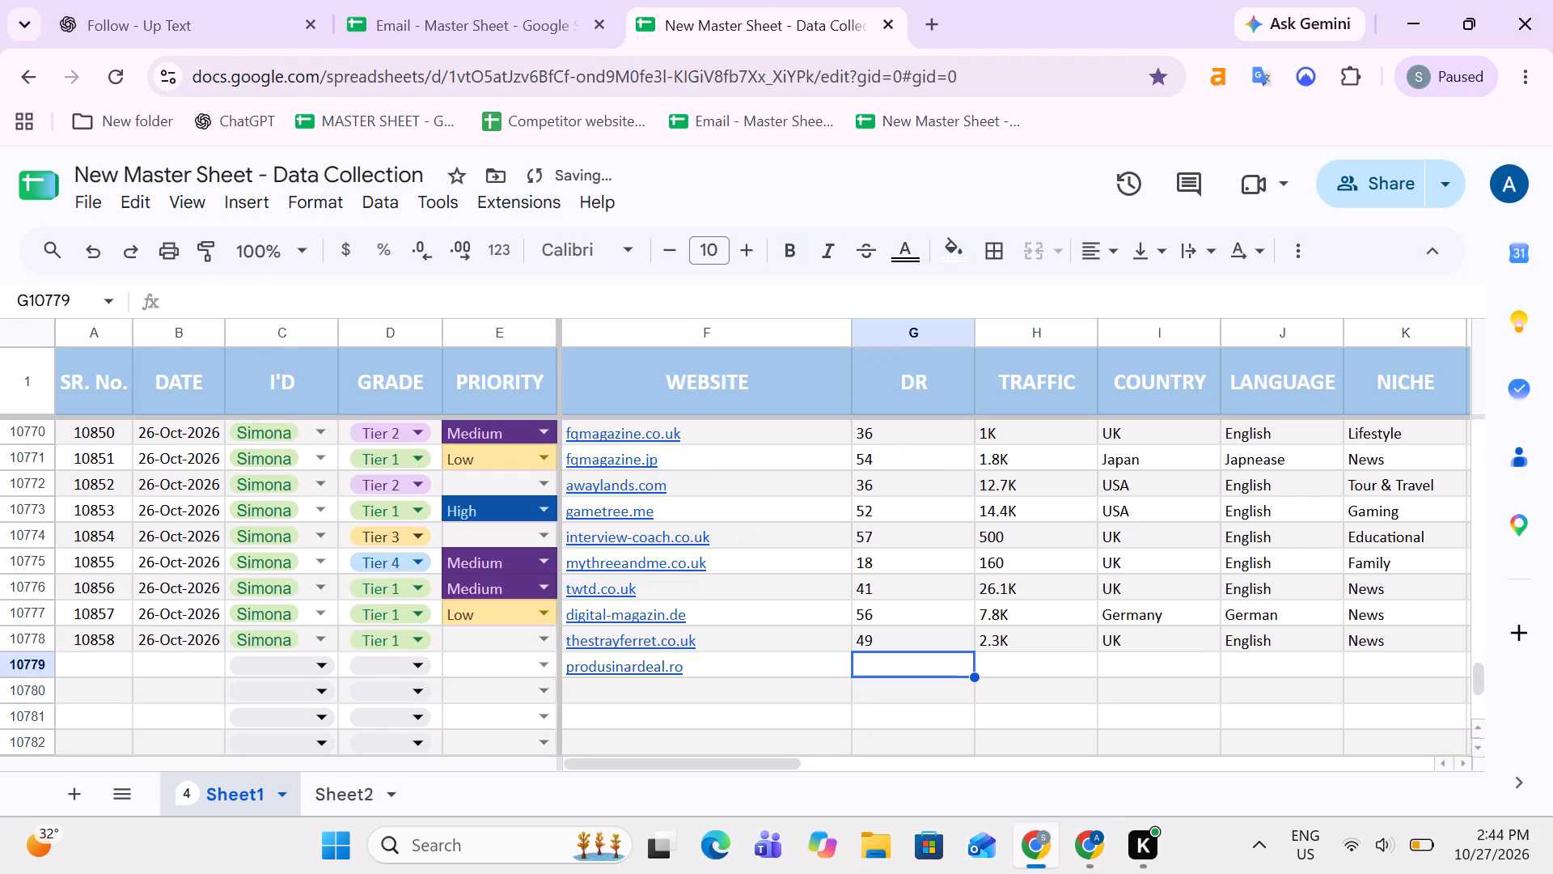
Switch back to the produsinardeal.ro homepage, look through its content and bring up its Ahrefs metrics.
key(alt+Tab)
scroll(285, 604, down, 7)
scroll(743, 419, down, 7)
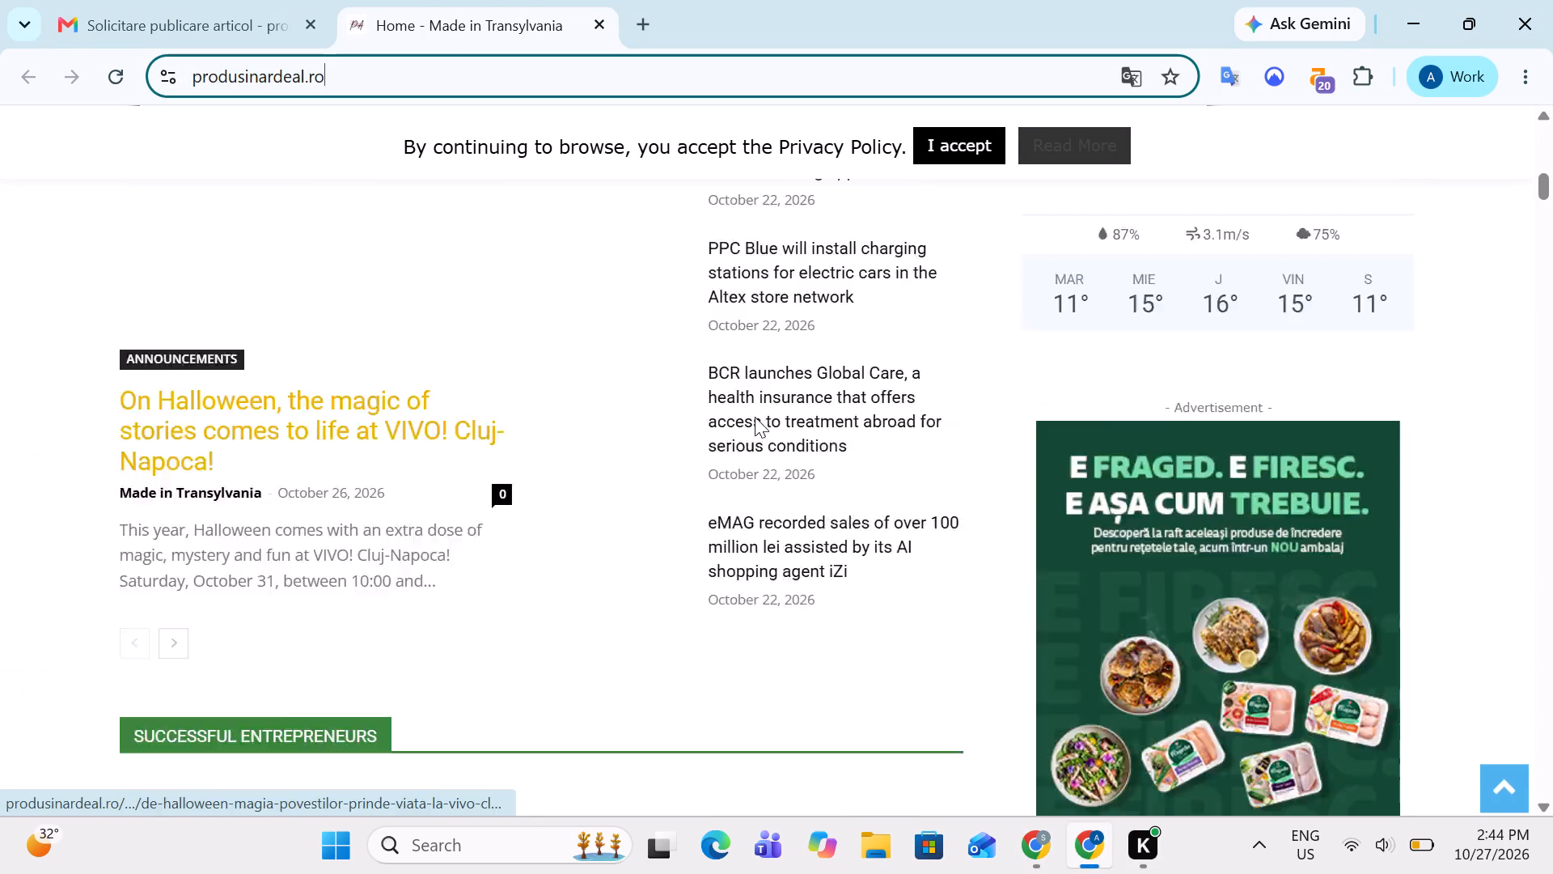
scroll(755, 417, down, 1)
scroll(752, 418, up, 20)
scroll(752, 418, up, 4)
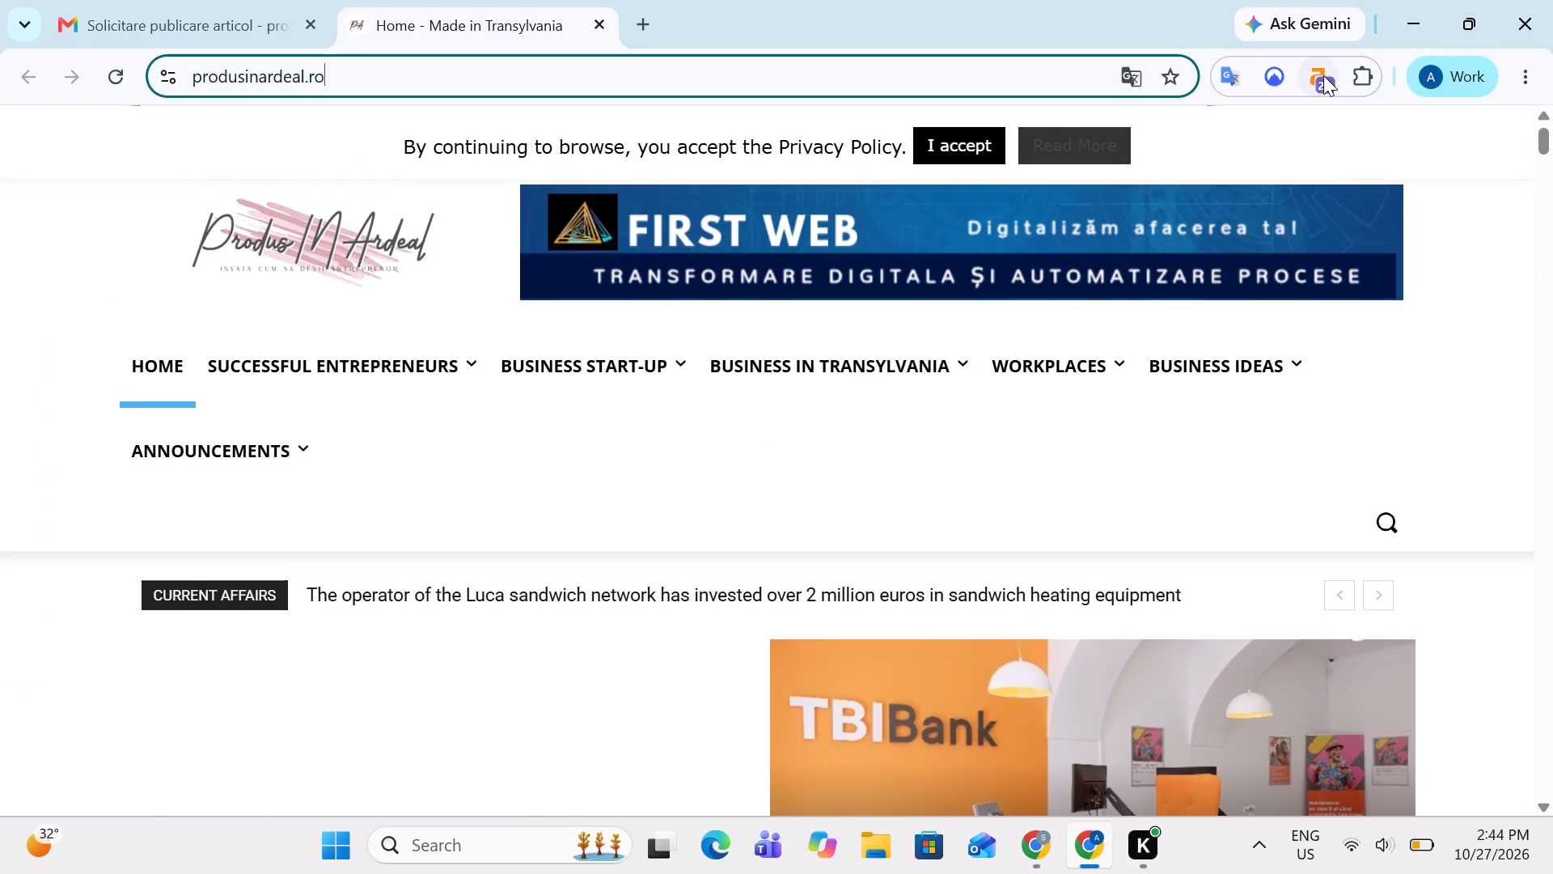
click(1323, 75)
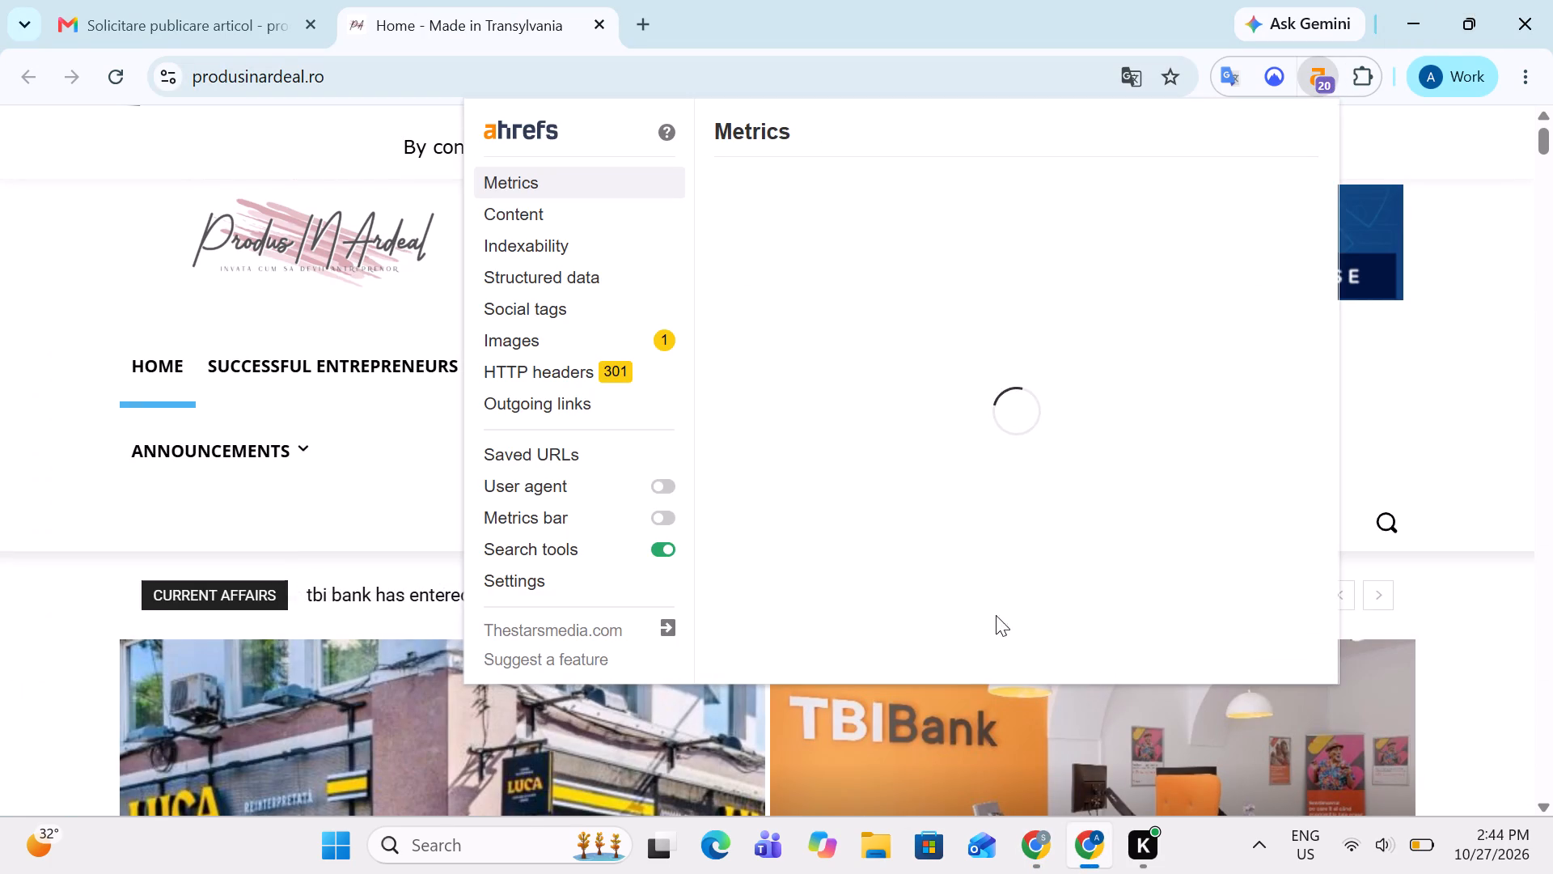
In the master sheet's produsinardeal.ro row, enter DR 20 and traffic 443.
key(alt+Tab)
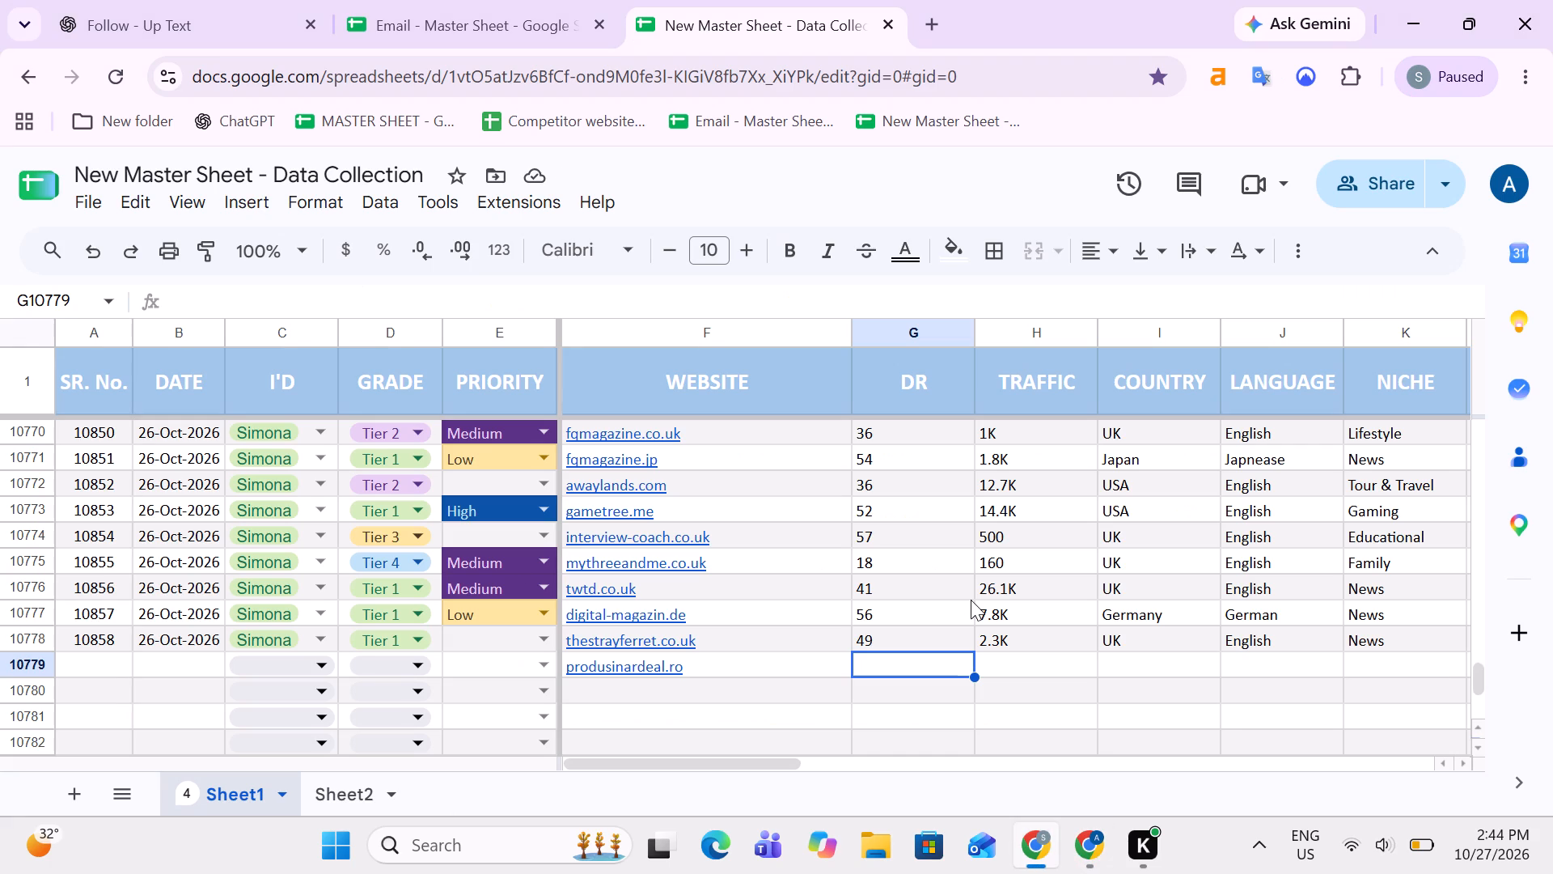
text(20)
key(Right)
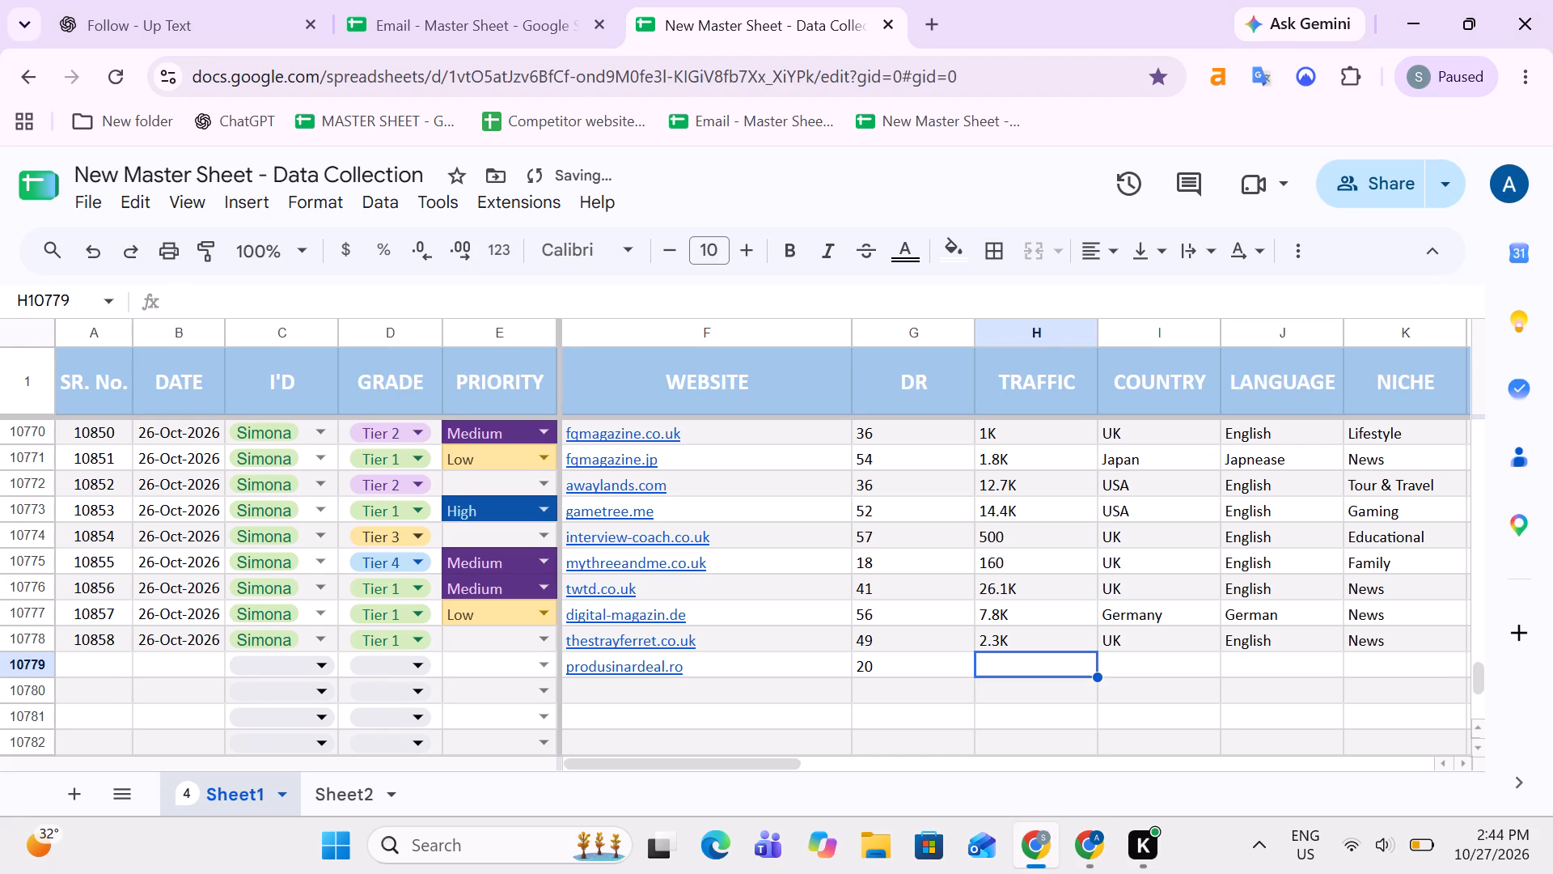
text(442)
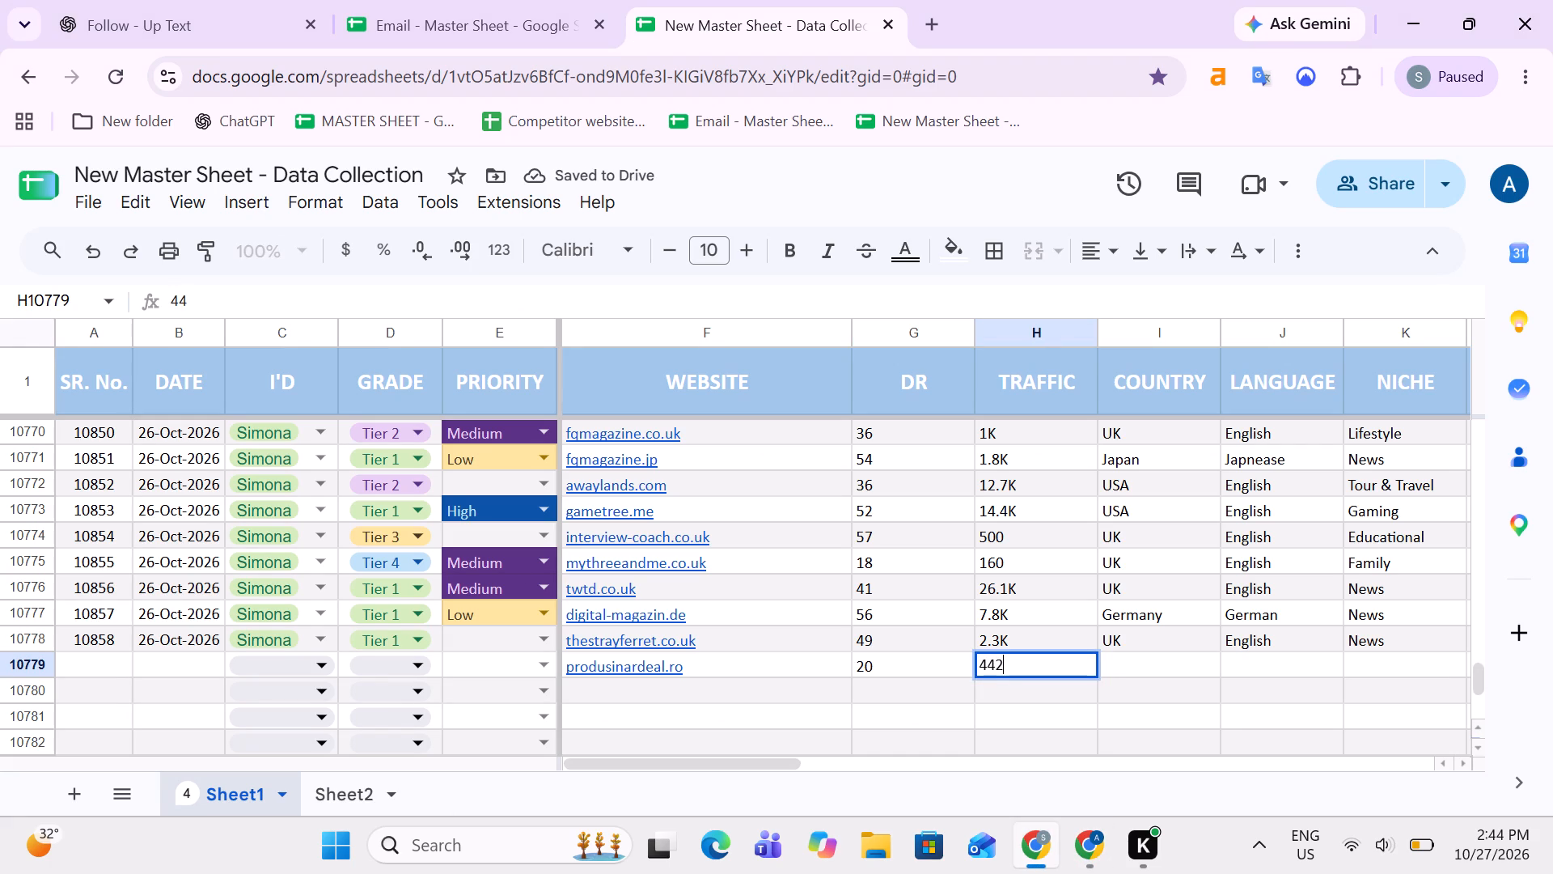
key(BackSpace)
key(3)
key(Right)
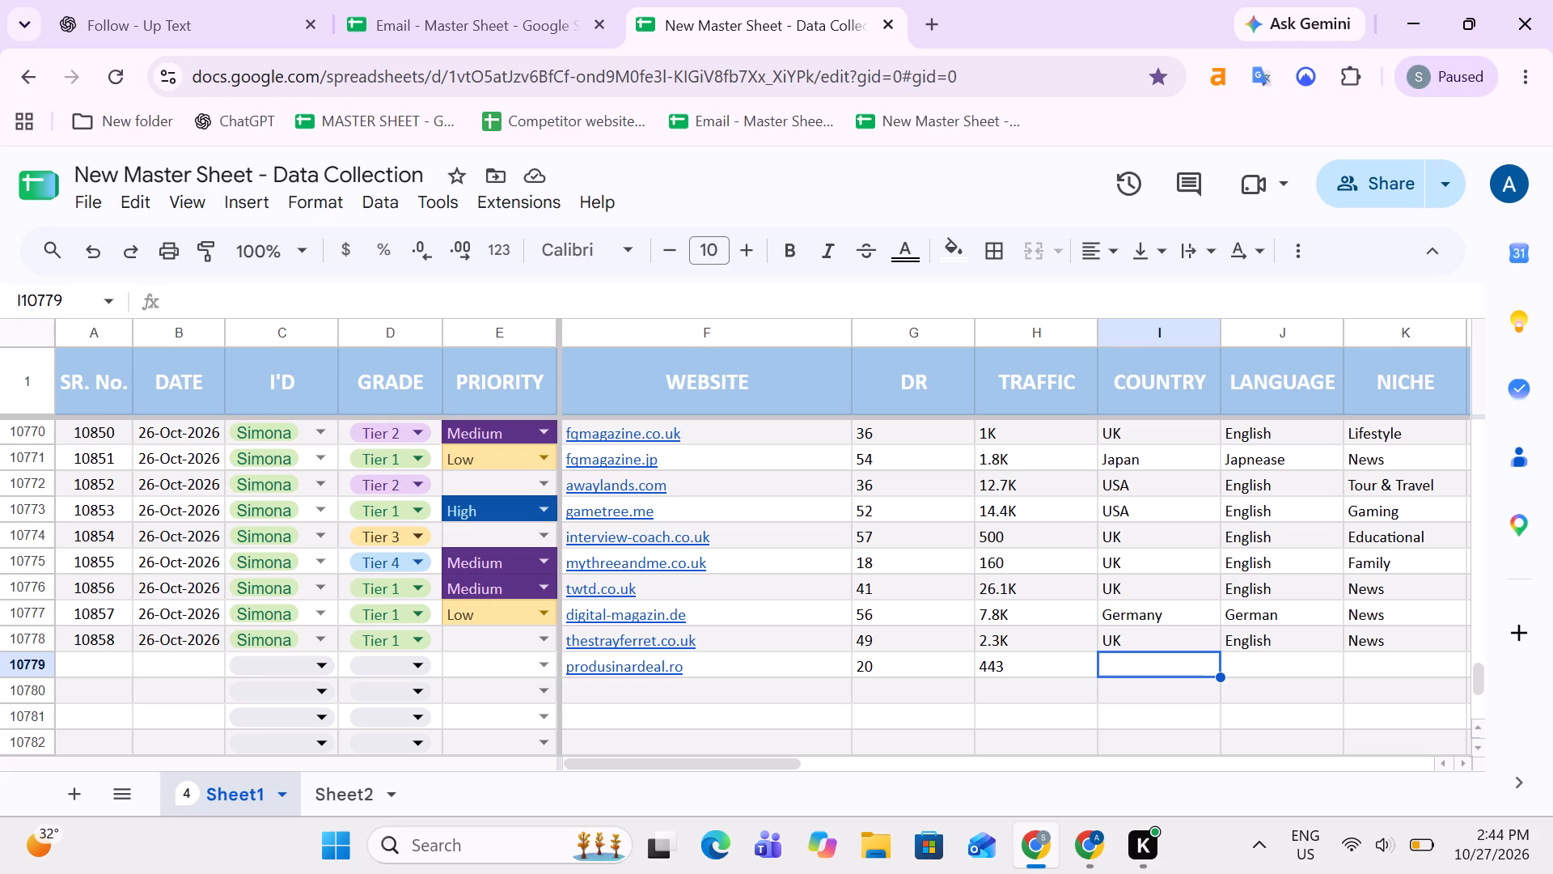
Set the produsinardeal.ro row's country to Romania and its language to Romanian.
key(Right)
key(Left)
key(Left)
key(Right)
text(Ro)
key(Right)
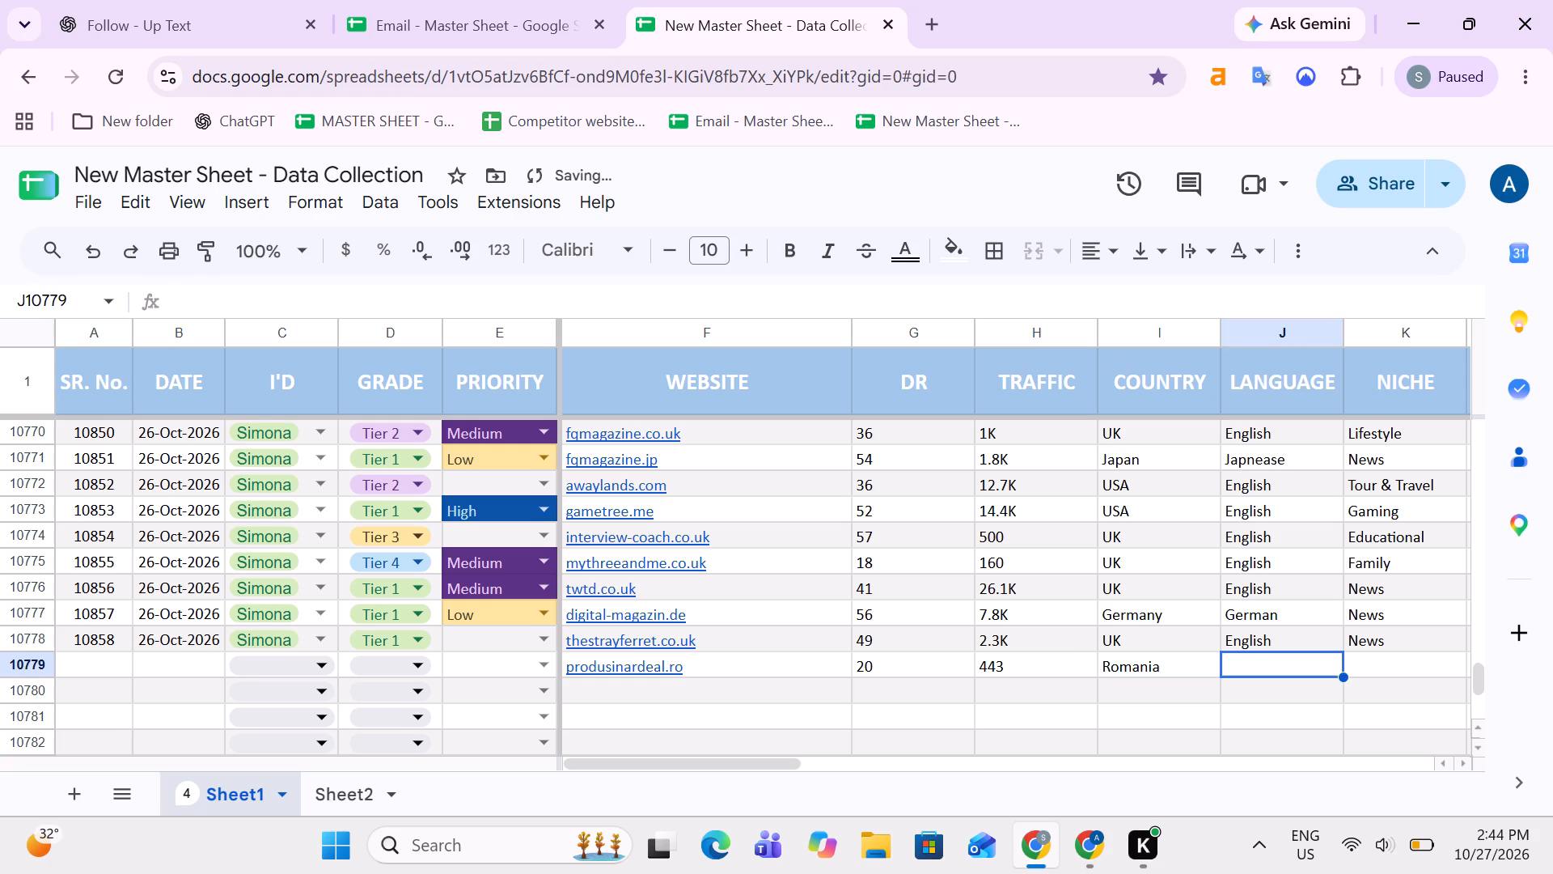
text(Ro)
key(Right)
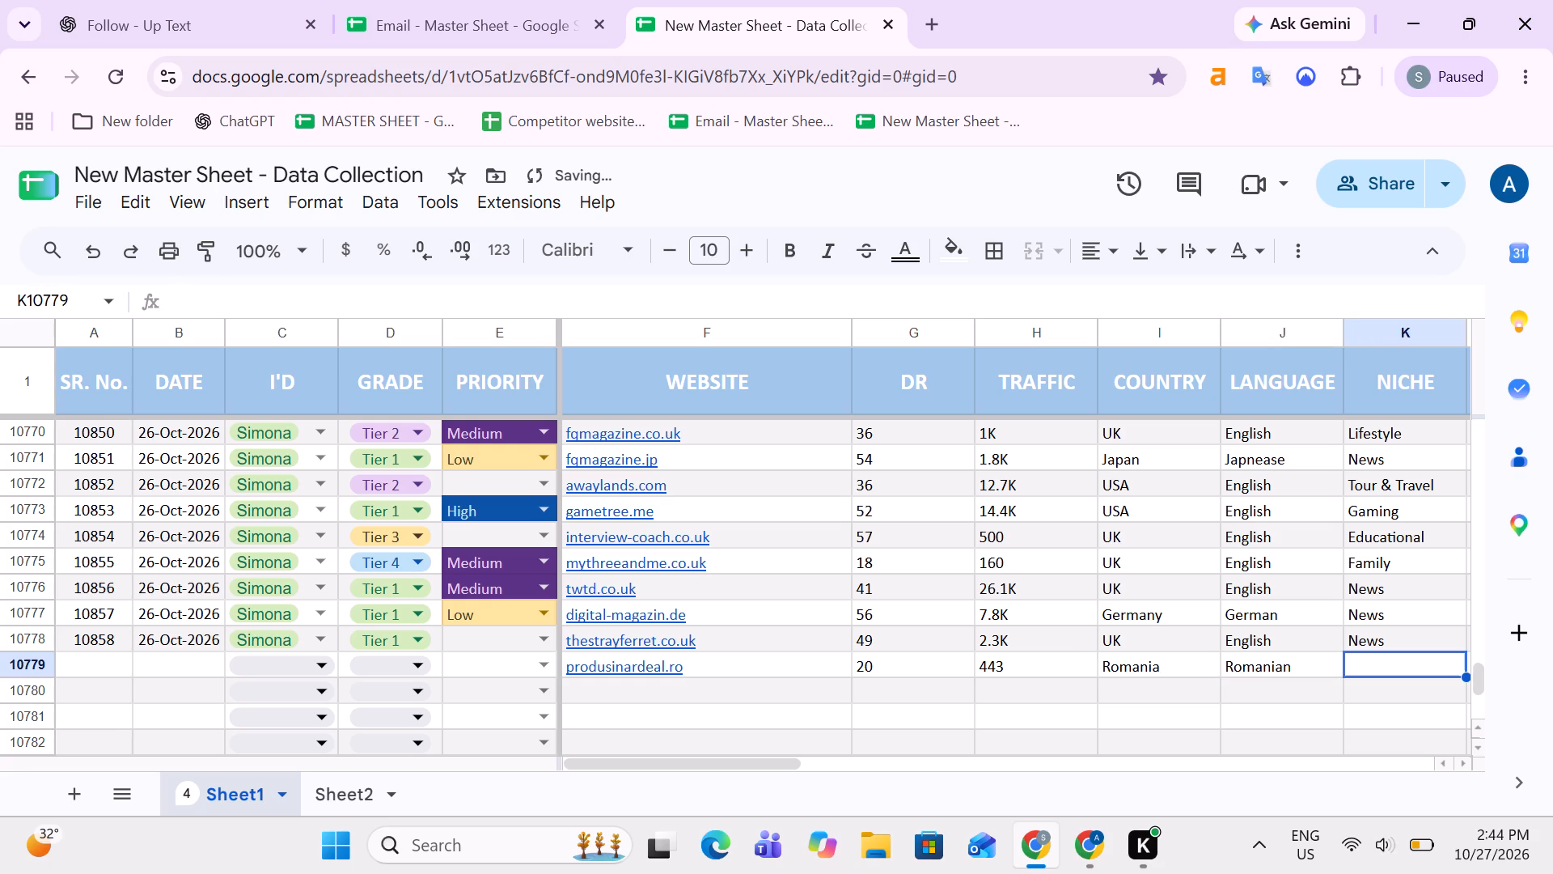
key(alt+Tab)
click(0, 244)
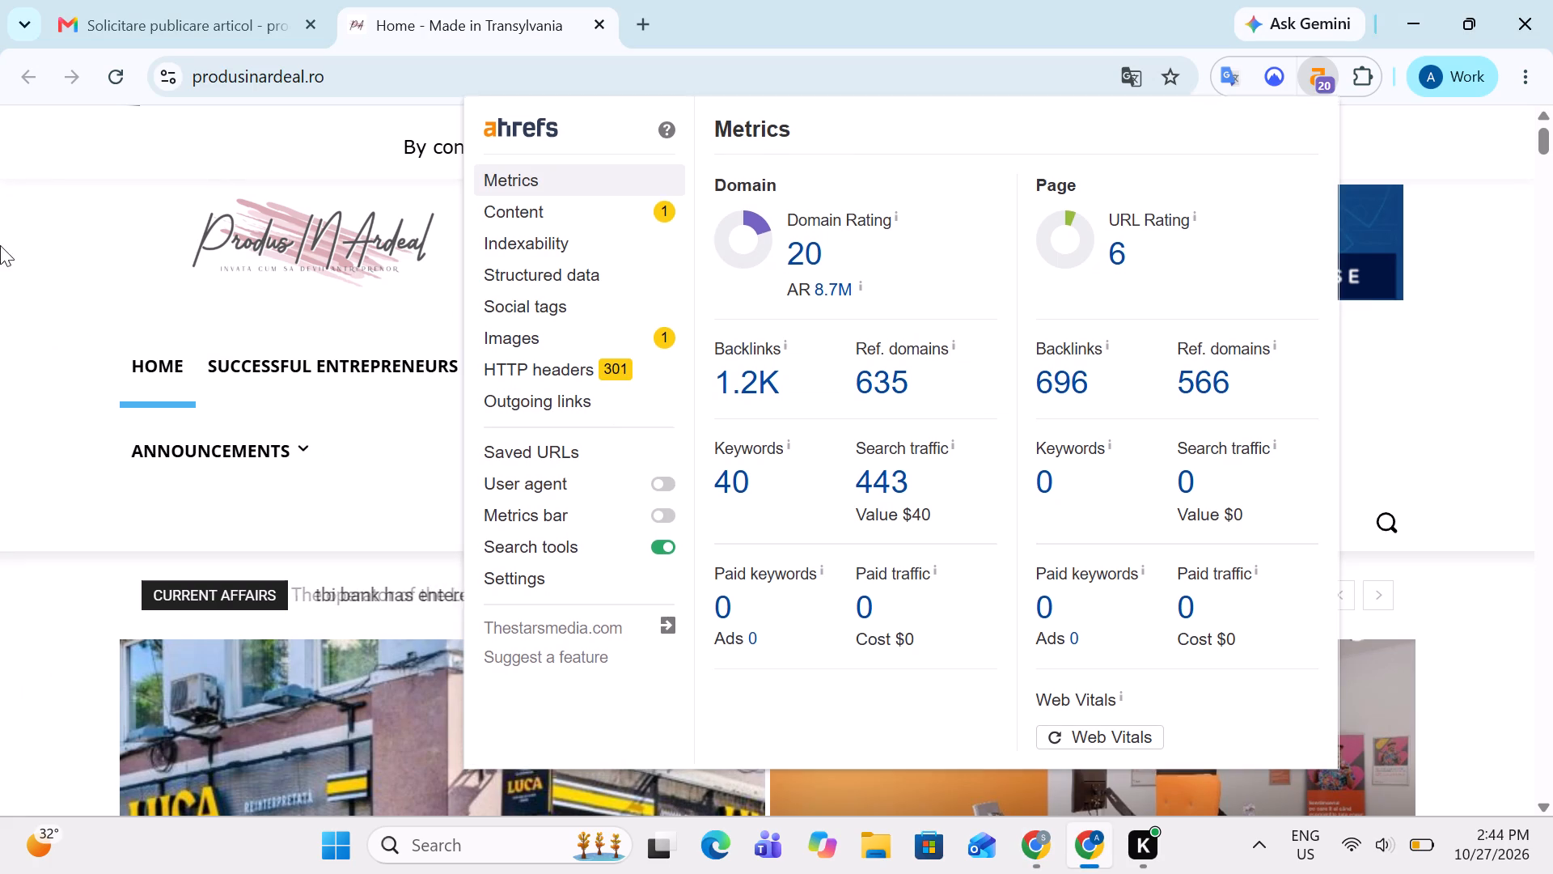
Search the produsinardeal.ro site for Netbet and look through the results page.
scroll(606, 442, down, 3)
scroll(1214, 442, up, 6)
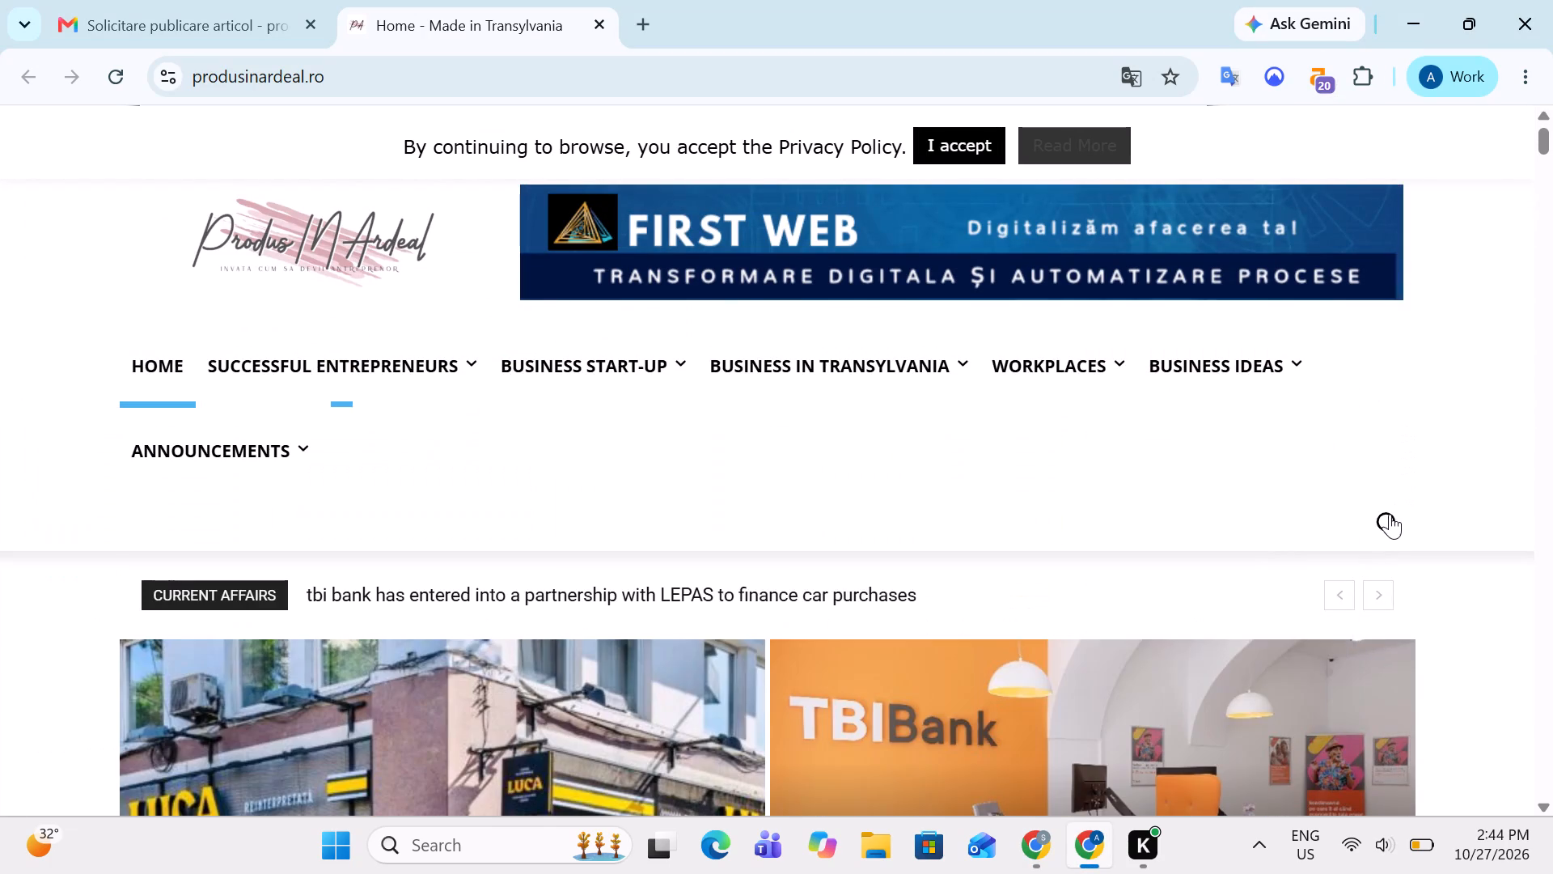
click(1390, 514)
click(992, 592)
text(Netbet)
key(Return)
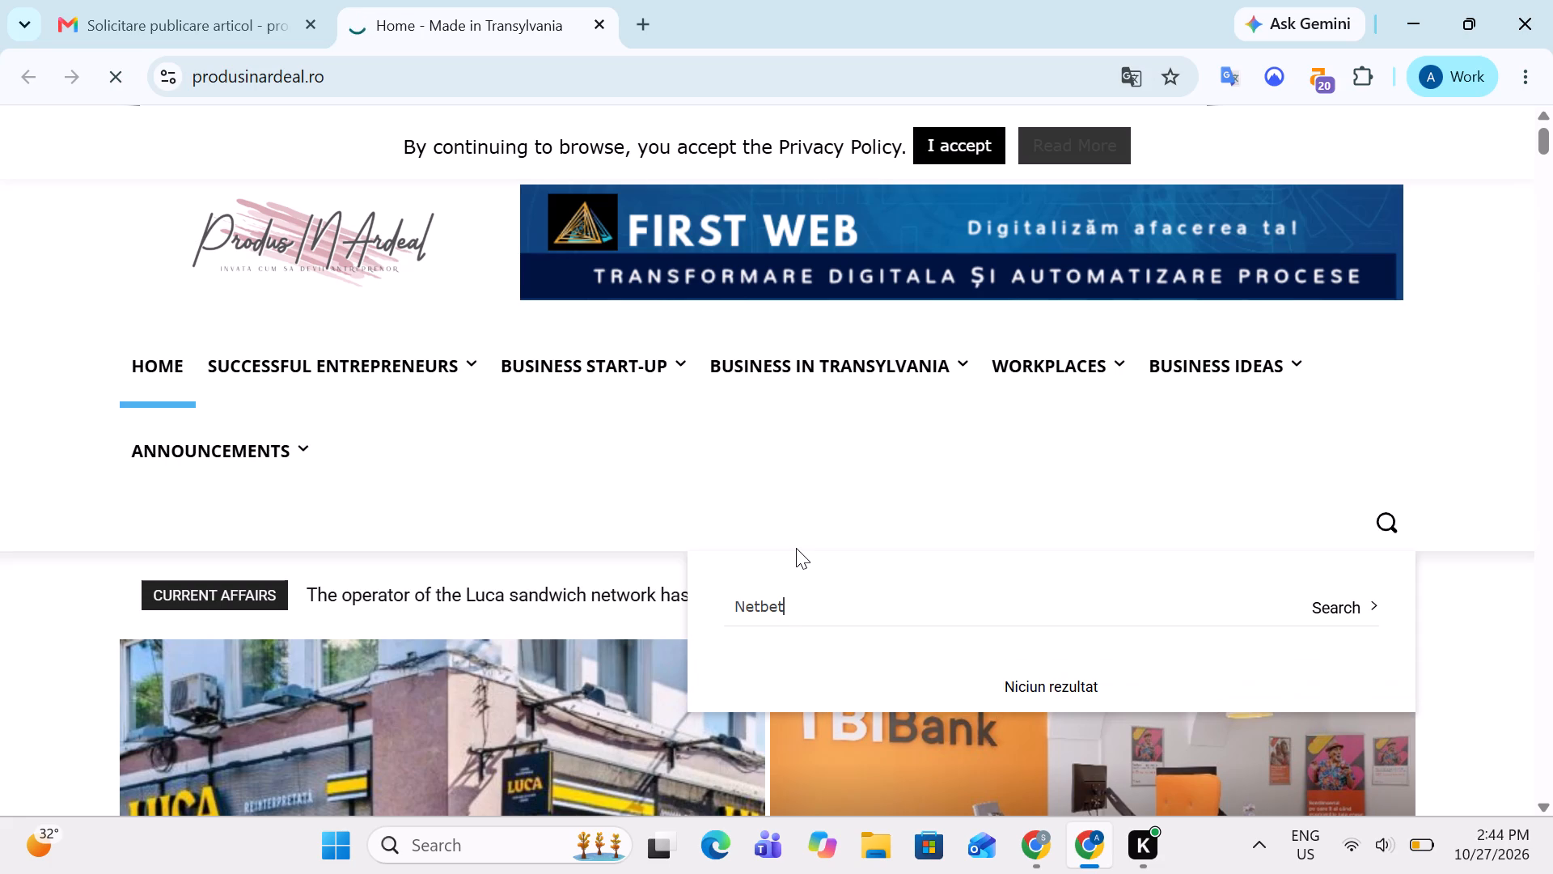
scroll(796, 548, down, 1)
scroll(768, 456, down, 1)
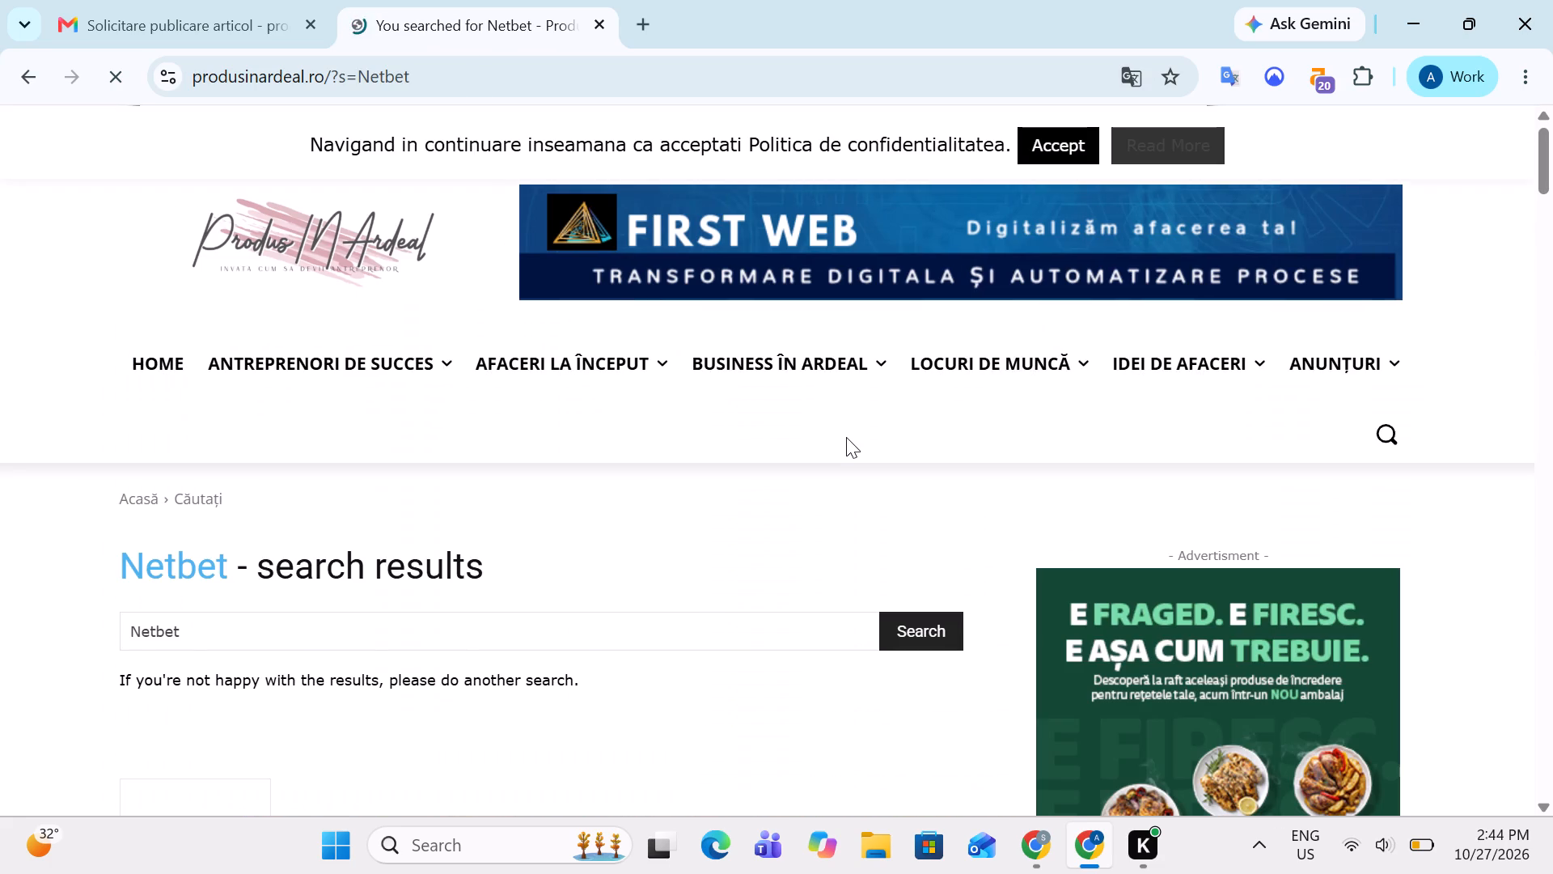
scroll(851, 434, down, 3)
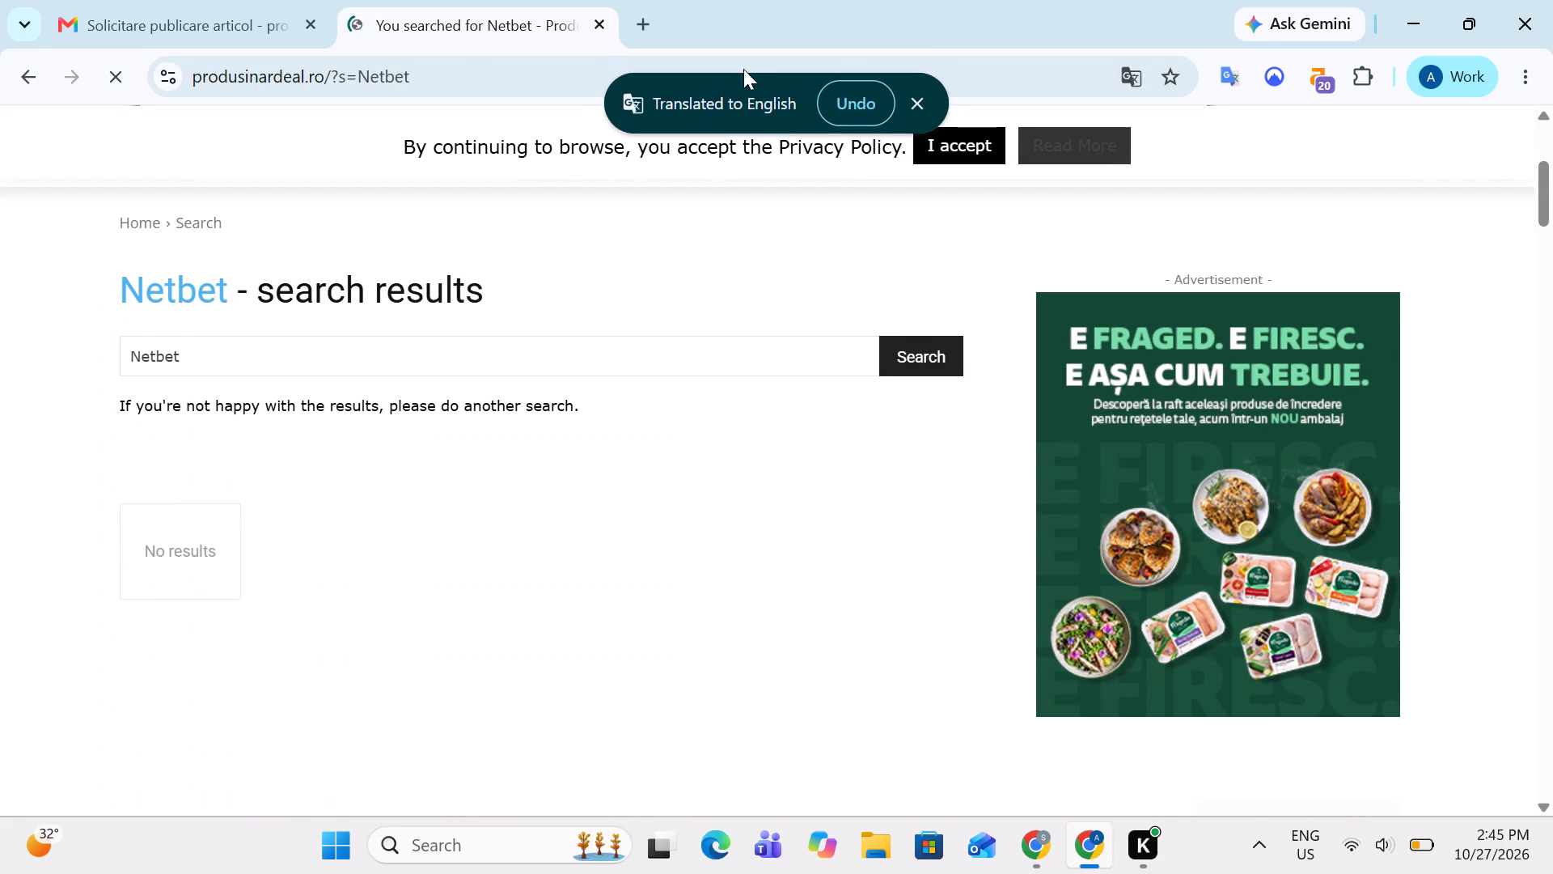
Close the produsinardeal.ro page and check the email thread for the publishing price and the reply about casino links.
click(611, 30)
click(601, 23)
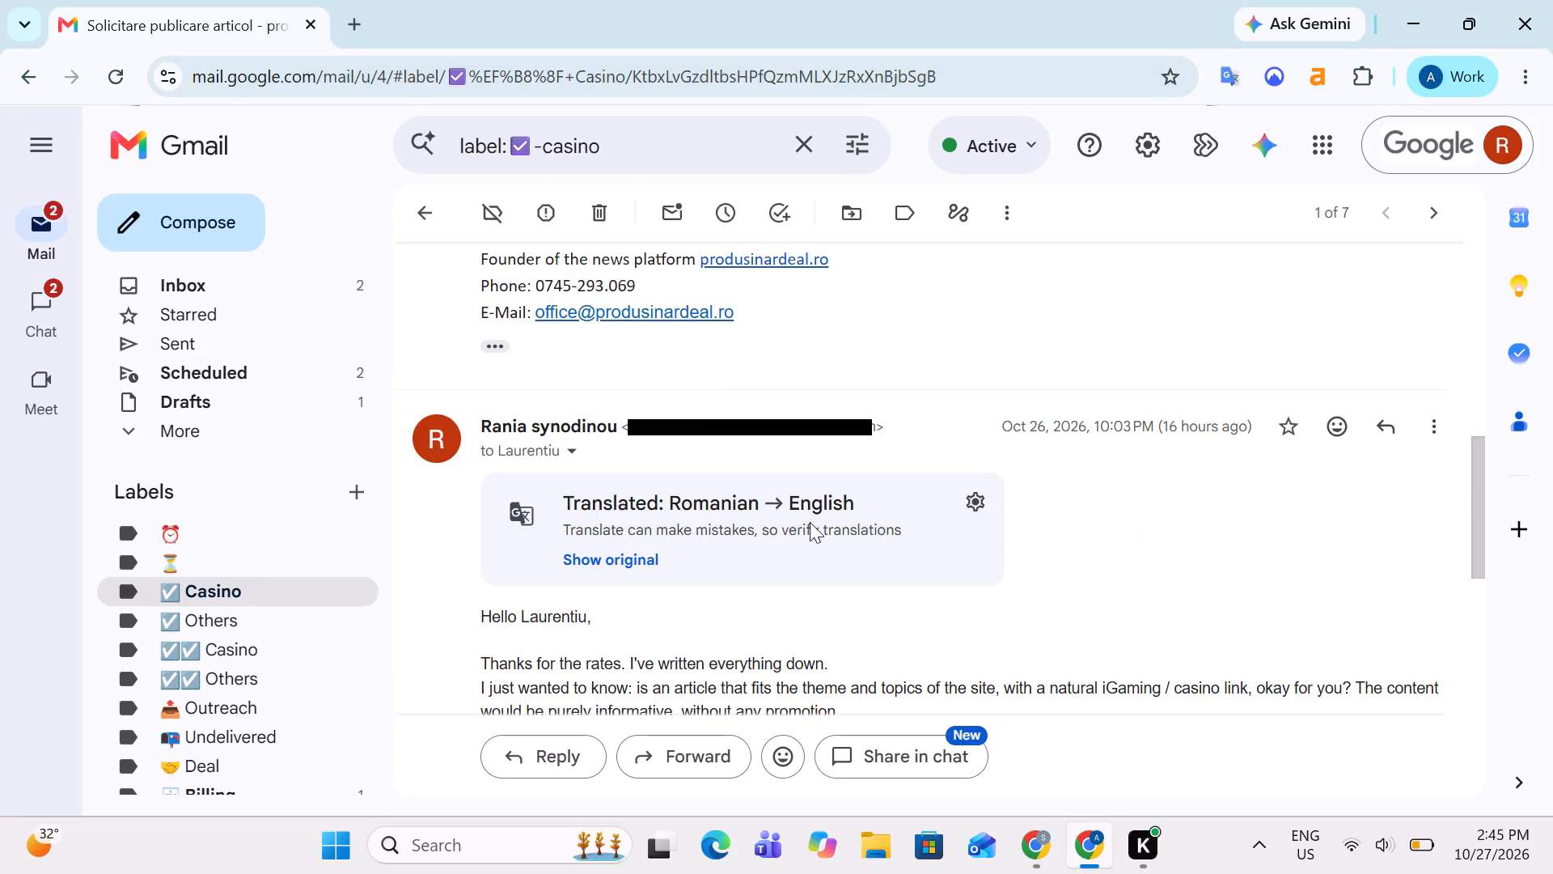
scroll(810, 522, down, 2)
scroll(863, 438, down, 5)
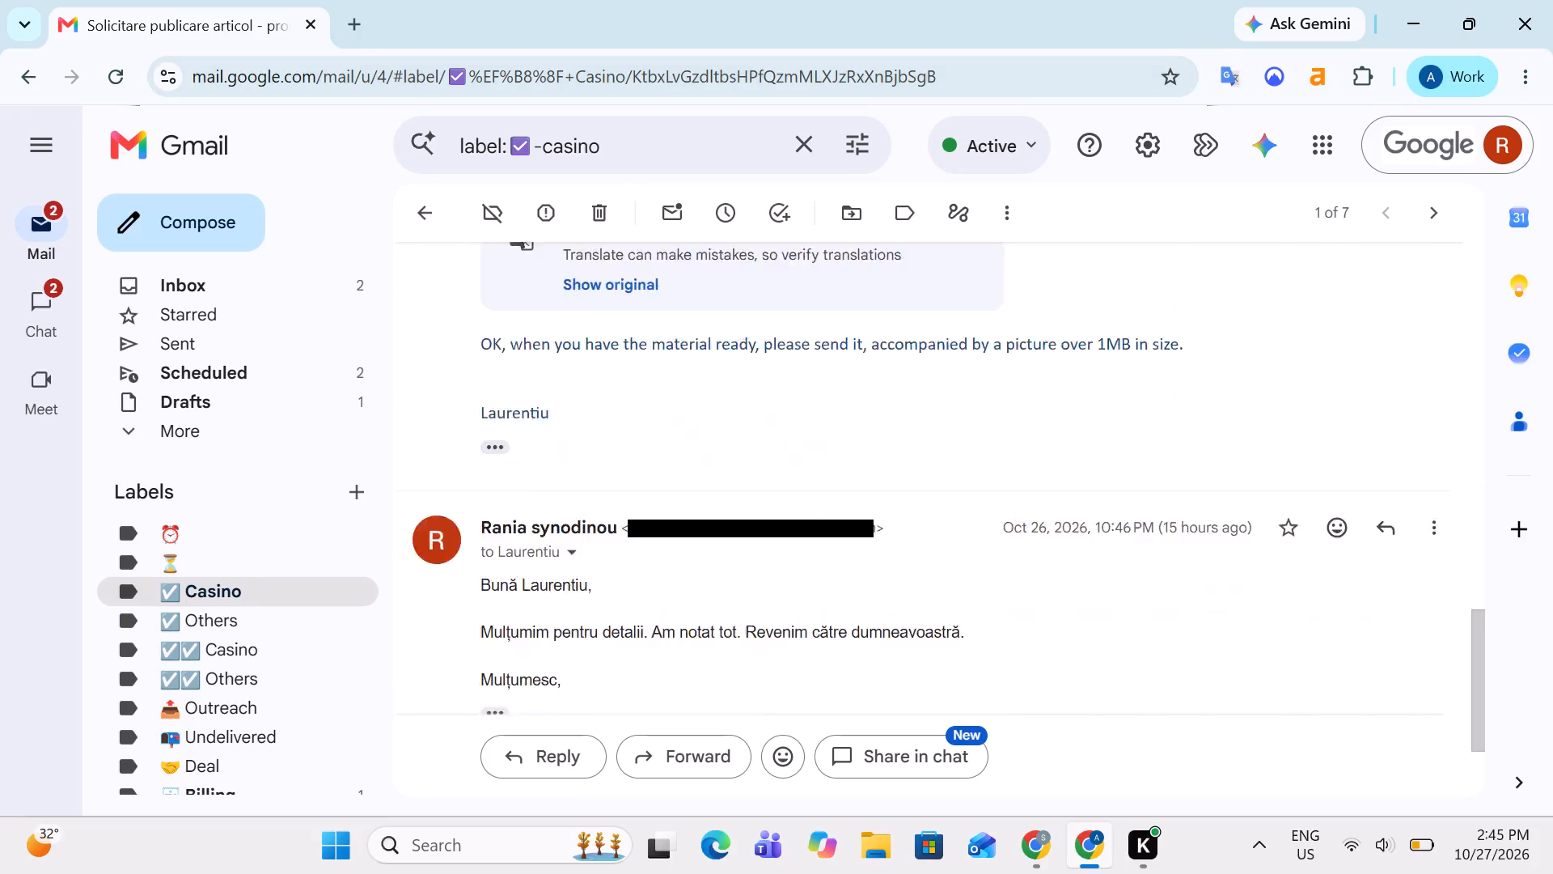
scroll(864, 438, up, 2)
scroll(908, 529, up, 6)
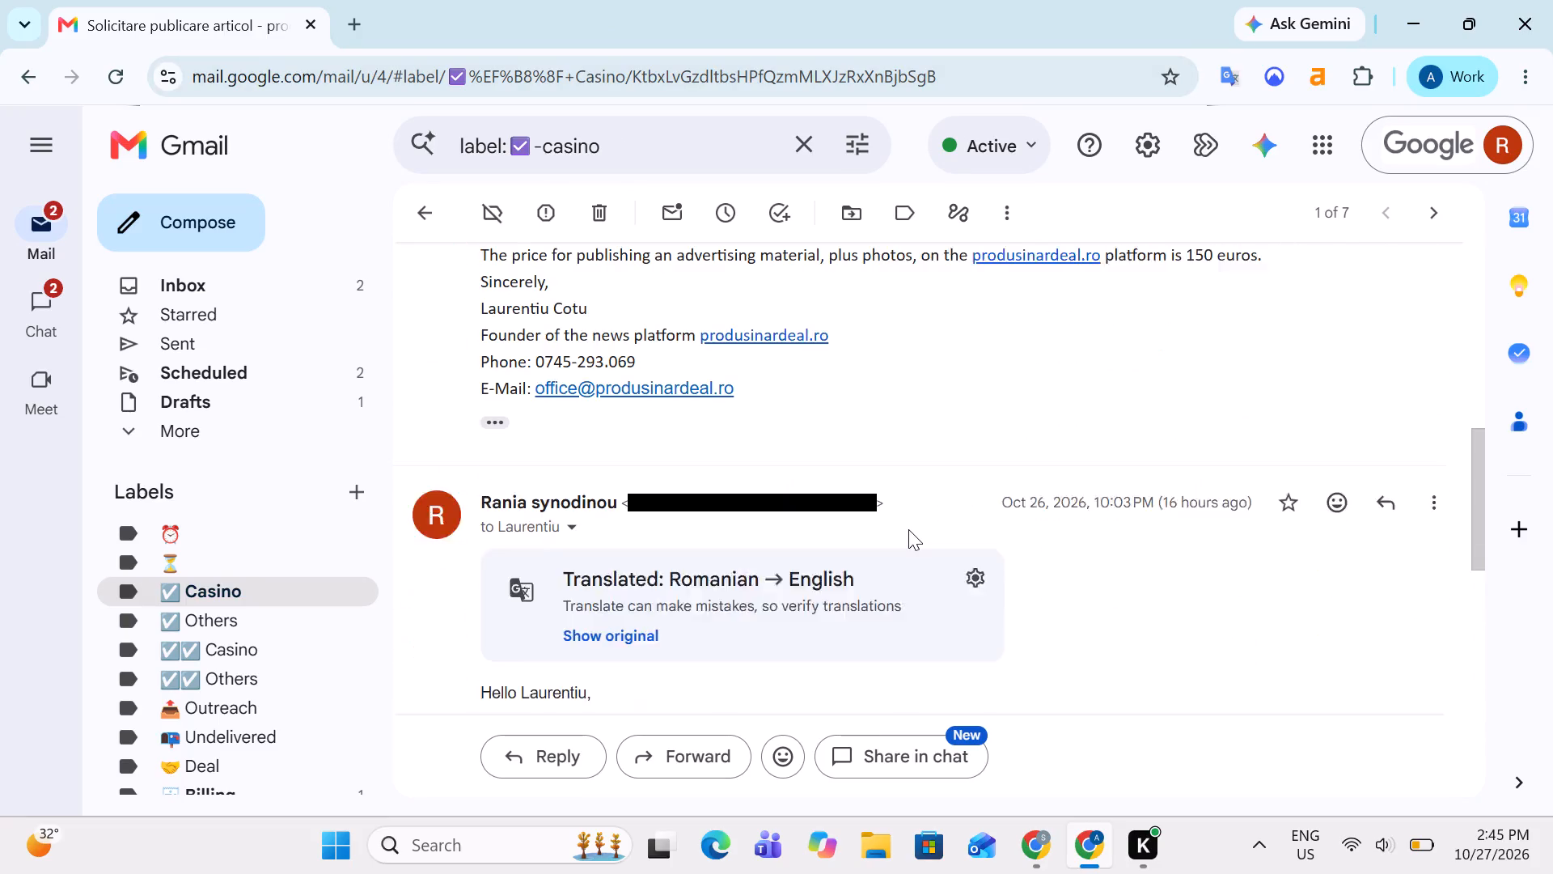
scroll(908, 529, up, 1)
Back in the master sheet, set the produsinardeal.ro row's niche to News and its price to 150.
key(alt+Tab)
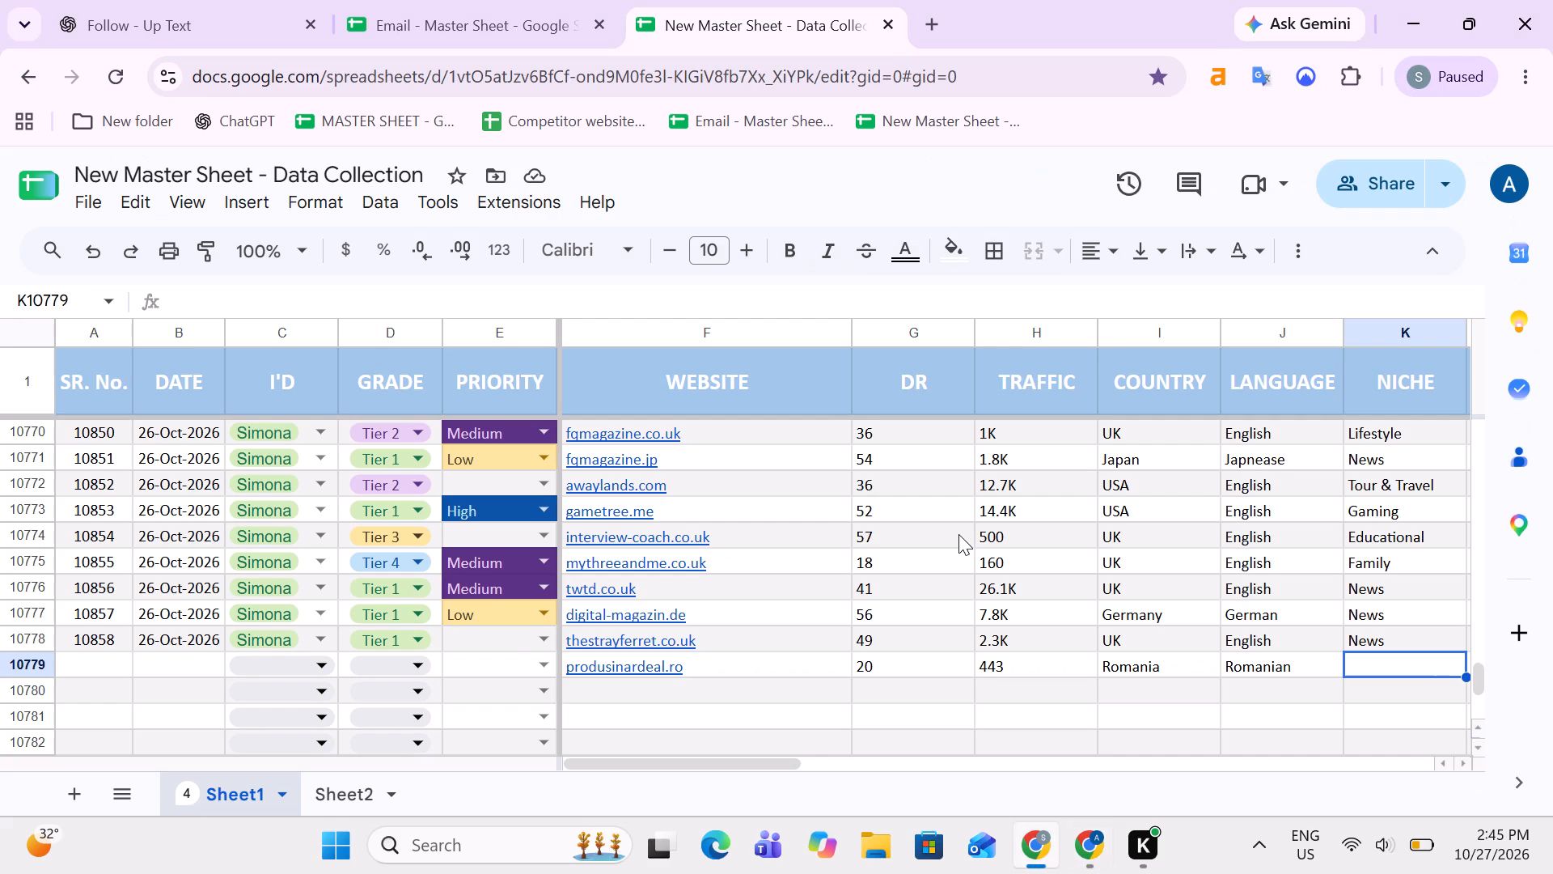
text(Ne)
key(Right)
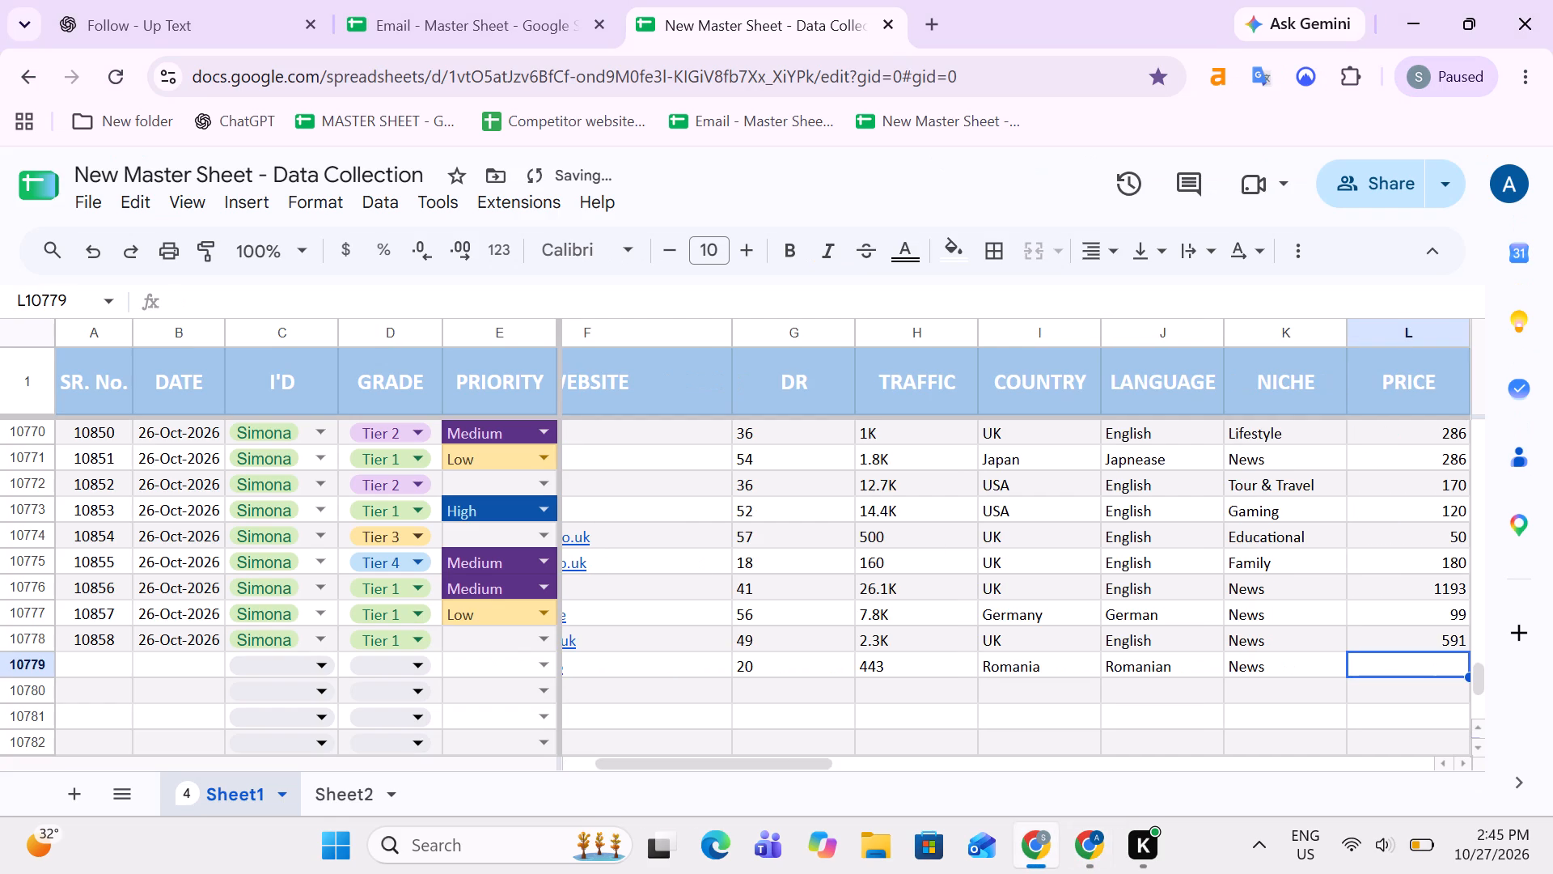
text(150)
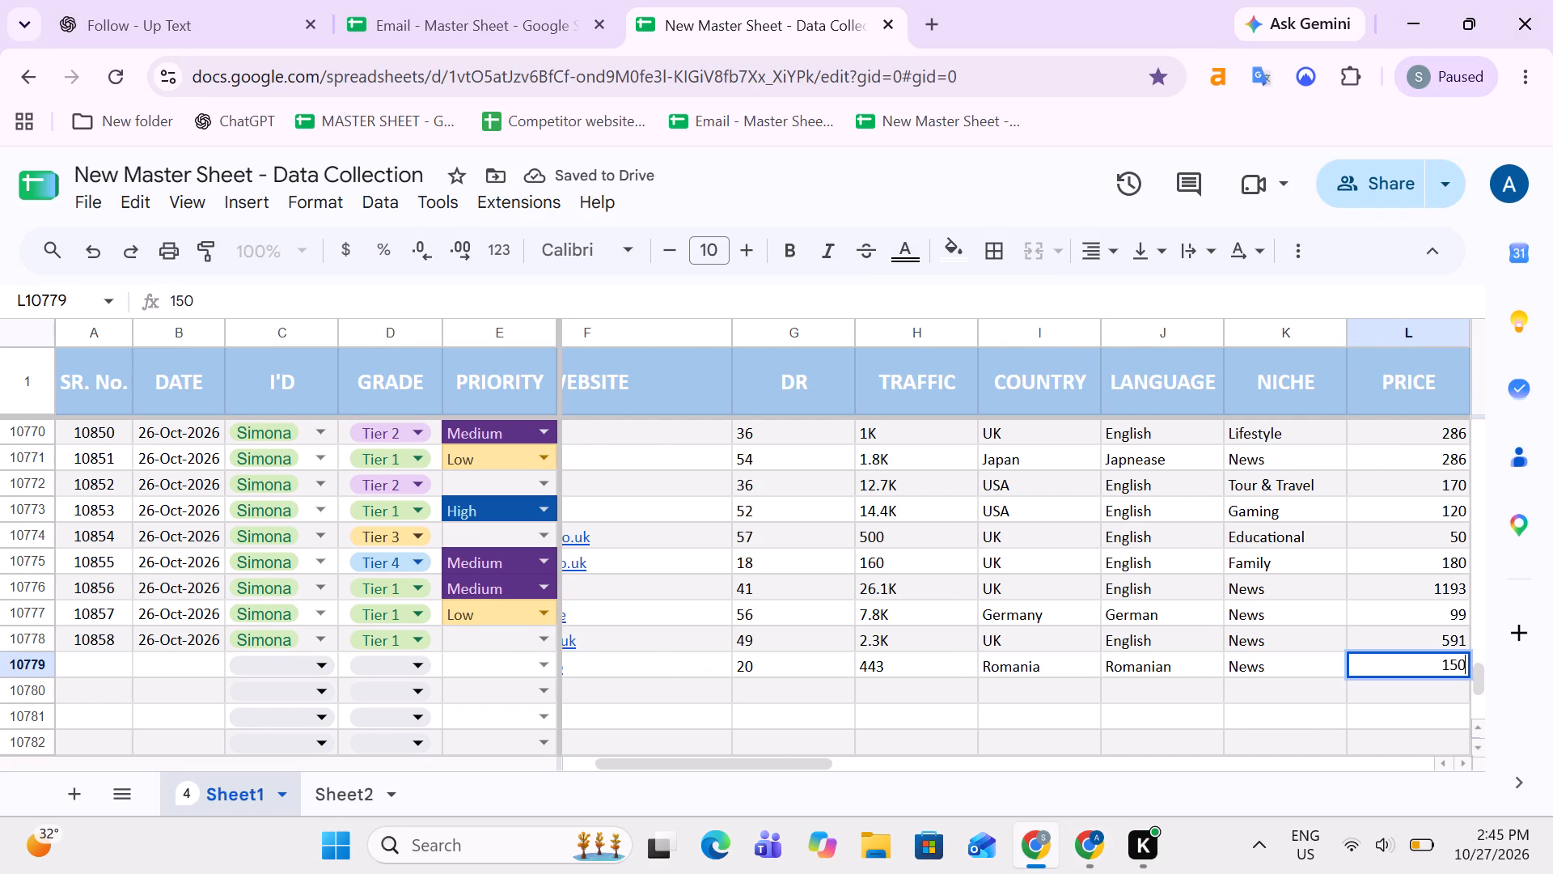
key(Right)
Copy the produsinardeal.ro row's price of 150 into its CASINO PRICE cell.
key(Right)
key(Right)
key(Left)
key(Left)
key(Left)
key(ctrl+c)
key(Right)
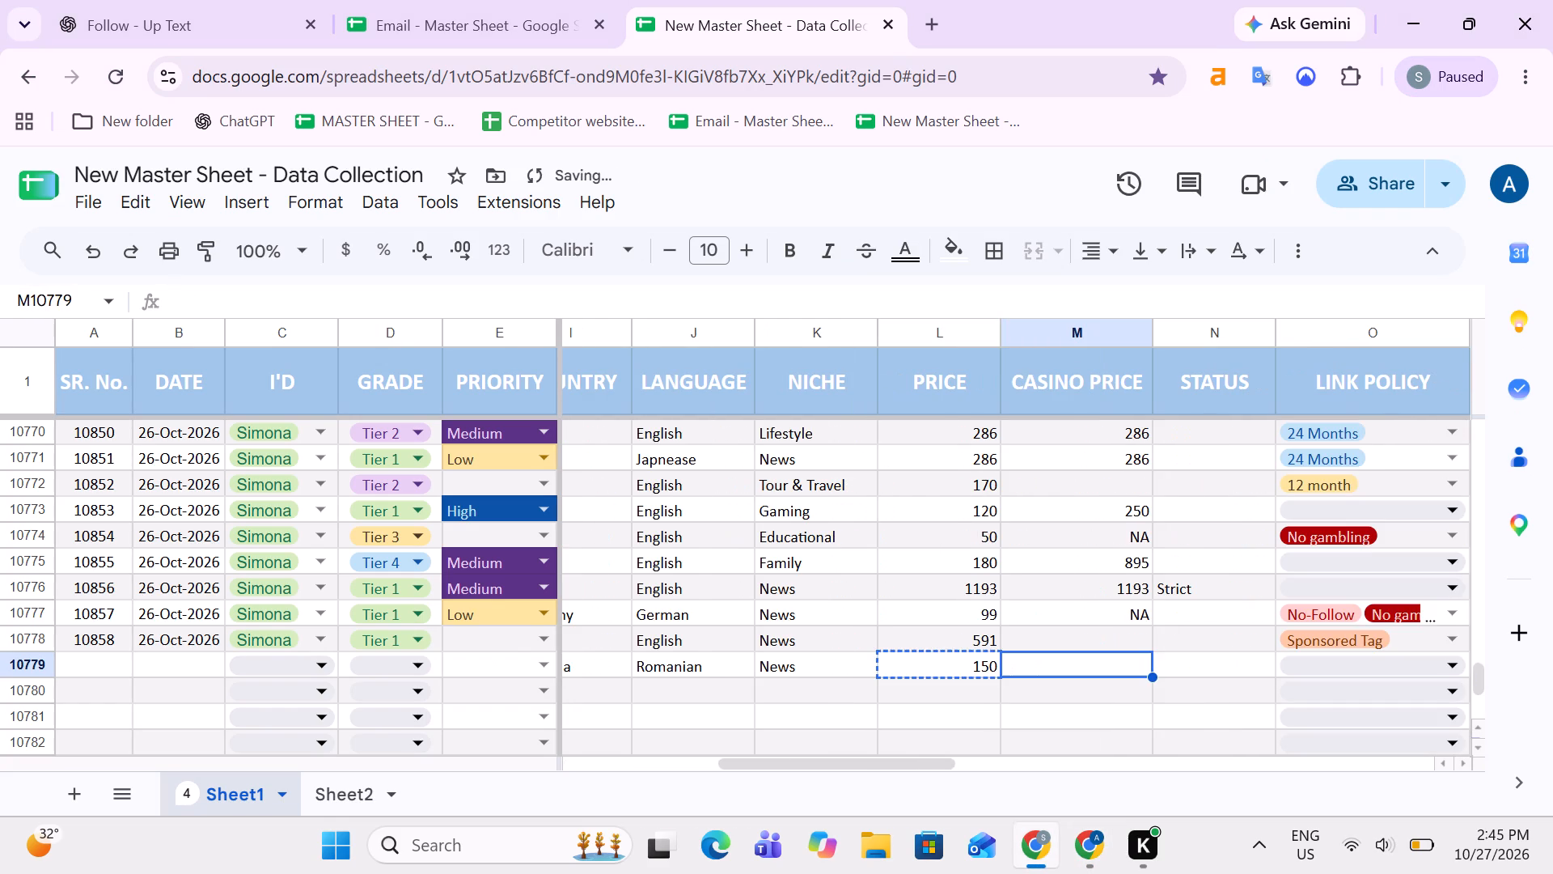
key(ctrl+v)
Set the produsinardeal.ro row's website type to Unique, leaving its status and link policy empty.
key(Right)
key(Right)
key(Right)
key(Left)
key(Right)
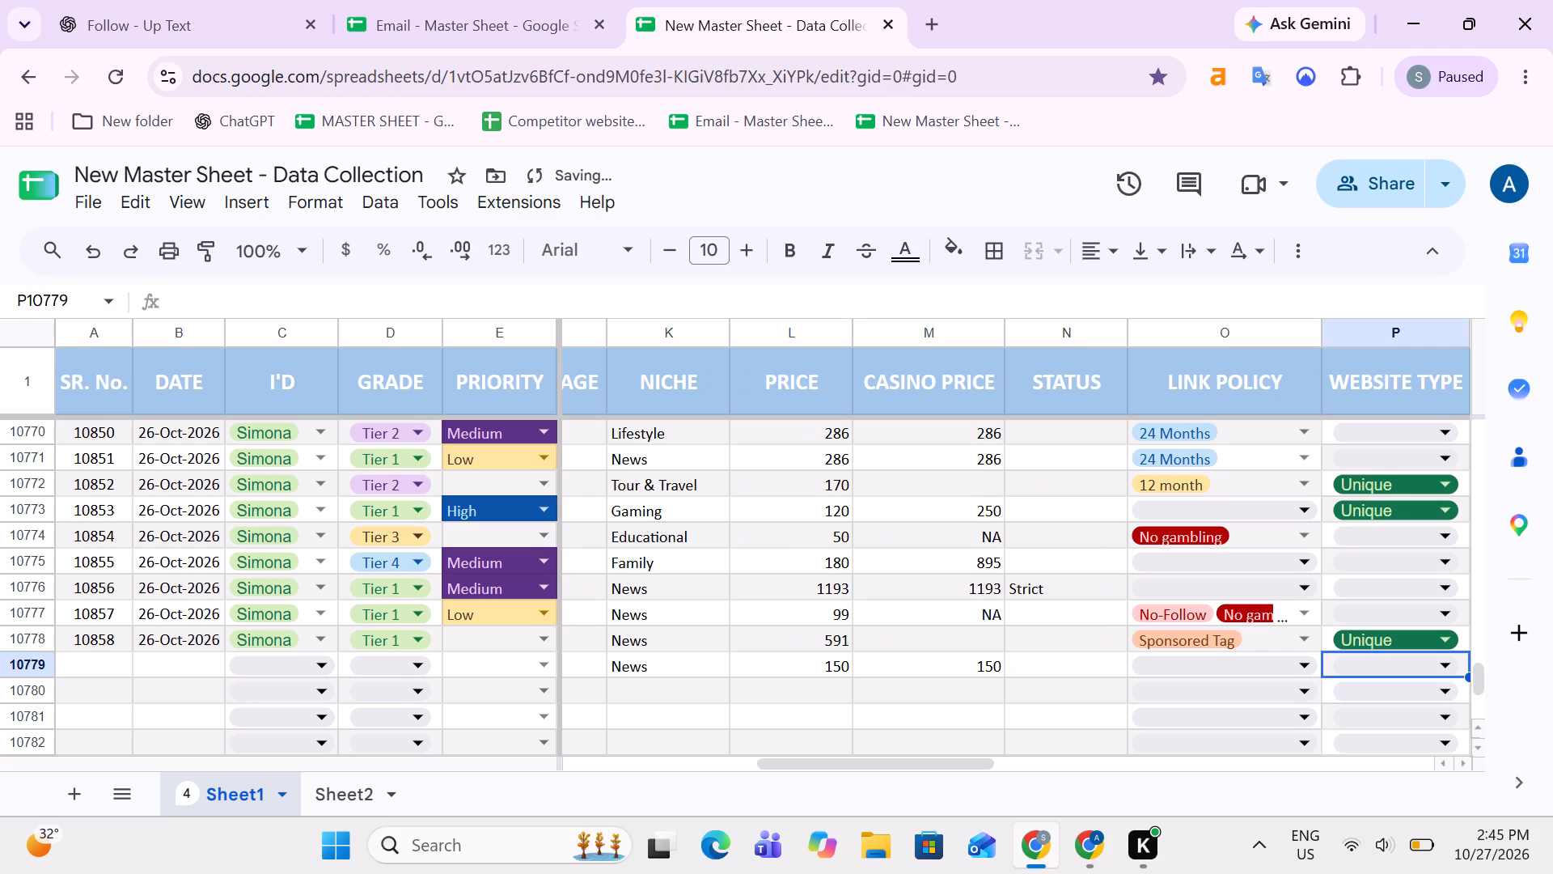
click(407, 190)
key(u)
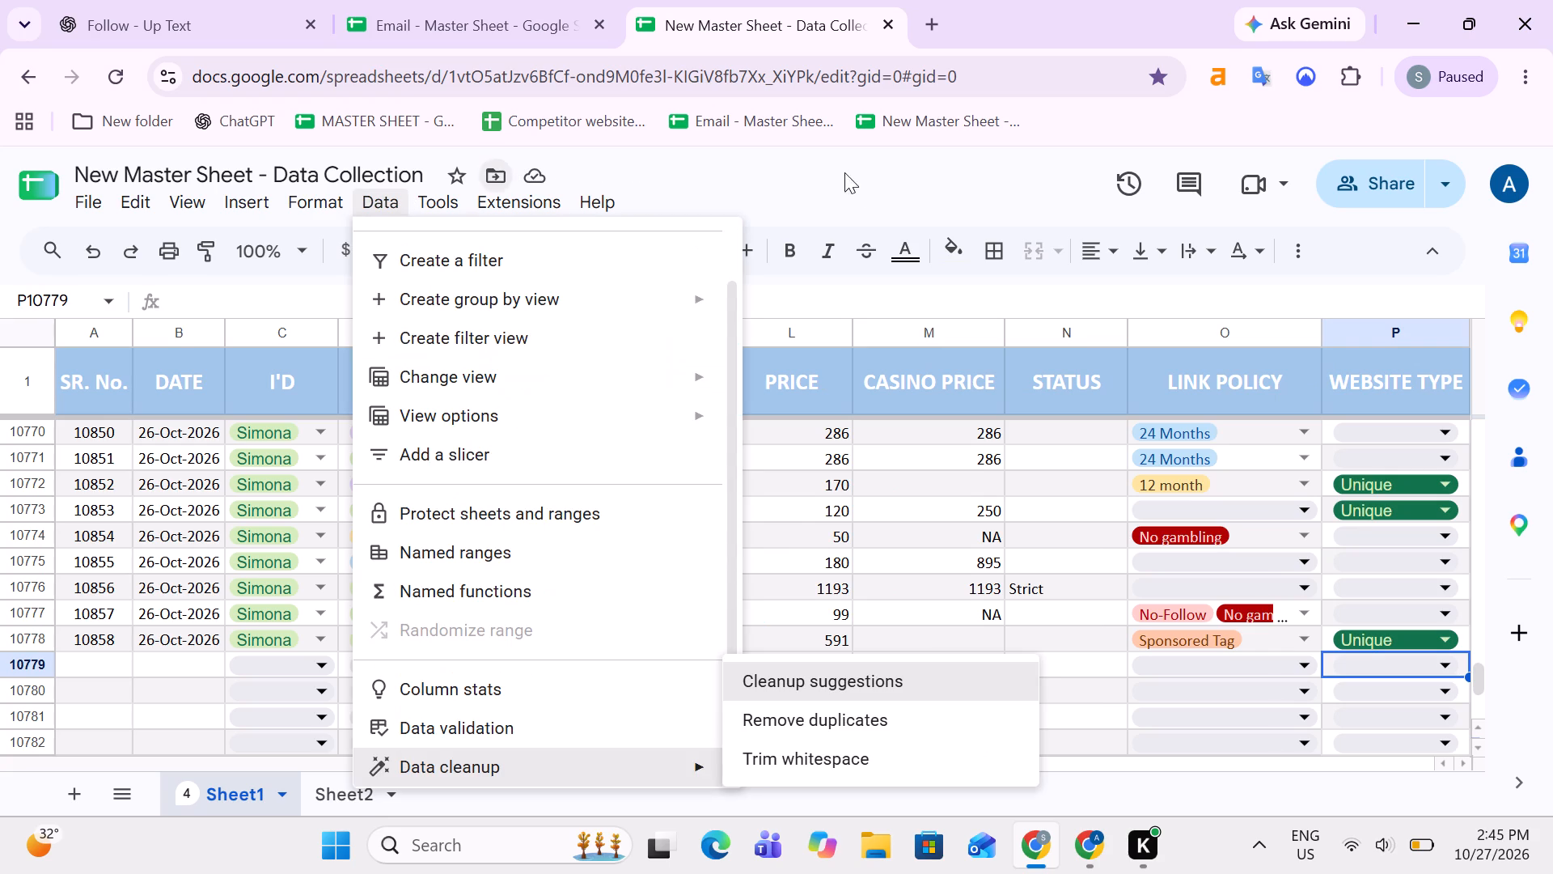
click(1017, 631)
key(Down)
key(Right)
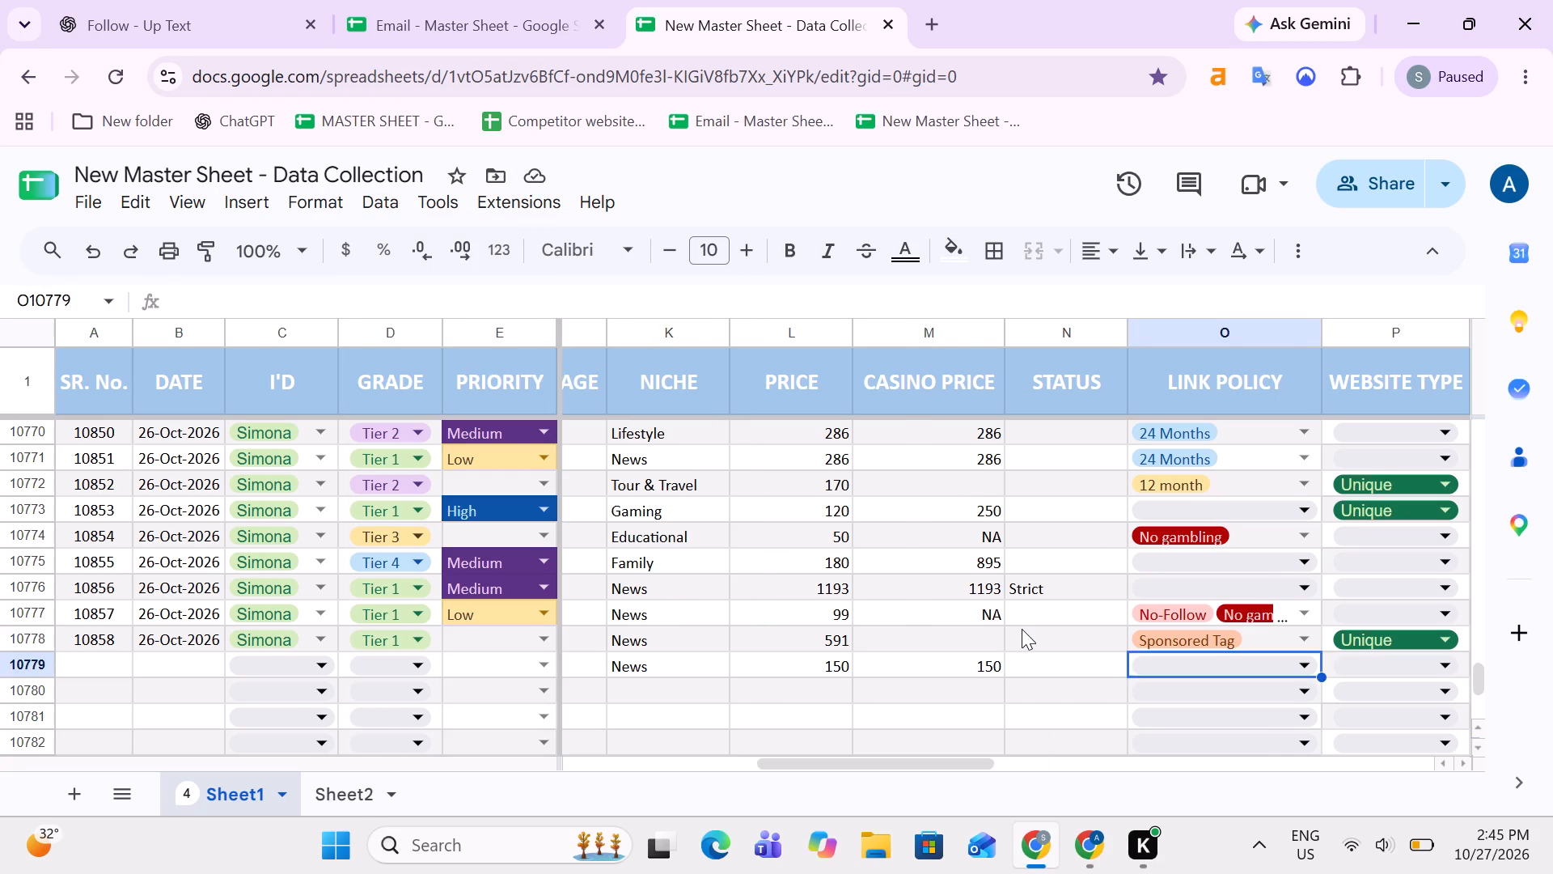
key(Right)
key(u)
key(Tab)
key(alt+Tab)
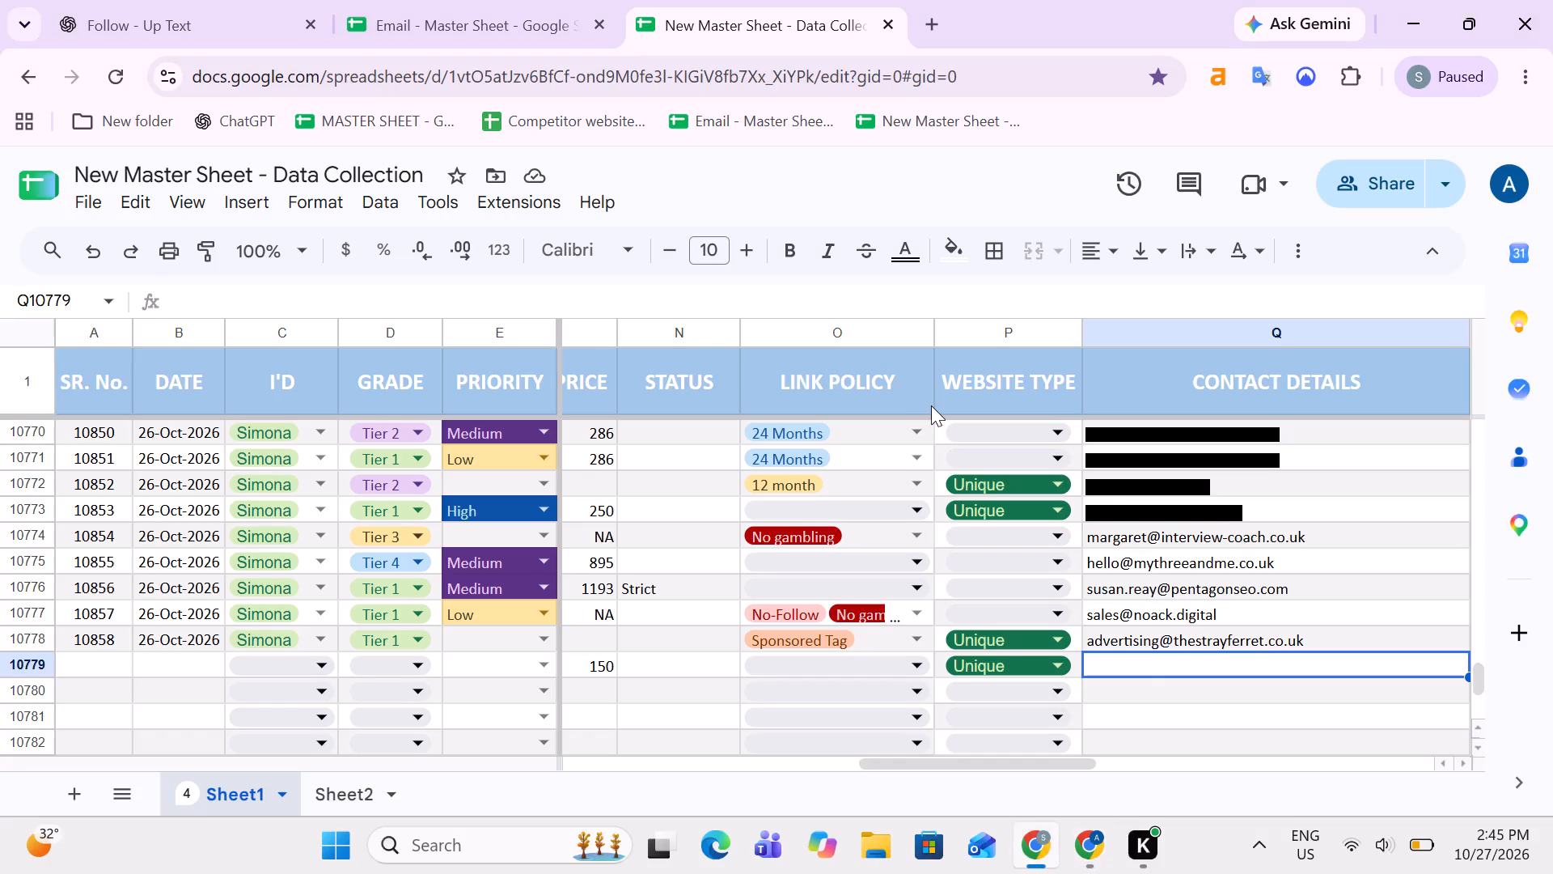
key(ctrl+v)
Set the produsinardeal.ro row's priority to High and return to its WEBSITE cell.
key(Right)
key(Right)
key(Left)
key(Left)
key(Left)
key(Left)
key(Left)
key(Left)
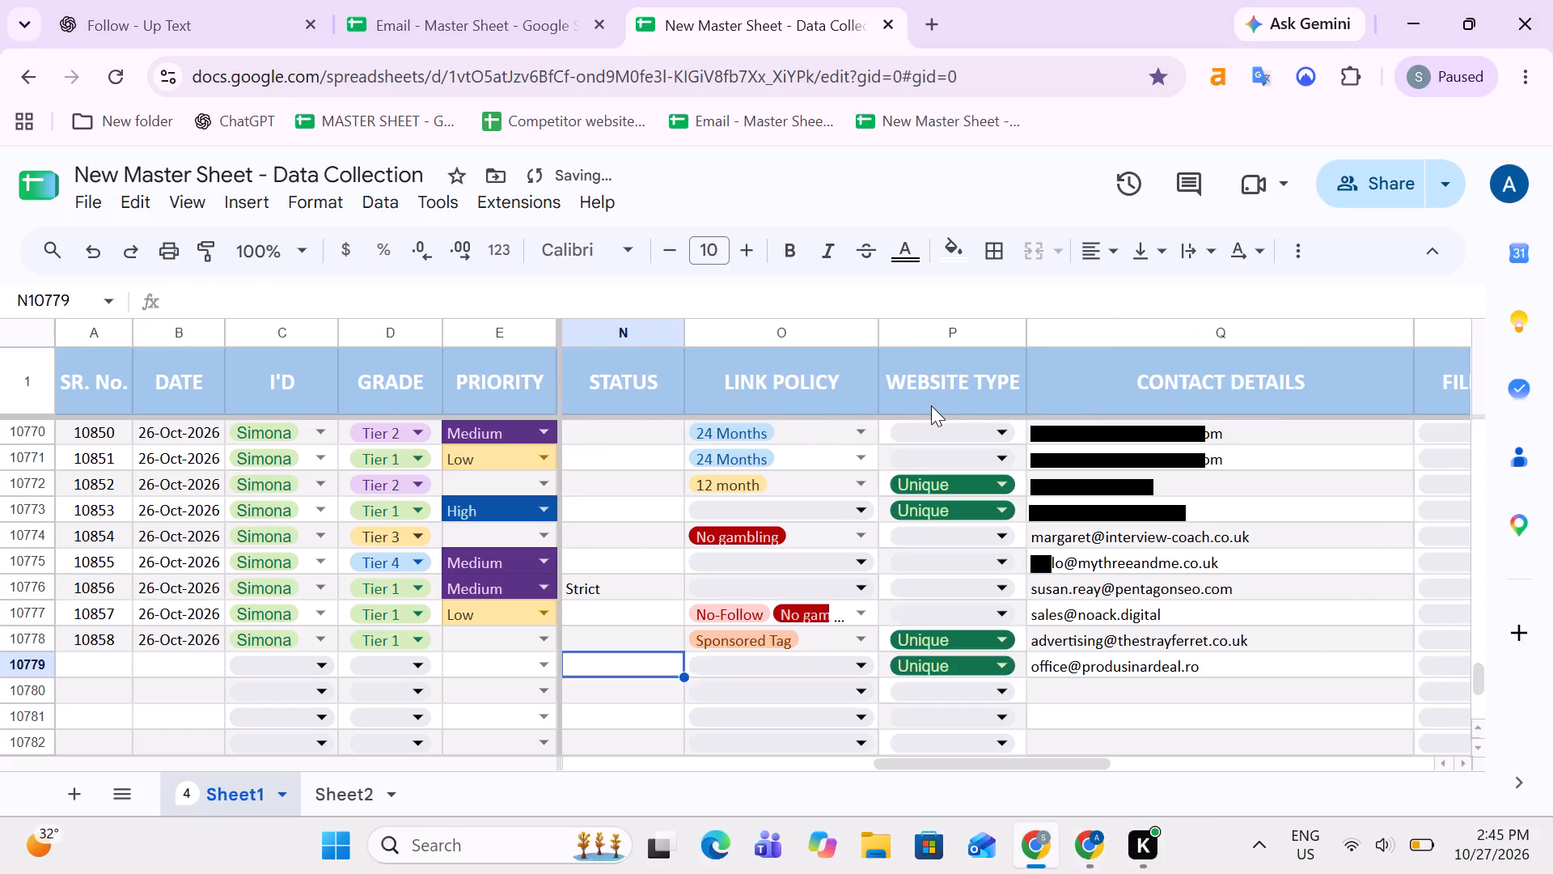
key(Right)
key(Right)
key(Left)
key(Left)
key(Left)
key(Left)
key(Left)
key(Left)
key(Left)
key(Left)
key(Left)
key(Left)
key(Left)
key(Left)
key(Left)
key(Left)
key(Left)
key(Left)
key(Left)
key(Left)
key(Left)
key(Right)
key(Right)
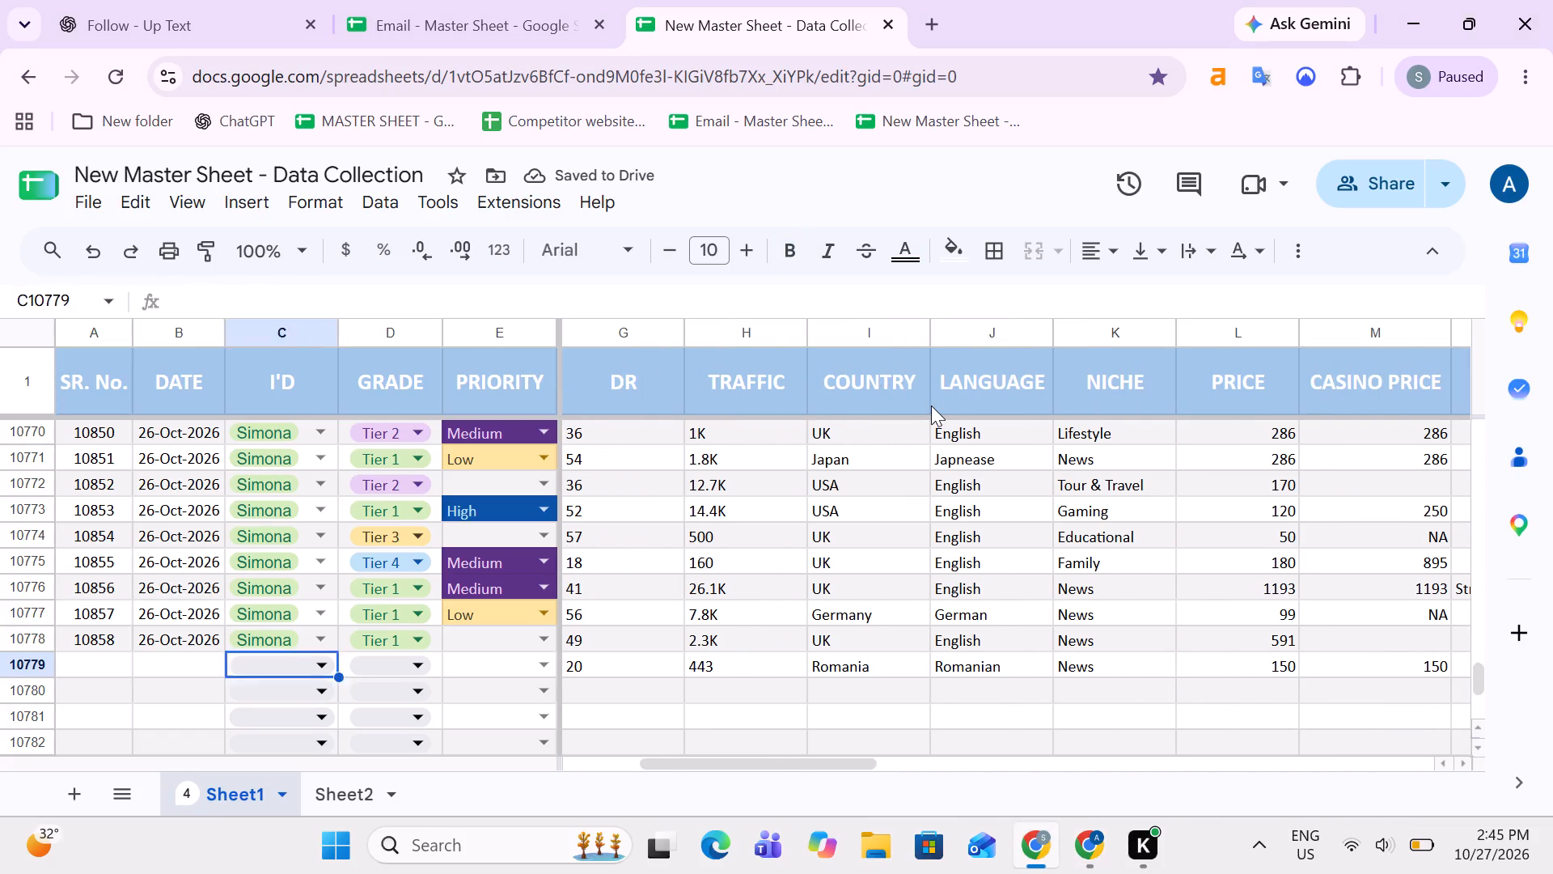
key(Right)
key(Right)
key(Right)
key(Left)
key(Right)
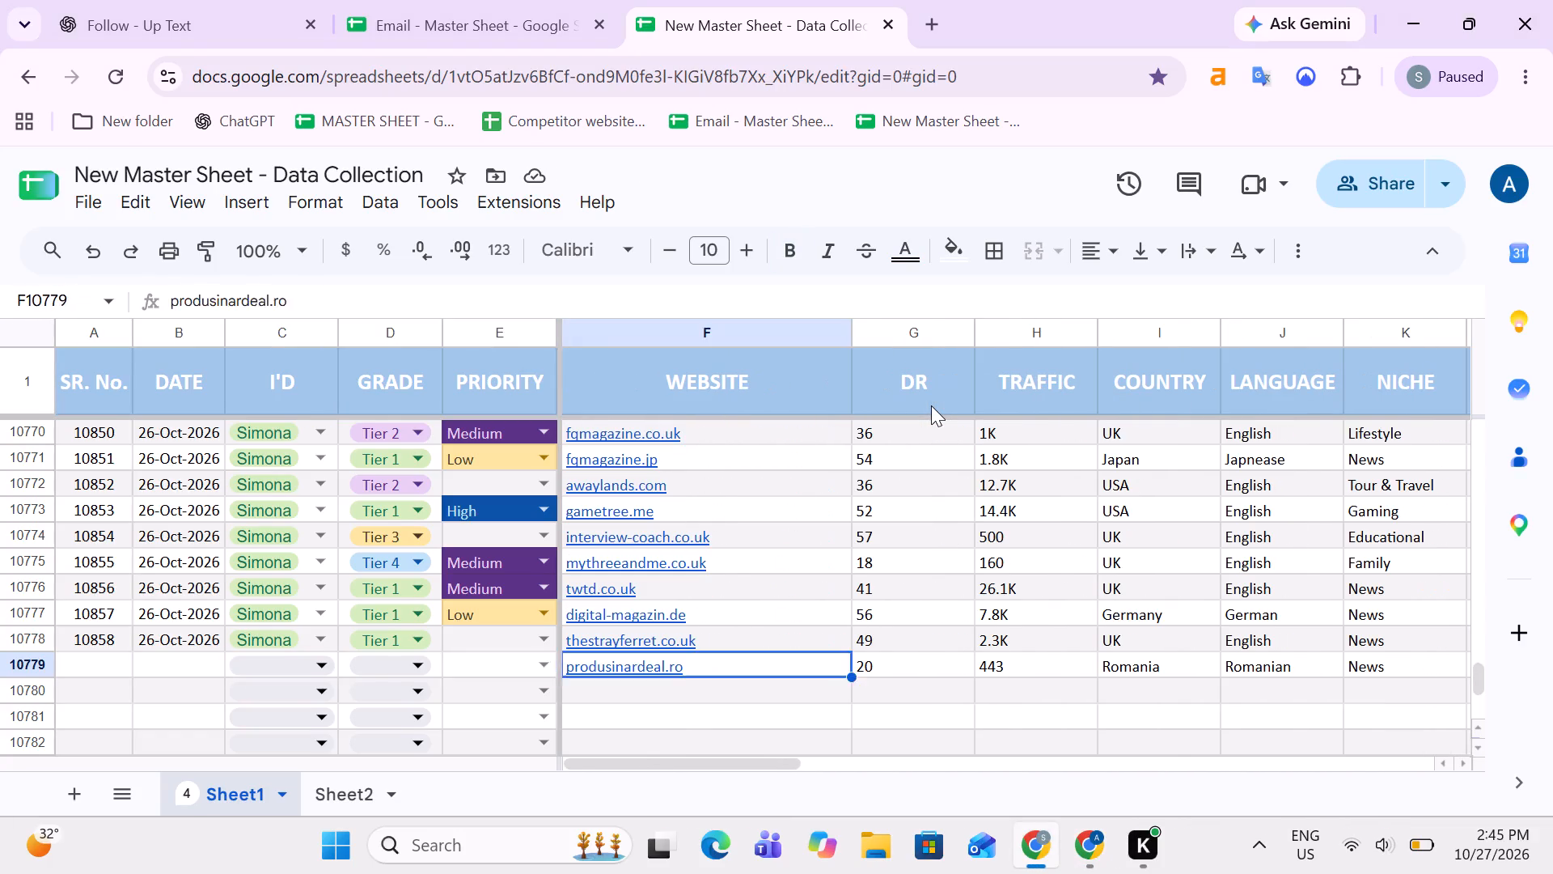
key(Left)
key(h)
key(Down)
key(Return)
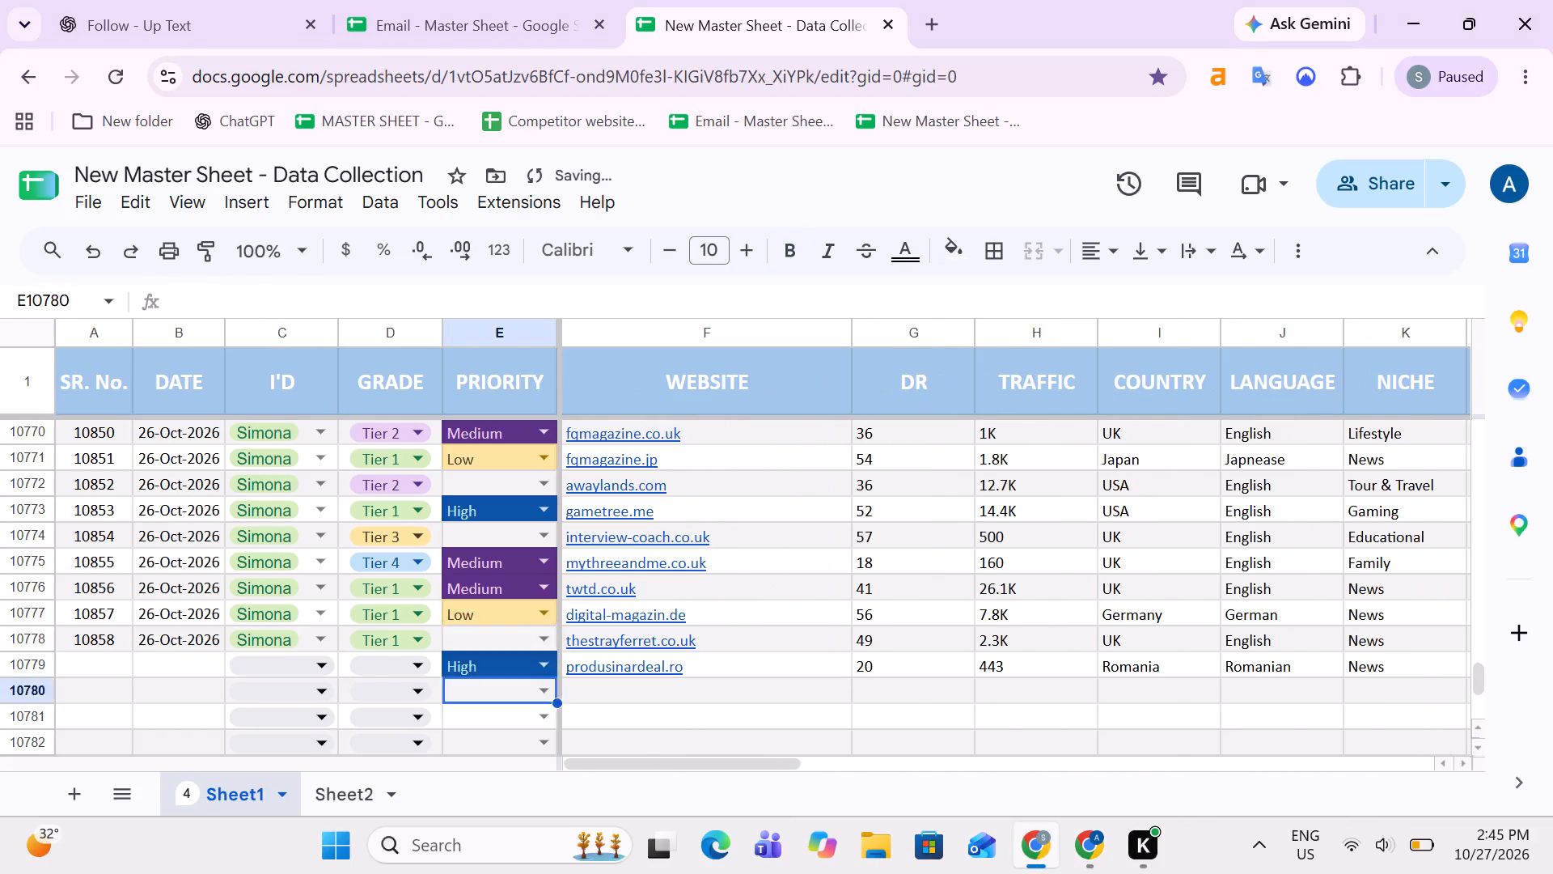
key(Up)
key(Right)
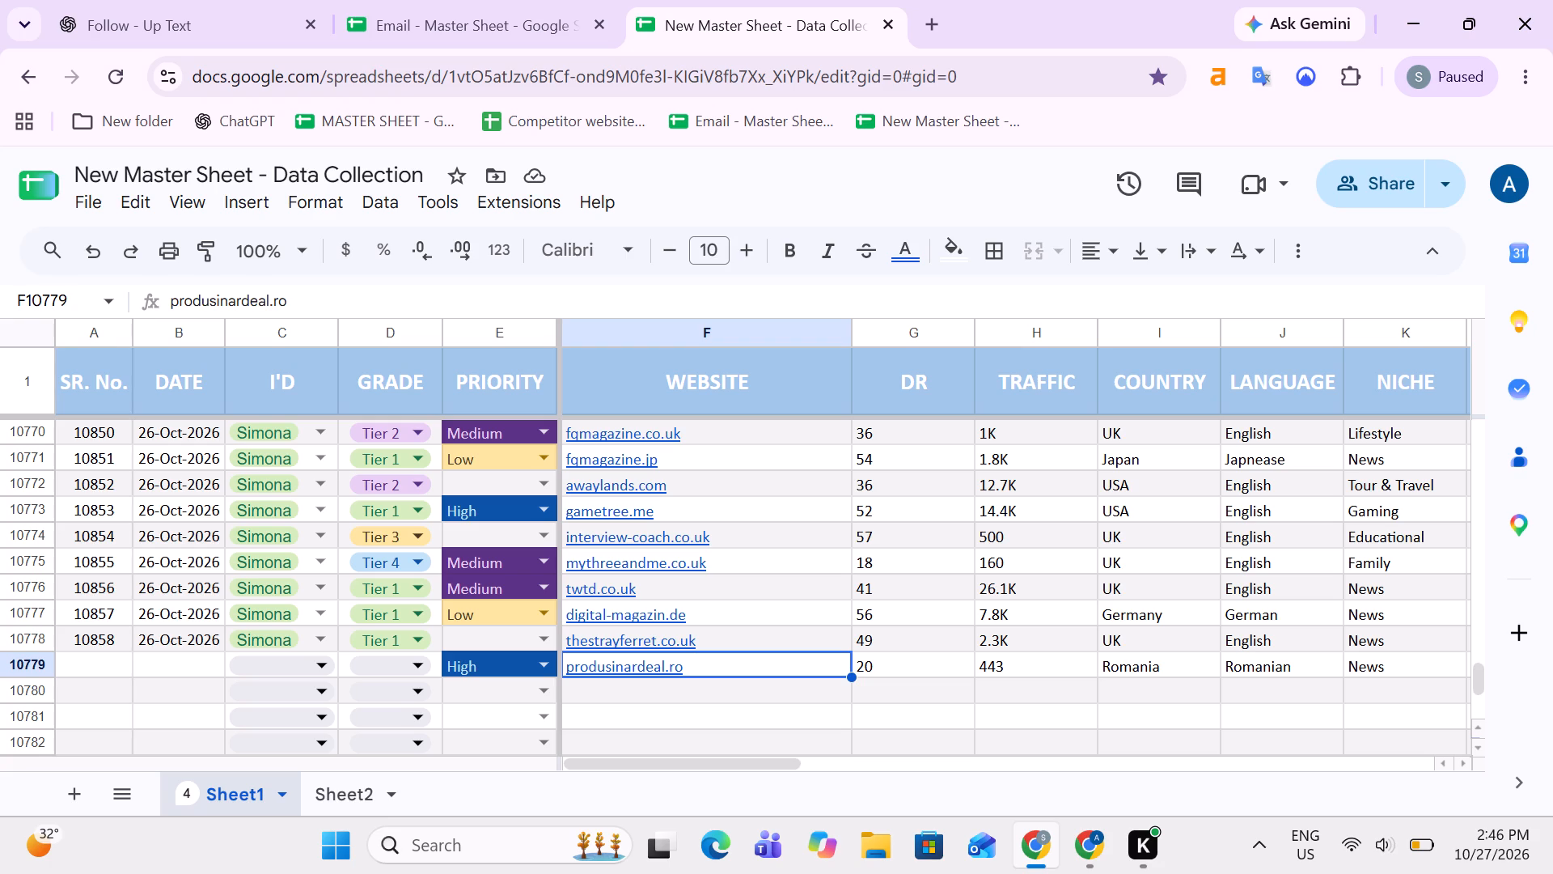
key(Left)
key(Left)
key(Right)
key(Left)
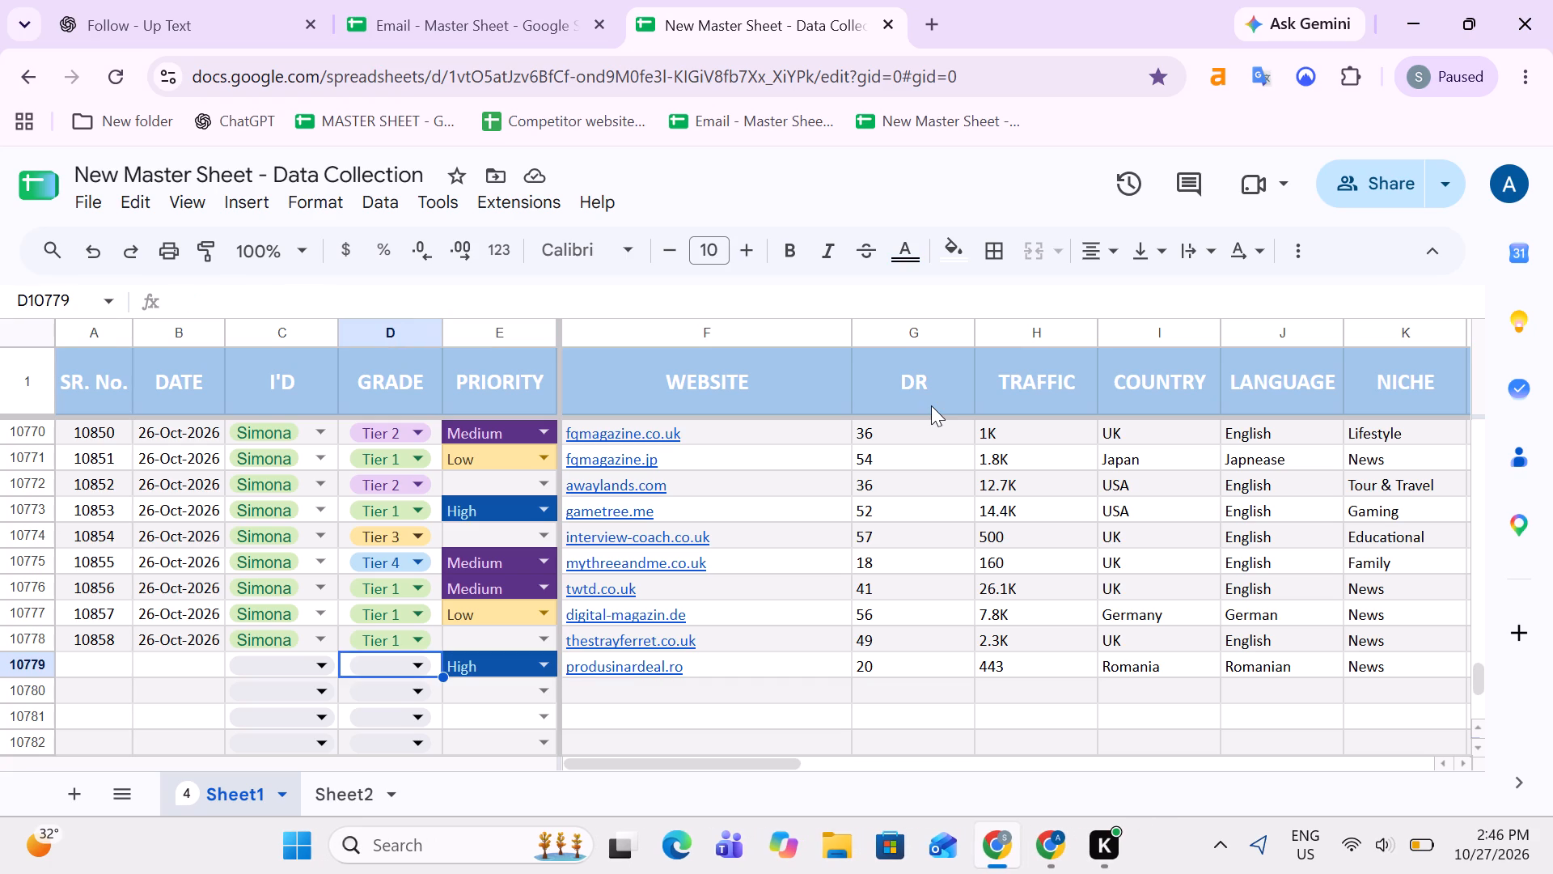
In the produsinardeal.ro row, set the grade to Tier 4 and the I'D to Rania.
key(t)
key(Up)
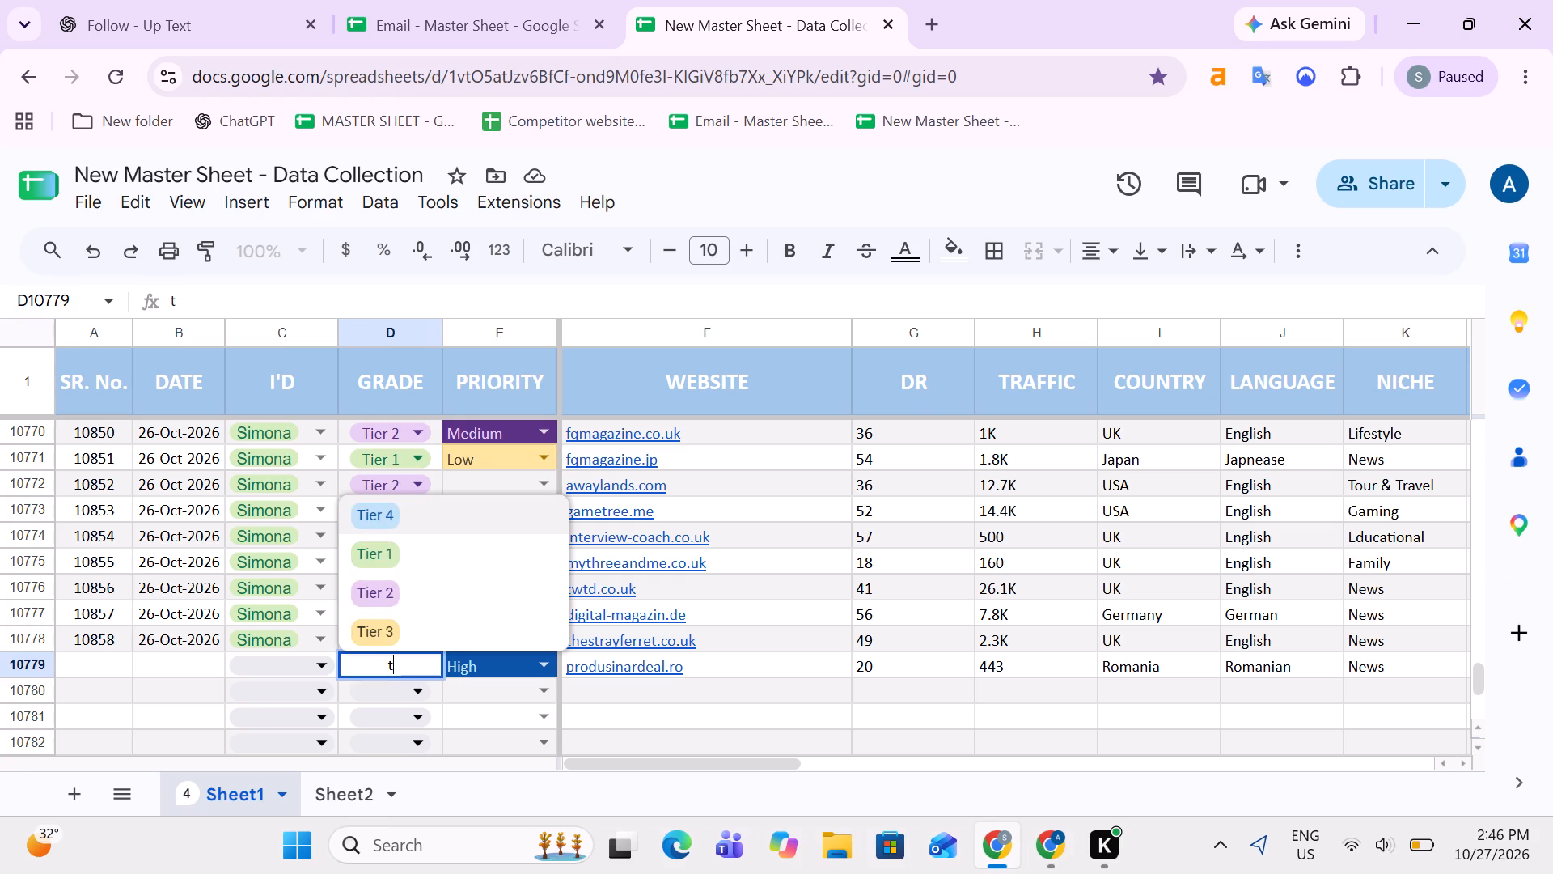
key(Return)
key(Up)
key(Left)
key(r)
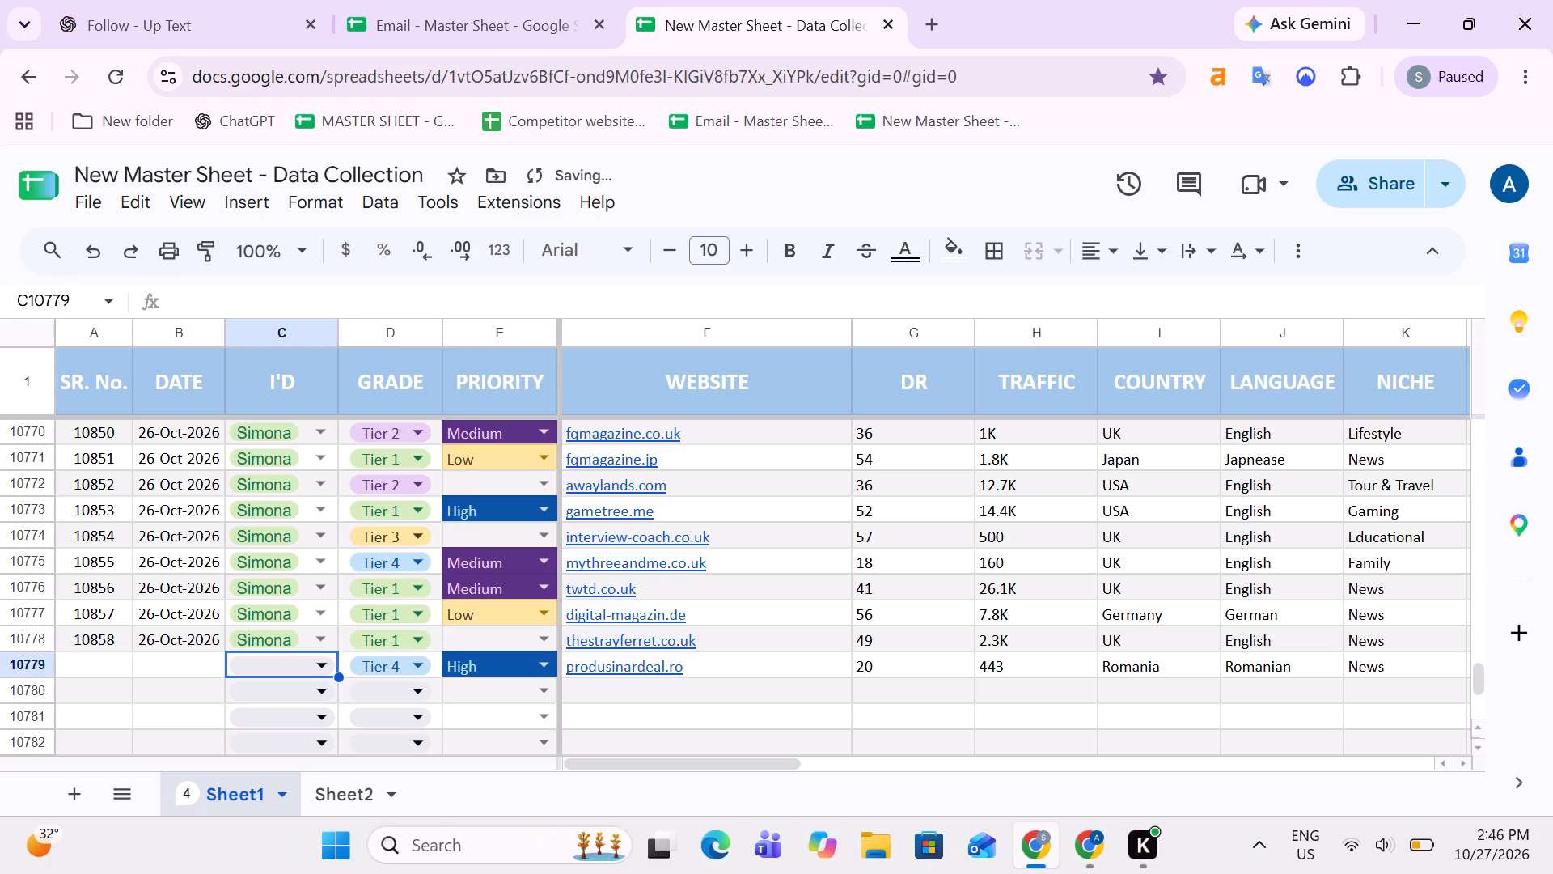
key(Down)
key(Return)
Fill the date series down from row 10778 so the produsinardeal.ro row is dated 27-Oct-2026.
key(Up)
key(Left)
key(Up)
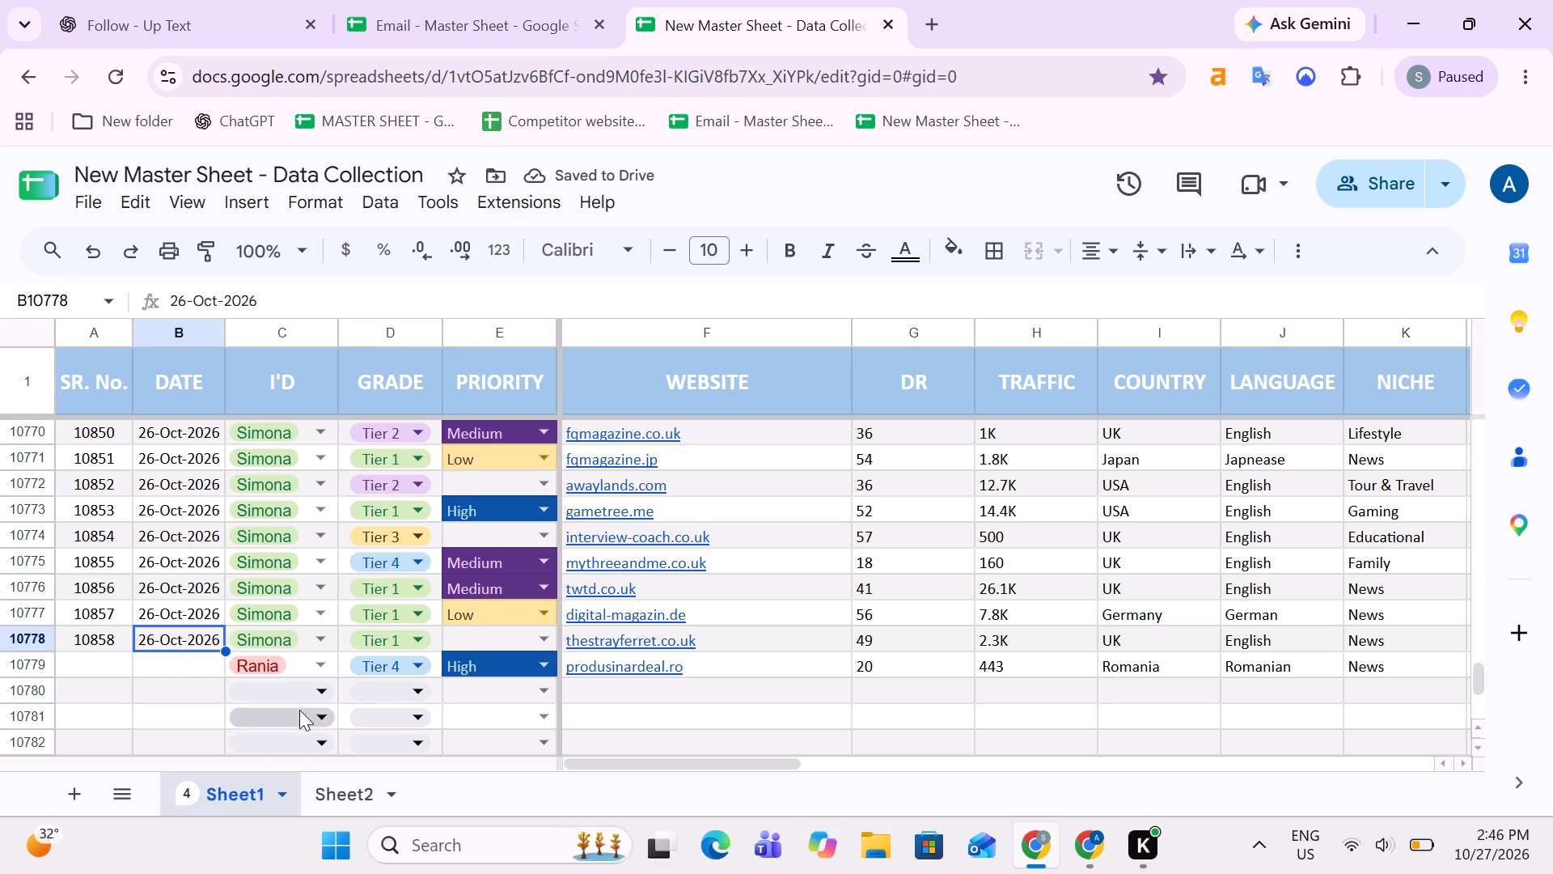
drag(226, 651, 218, 665)
click(199, 695)
Look over the produsinardeal.ro row's entries across its columns, from the I'D through to the prices.
key(Down)
key(Down)
key(Down)
key(Down)
key(Down)
key(Down)
key(Down)
key(Down)
key(Down)
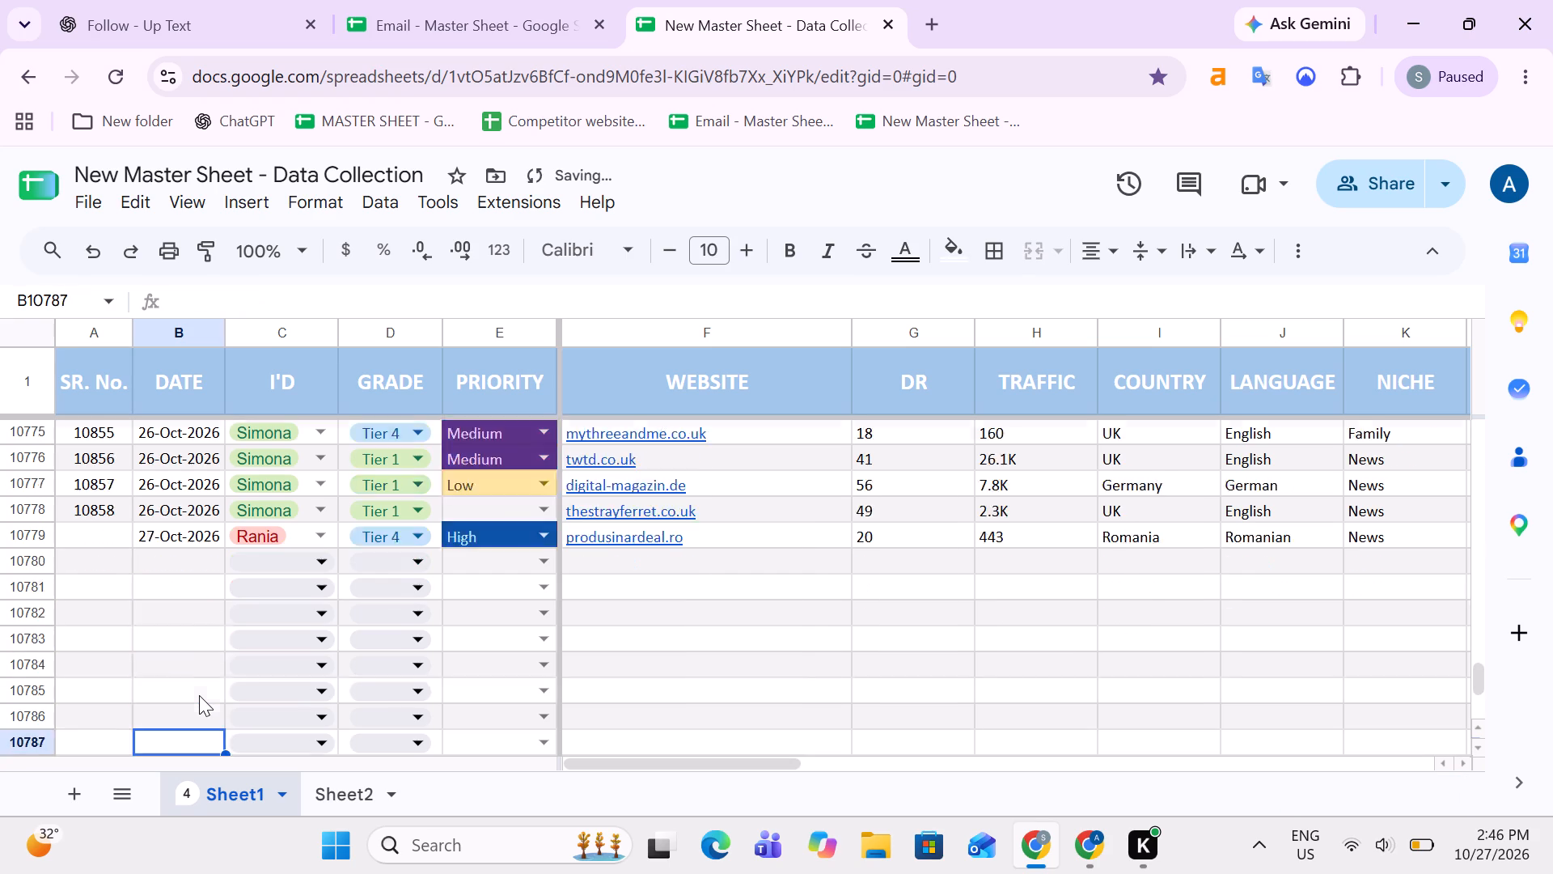
key(Up)
key(Up)
key(Up)
key(Up)
key(Up)
key(Up)
key(Up)
key(Up)
key(Up)
key(Up)
key(Right)
key(Right)
key(Right)
key(Right)
key(Right)
key(Right)
key(Right)
key(Right)
key(Right)
key(Right)
key(Right)
key(Right)
key(Right)
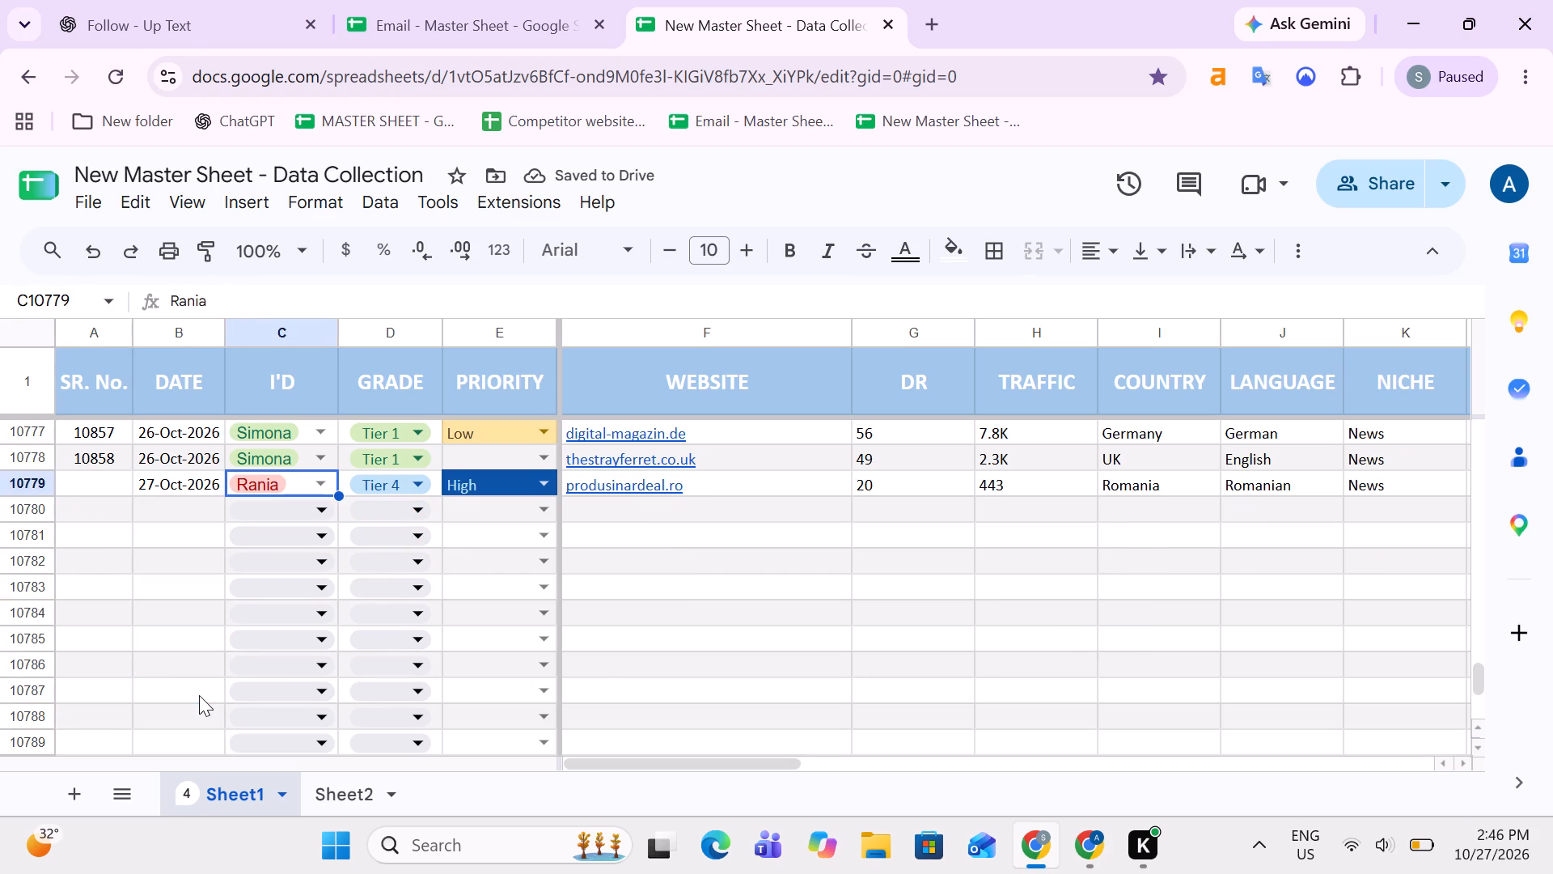
key(Right)
key(Right)
key(Left)
key(Left)
key(Left)
key(Left)
key(Left)
key(Left)
key(Left)
key(Left)
key(Left)
key(Left)
key(Left)
key(Left)
key(Left)
key(Left)
key(Left)
key(Left)
key(Left)
key(Left)
key(Left)
key(Left)
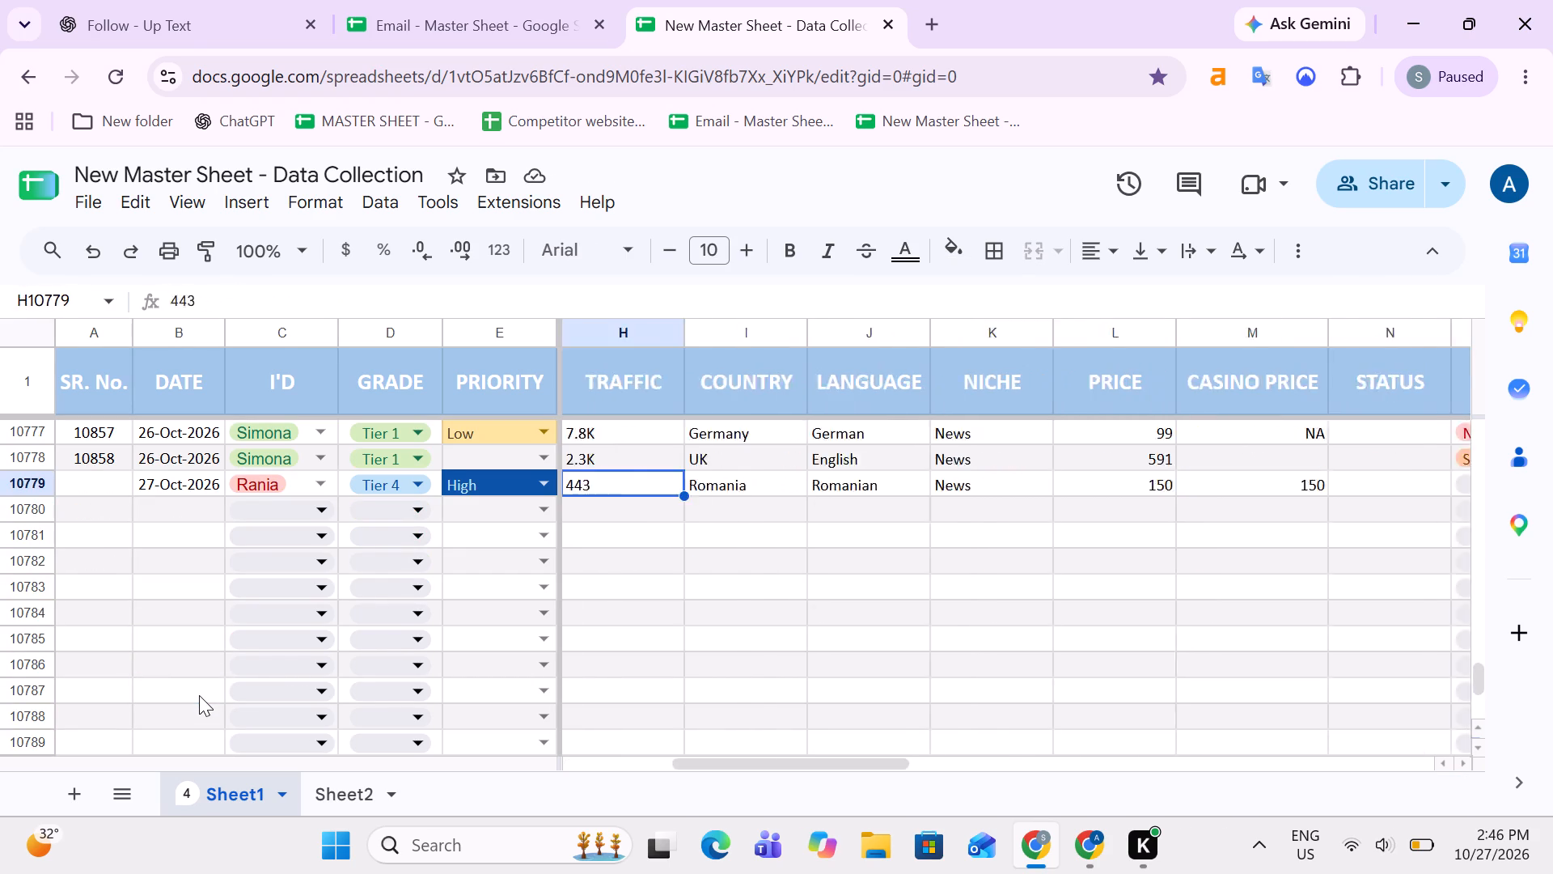
key(Right)
key(Right)
key(Right)
key(Right)
key(Right)
key(alt+Tab)
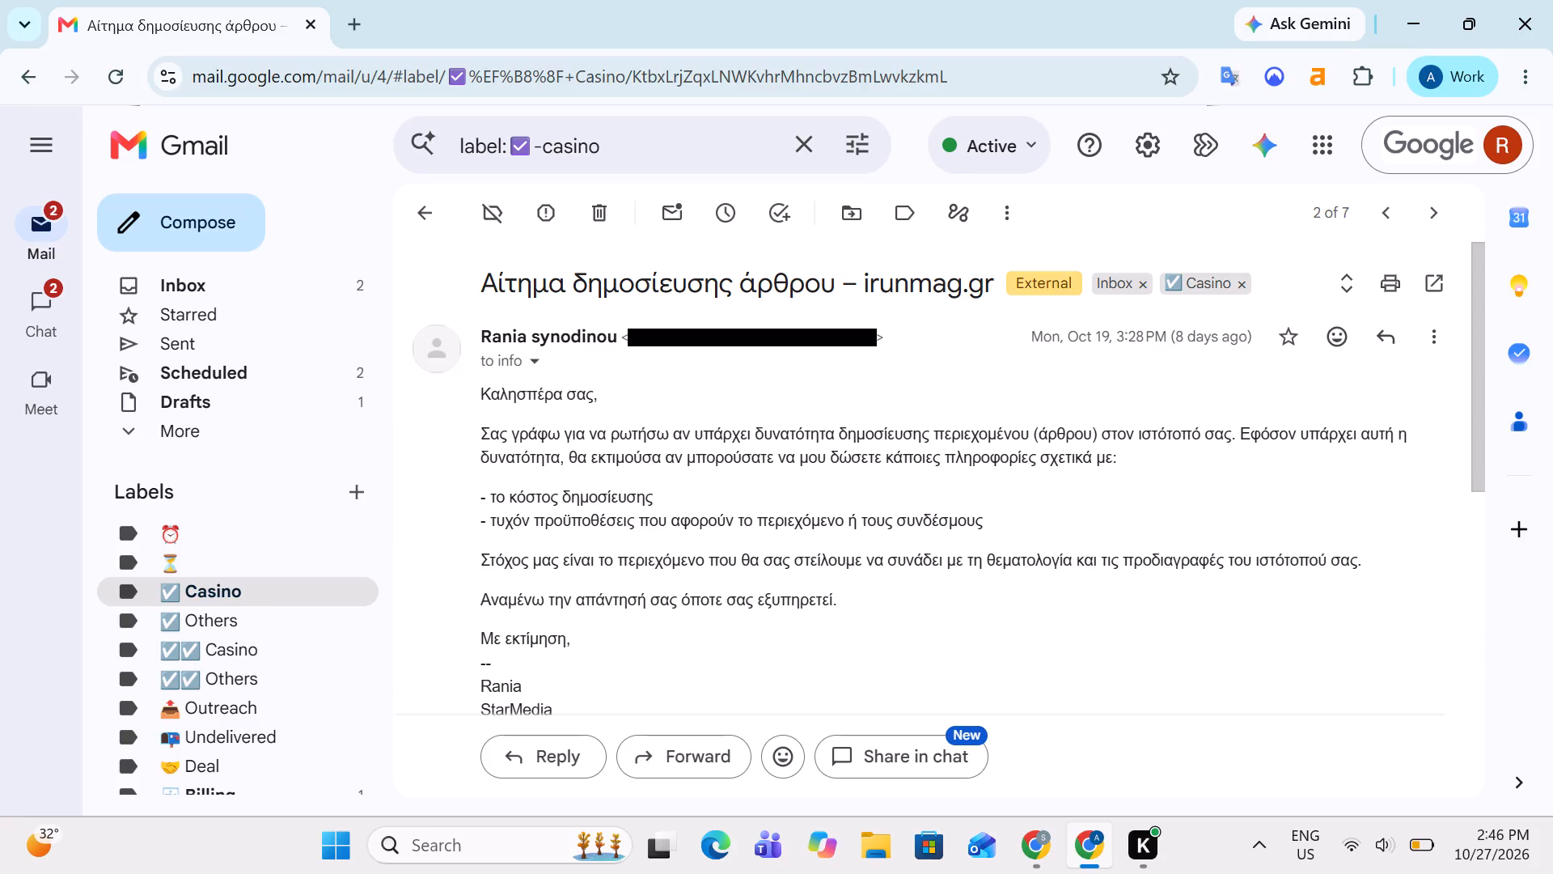
scroll(878, 465, down, 3)
scroll(881, 471, up, 4)
click(880, 276)
drag(880, 276, 972, 279)
key(ctrl+c)
key(ctrl+c)
click(353, 10)
key(ctrl+v)
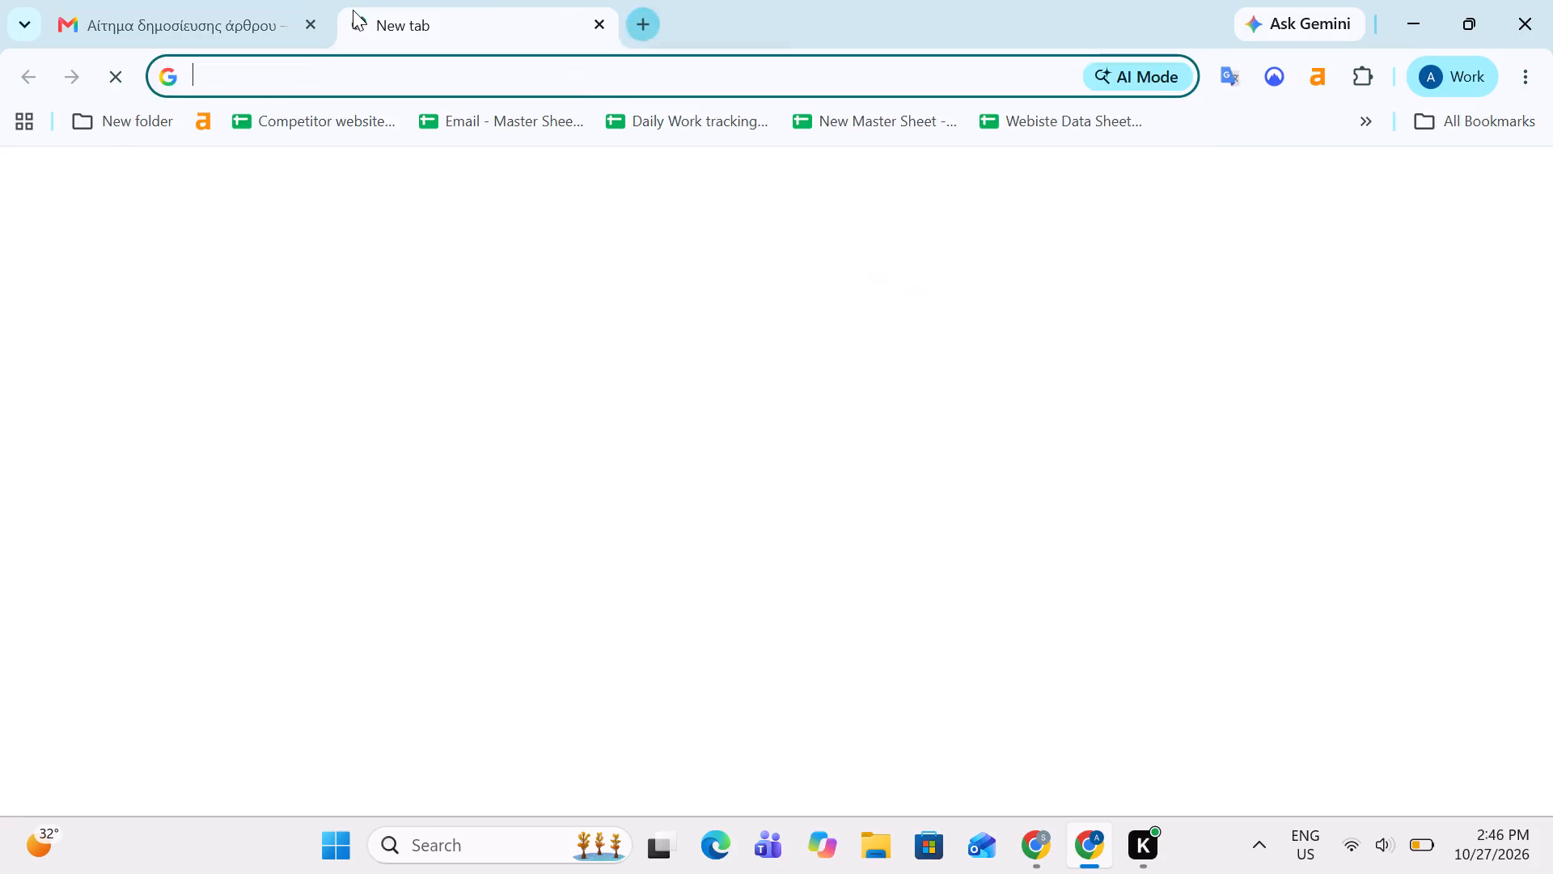
key(Return)
click(266, 0)
scroll(989, 644, down, 2)
scroll(794, 478, down, 2)
click(710, 327)
click(624, 392)
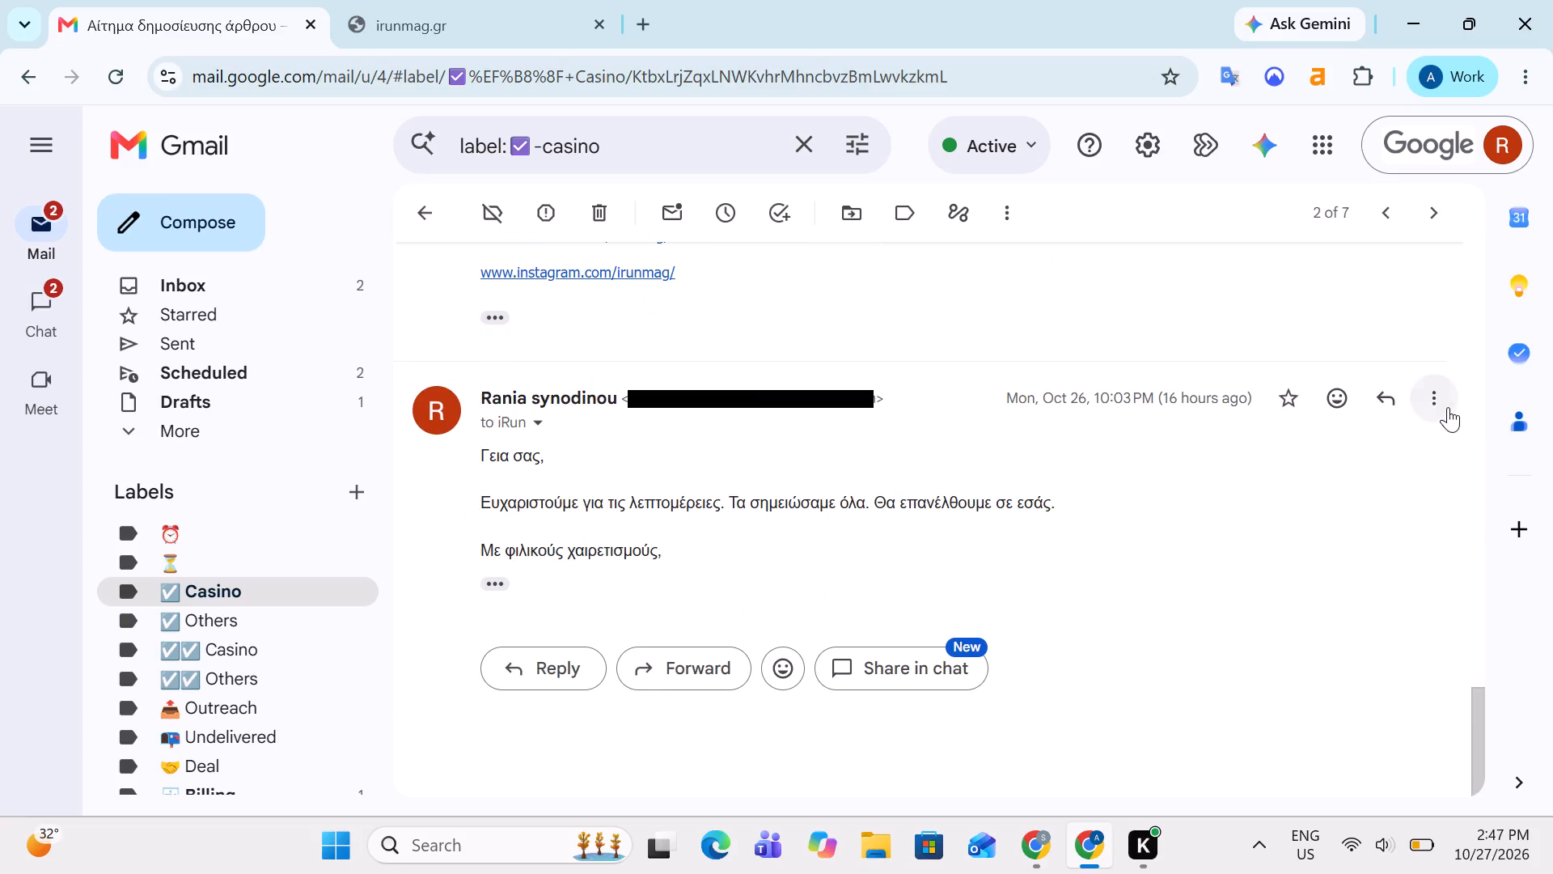
click(1448, 406)
scroll(1177, 542, down, 3)
click(1234, 577)
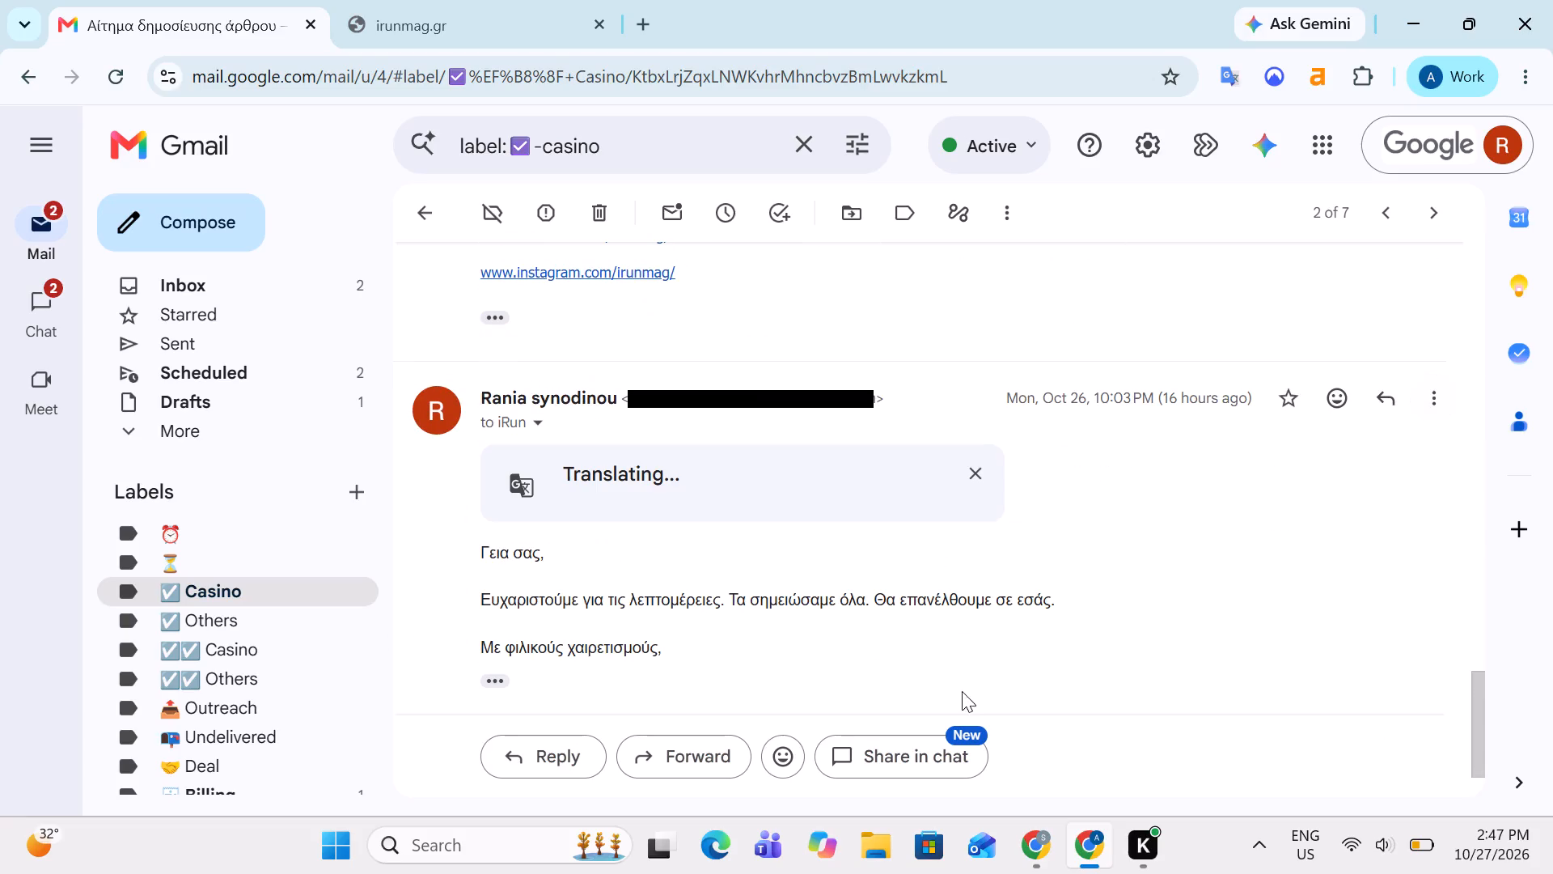
scroll(797, 624, down, 1)
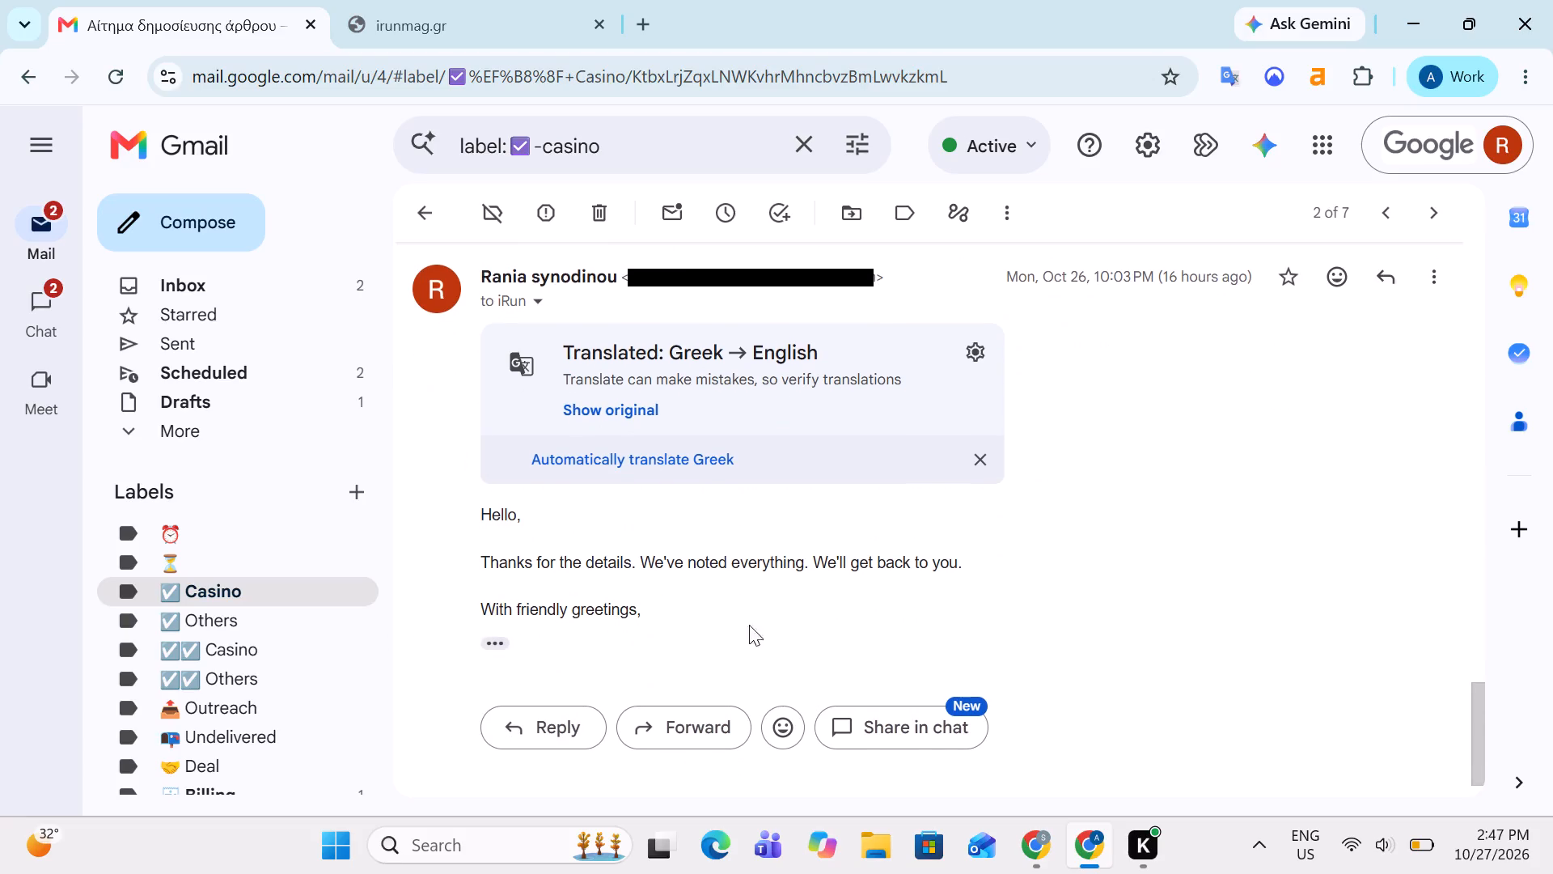
scroll(719, 616, up, 7)
Copy irunmag.gr from the site's address and paste it into the master sheet's next empty WEBSITE cell, row 10780.
click(341, 0)
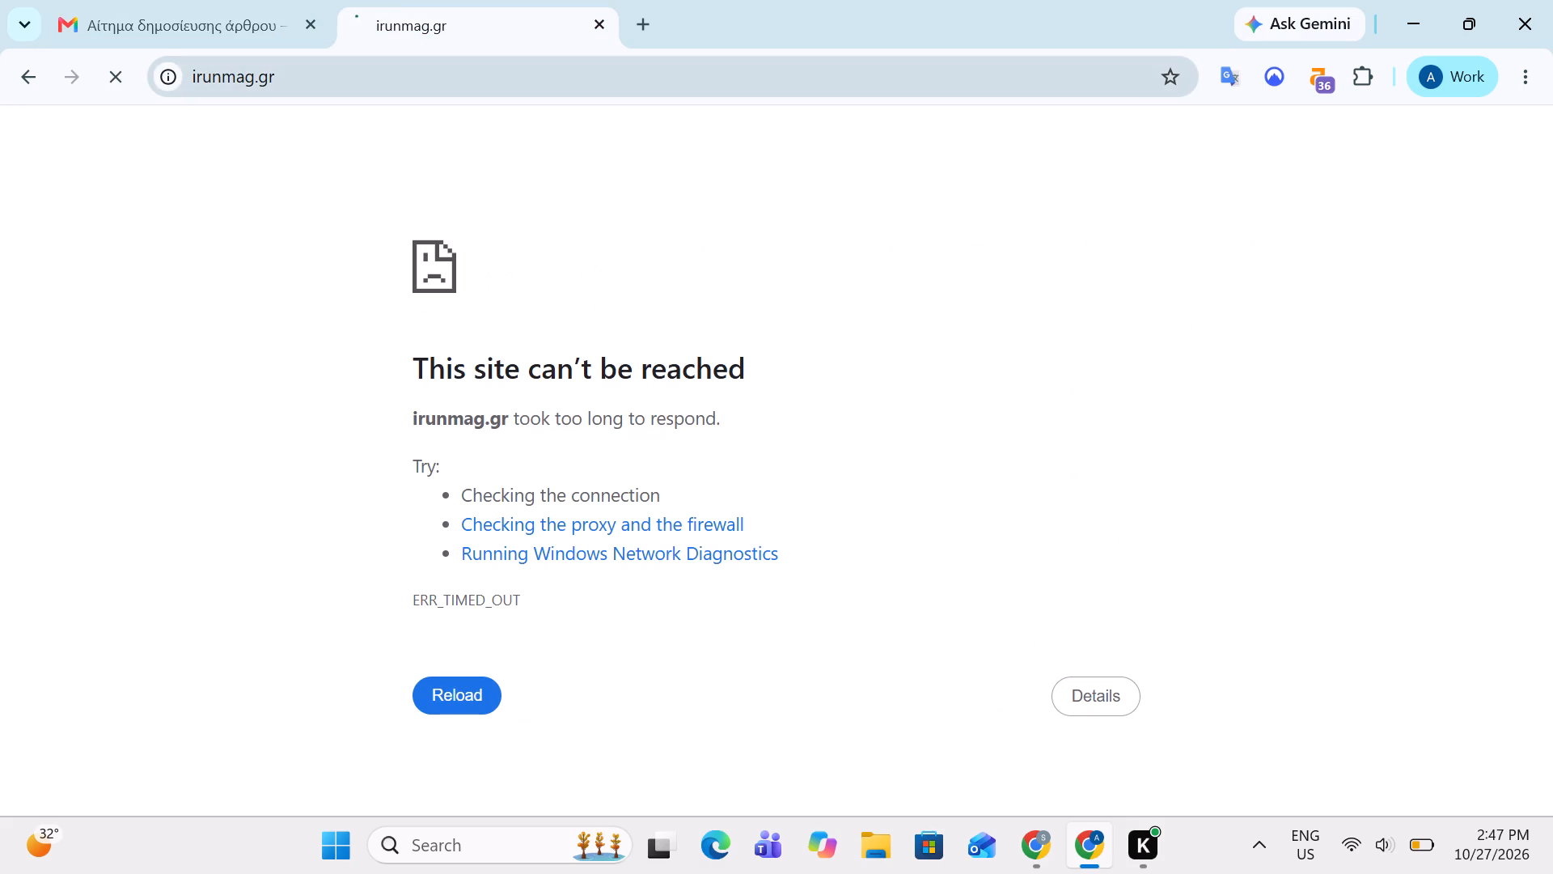
click(376, 73)
drag(376, 73, 301, 87)
key(ctrl+c)
key(ctrl+c)
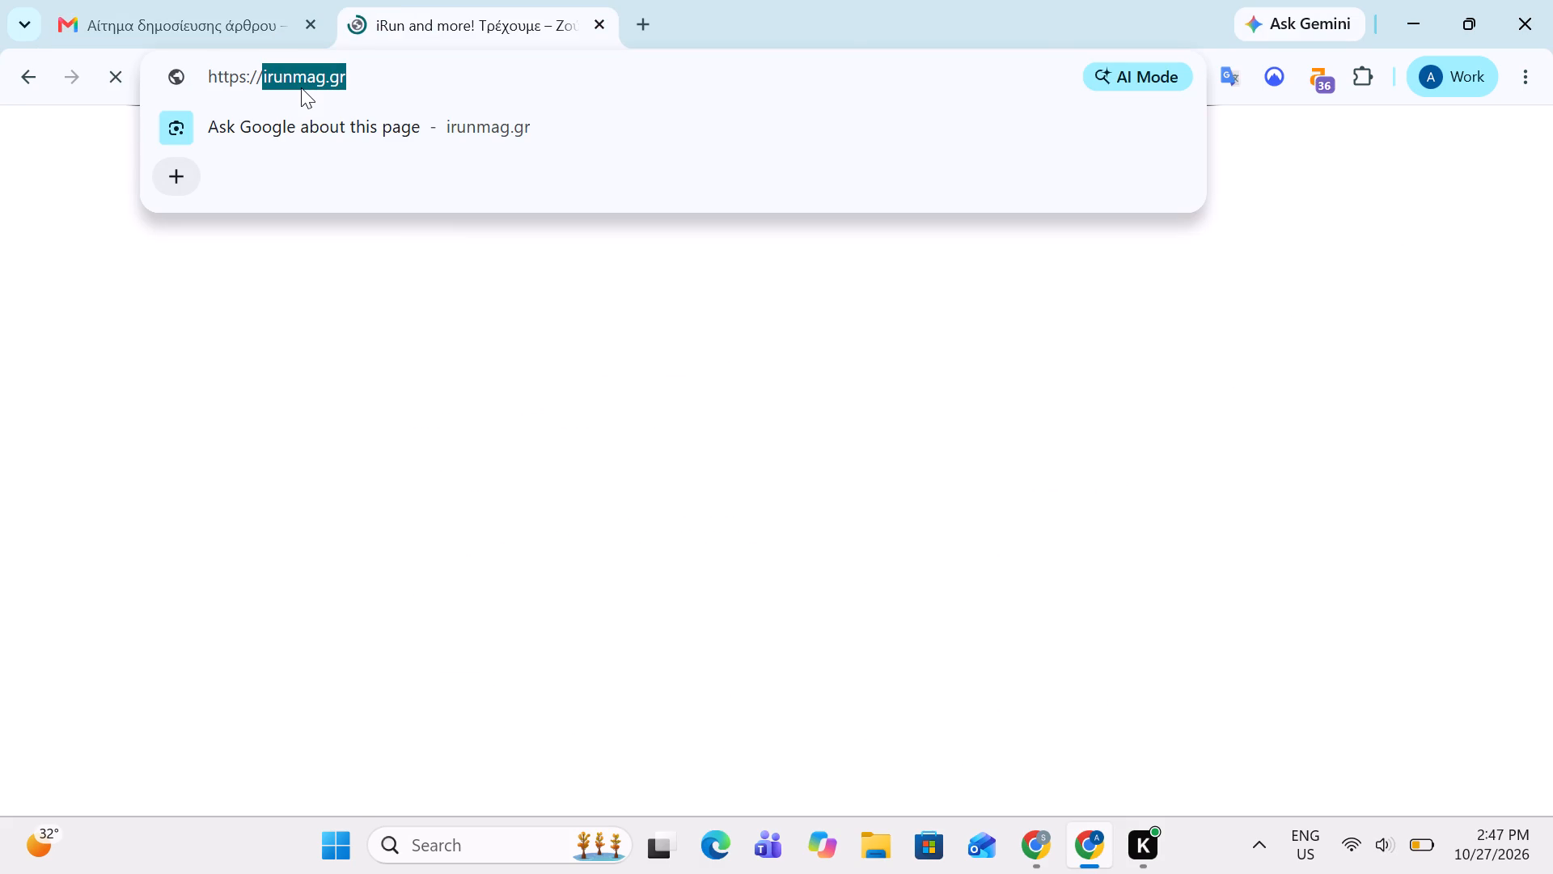
key(alt+Tab)
key(Down)
key(Return)
key(ctrl+v)
key(Tab)
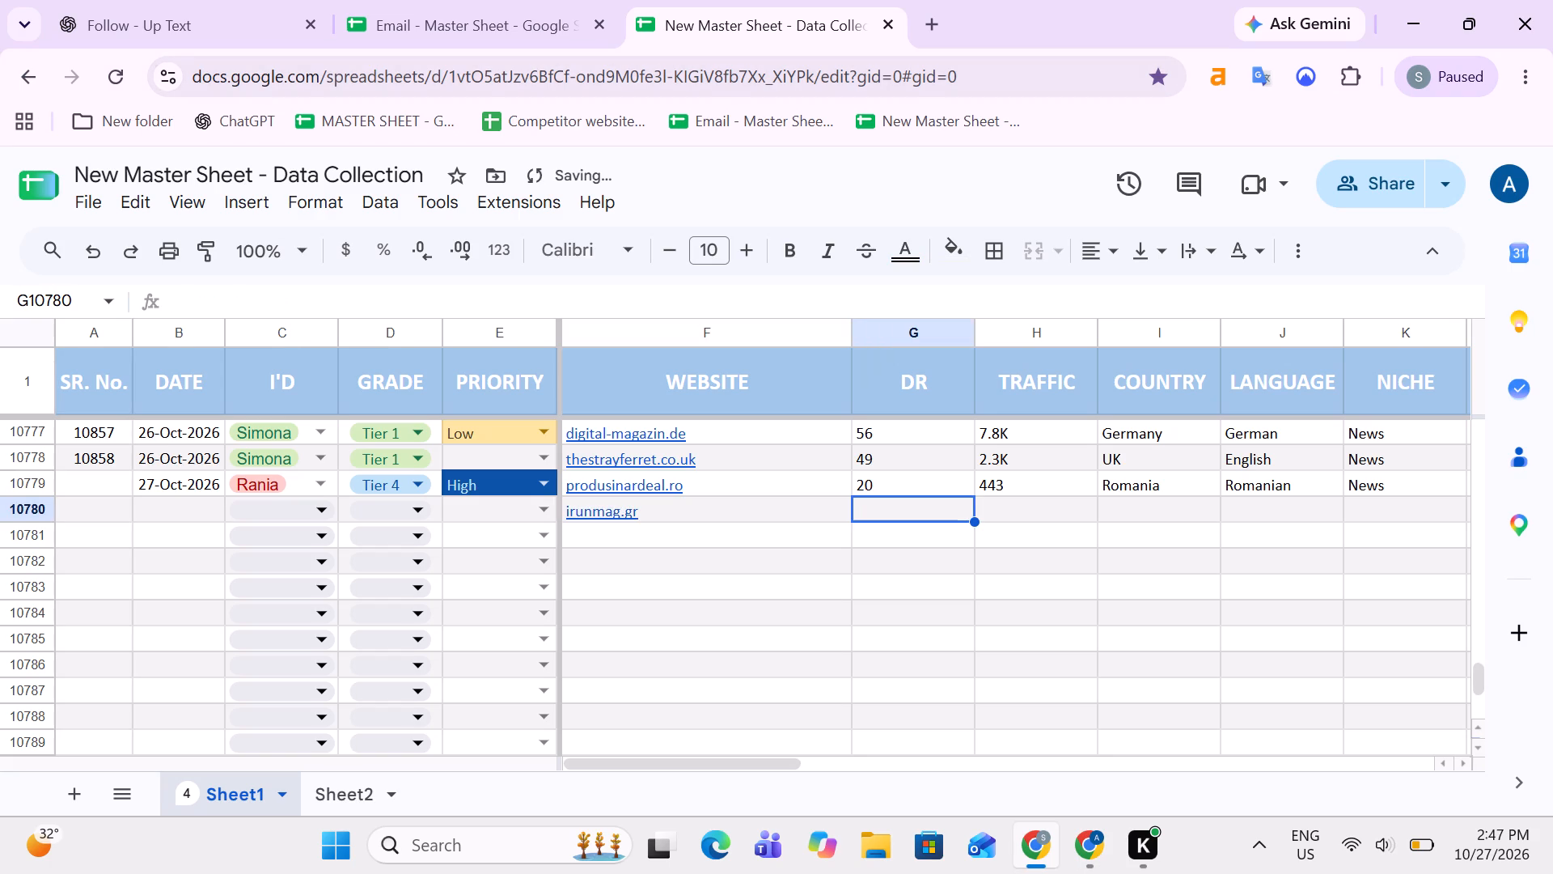
Switch back to the irunmag.gr homepage, look through its content and bring up its Ahrefs metrics.
key(alt+Tab)
click(823, 366)
scroll(969, 477, down, 2)
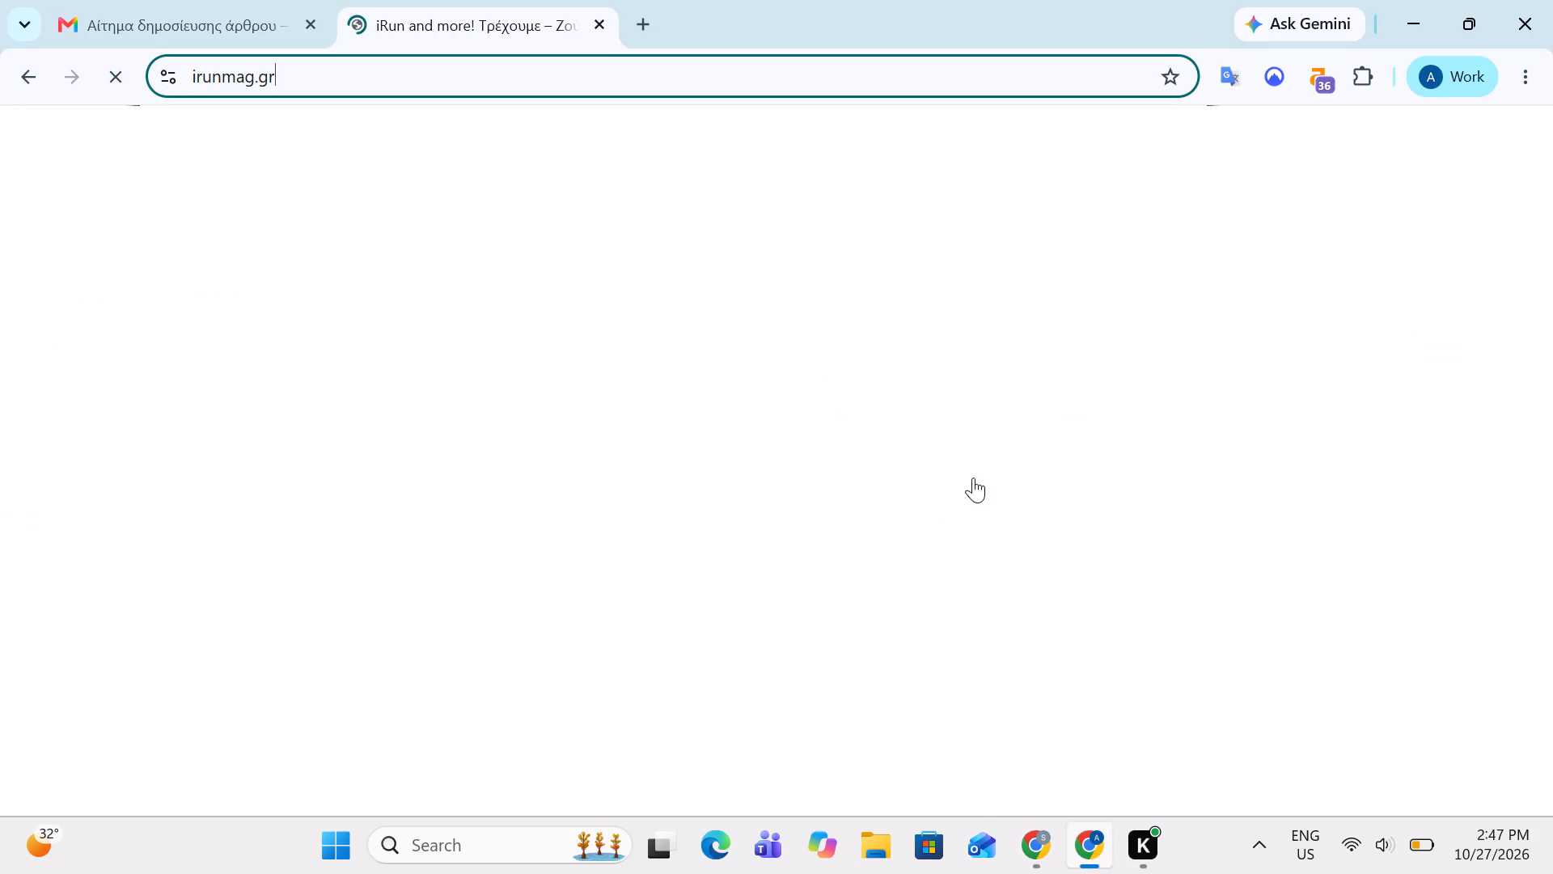
scroll(973, 477, down, 2)
scroll(1127, 578, up, 9)
scroll(1145, 565, down, 10)
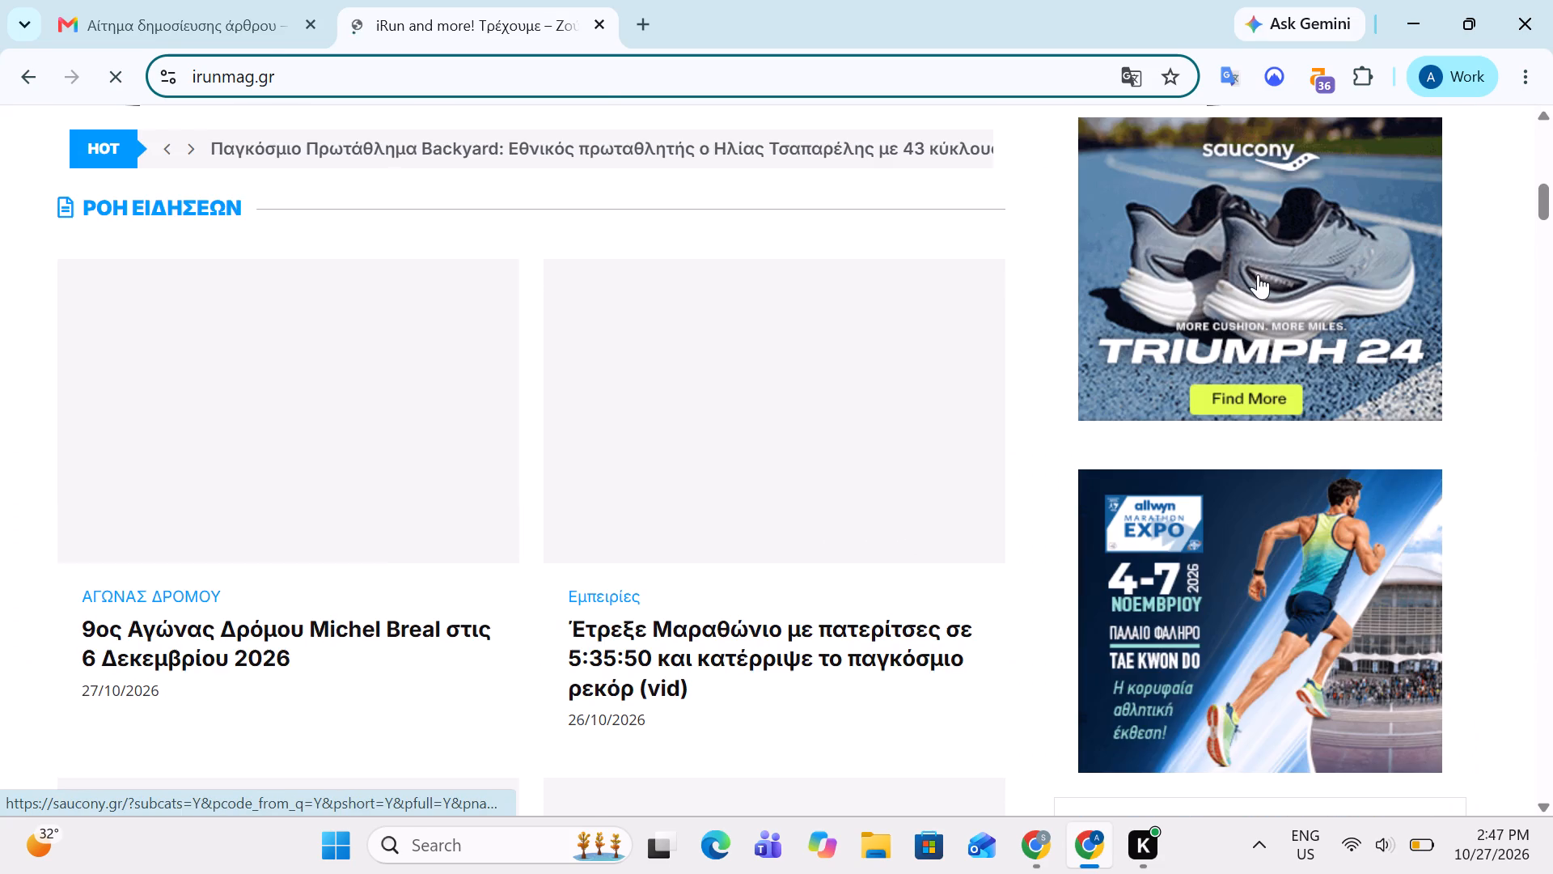
scroll(1206, 467, down, 2)
scroll(1198, 491, up, 8)
scroll(1208, 502, down, 6)
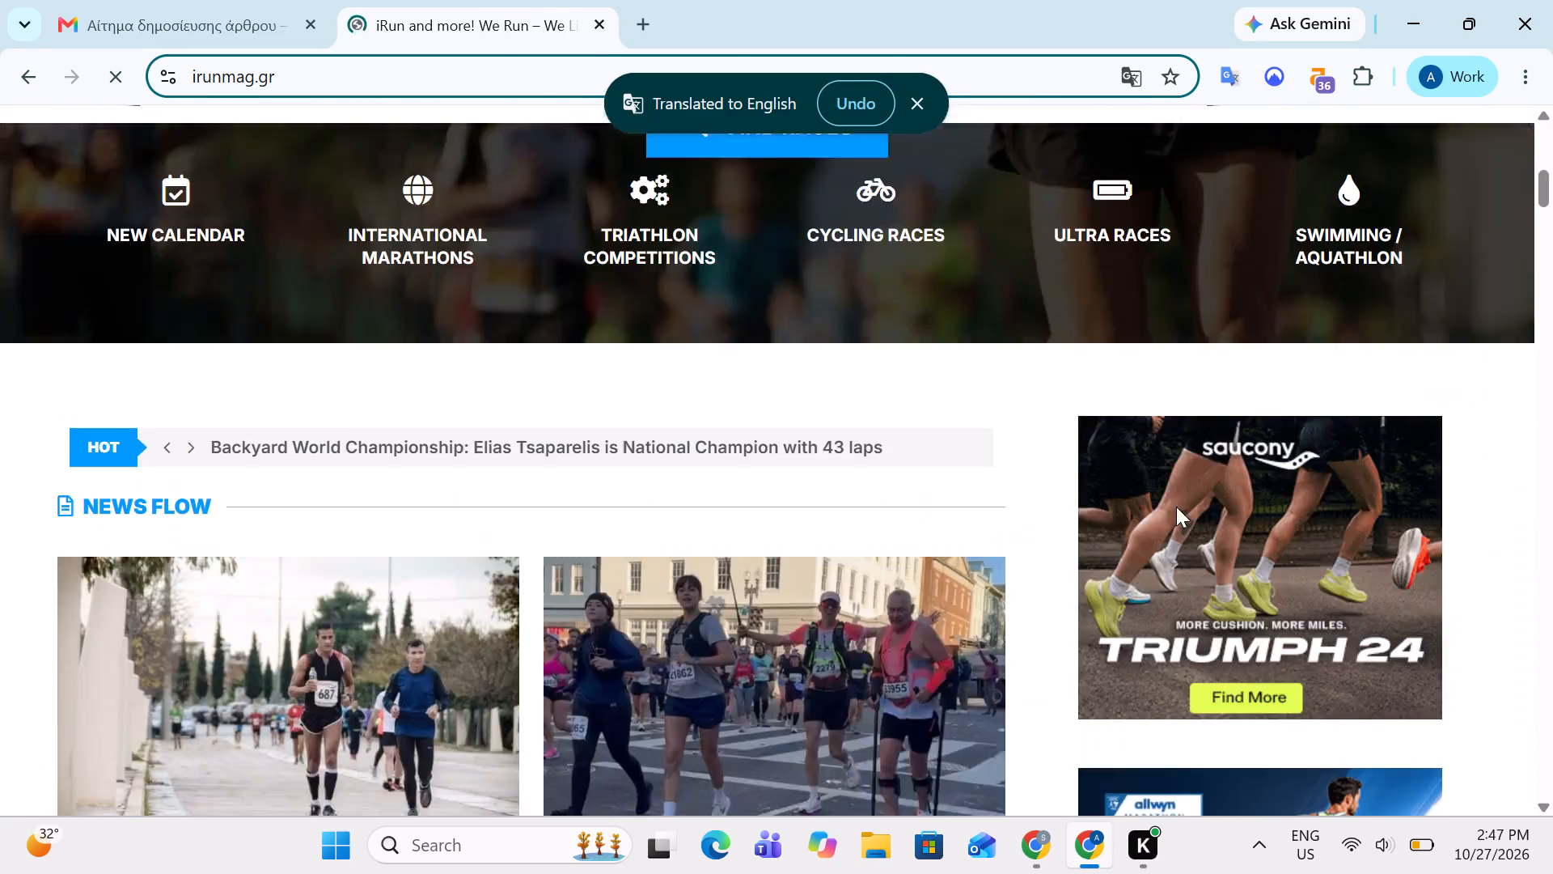
scroll(1176, 507, down, 12)
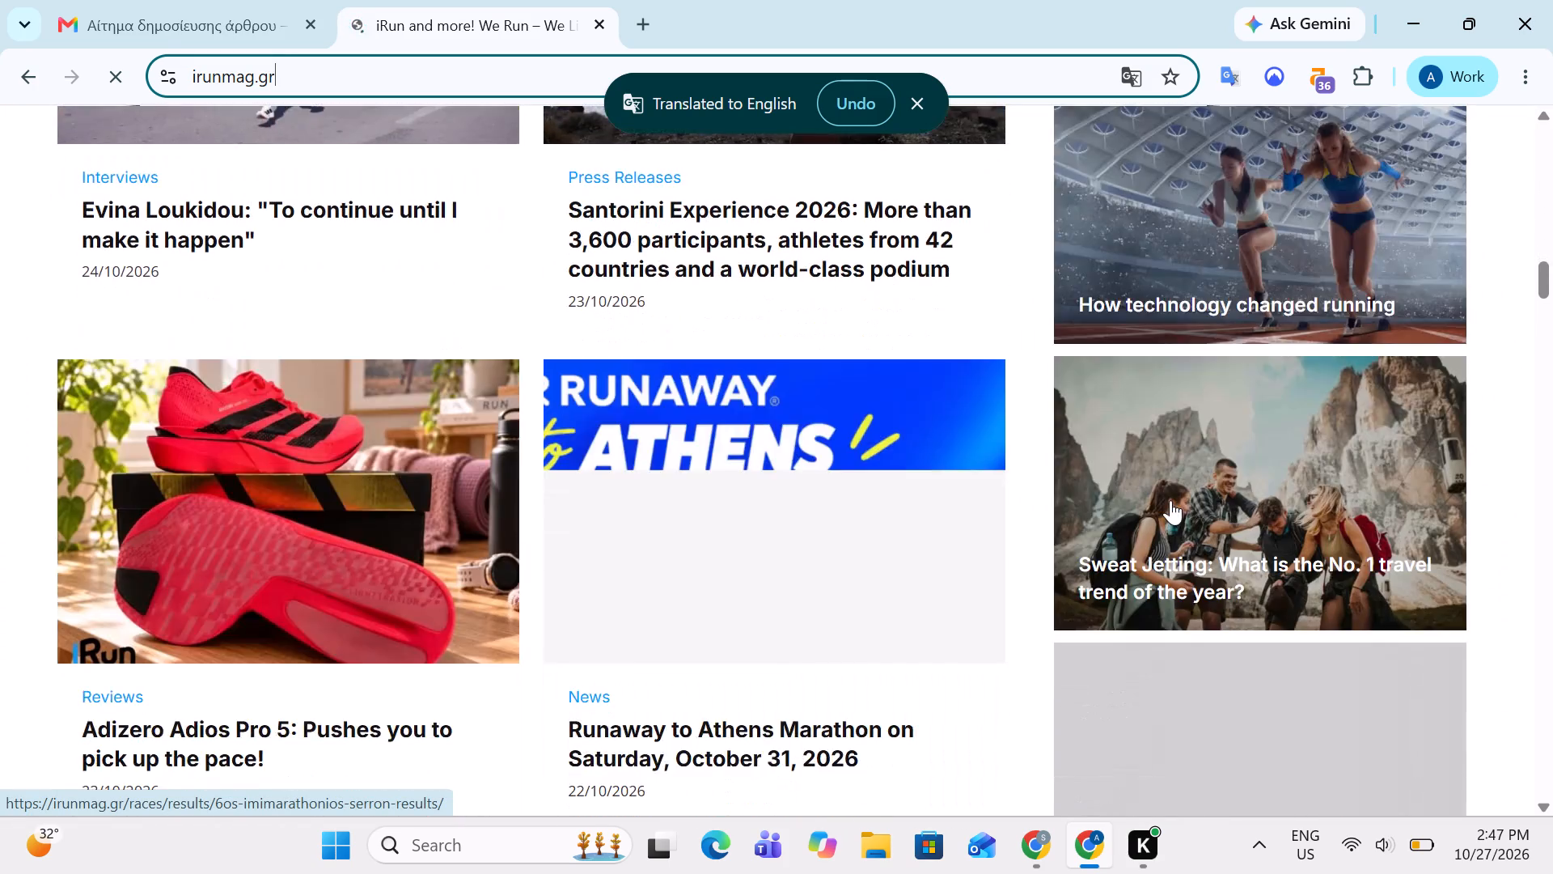
scroll(1170, 500, down, 3)
scroll(1170, 500, up, 2)
scroll(1189, 494, down, 5)
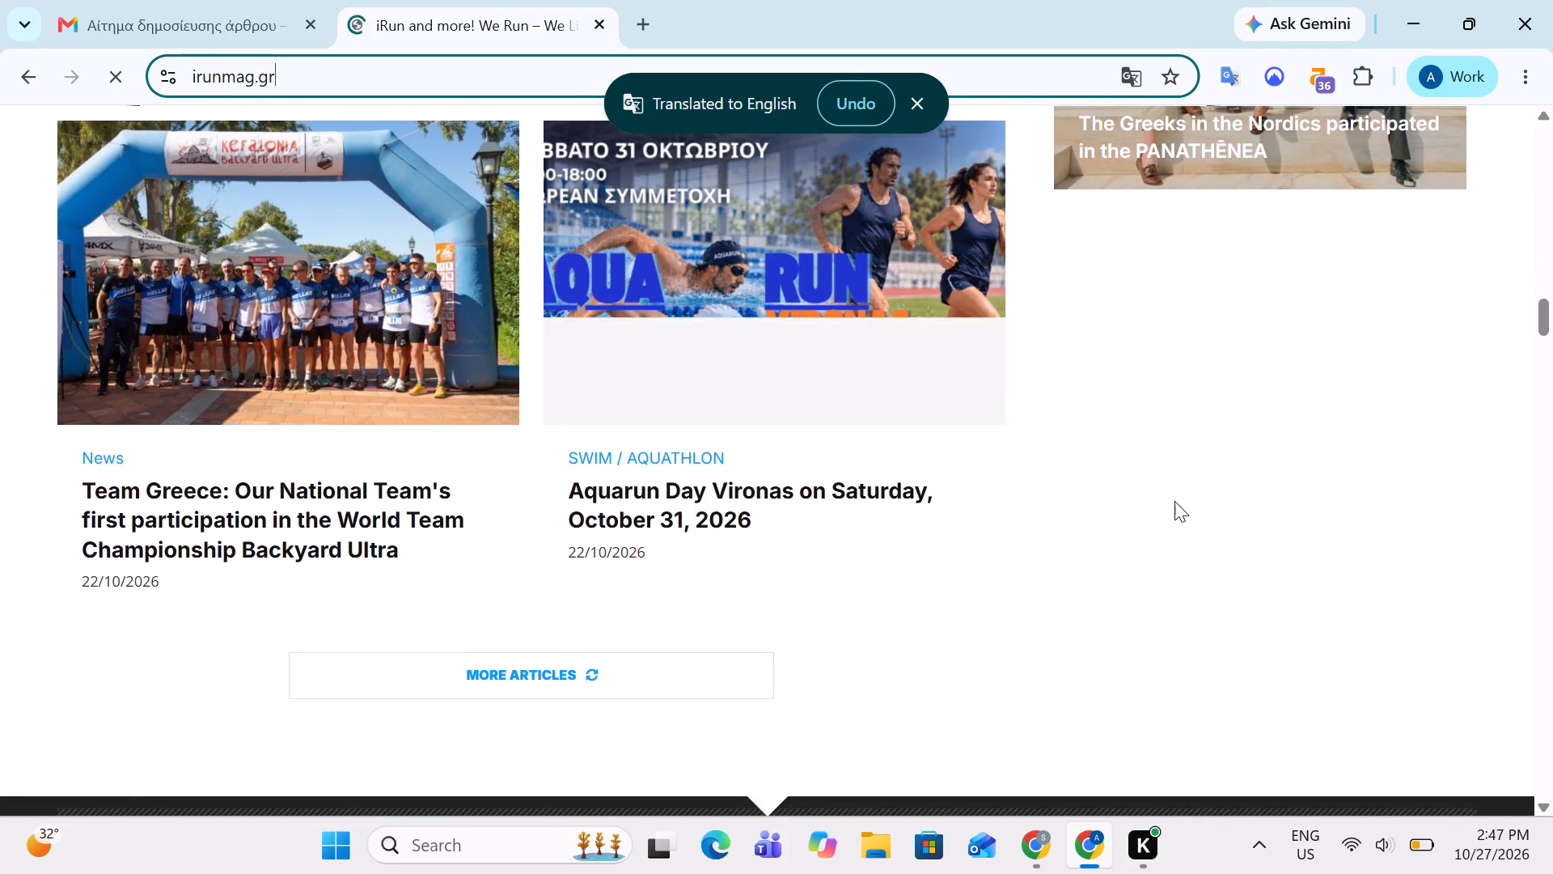
scroll(1174, 501, up, 1)
click(1330, 83)
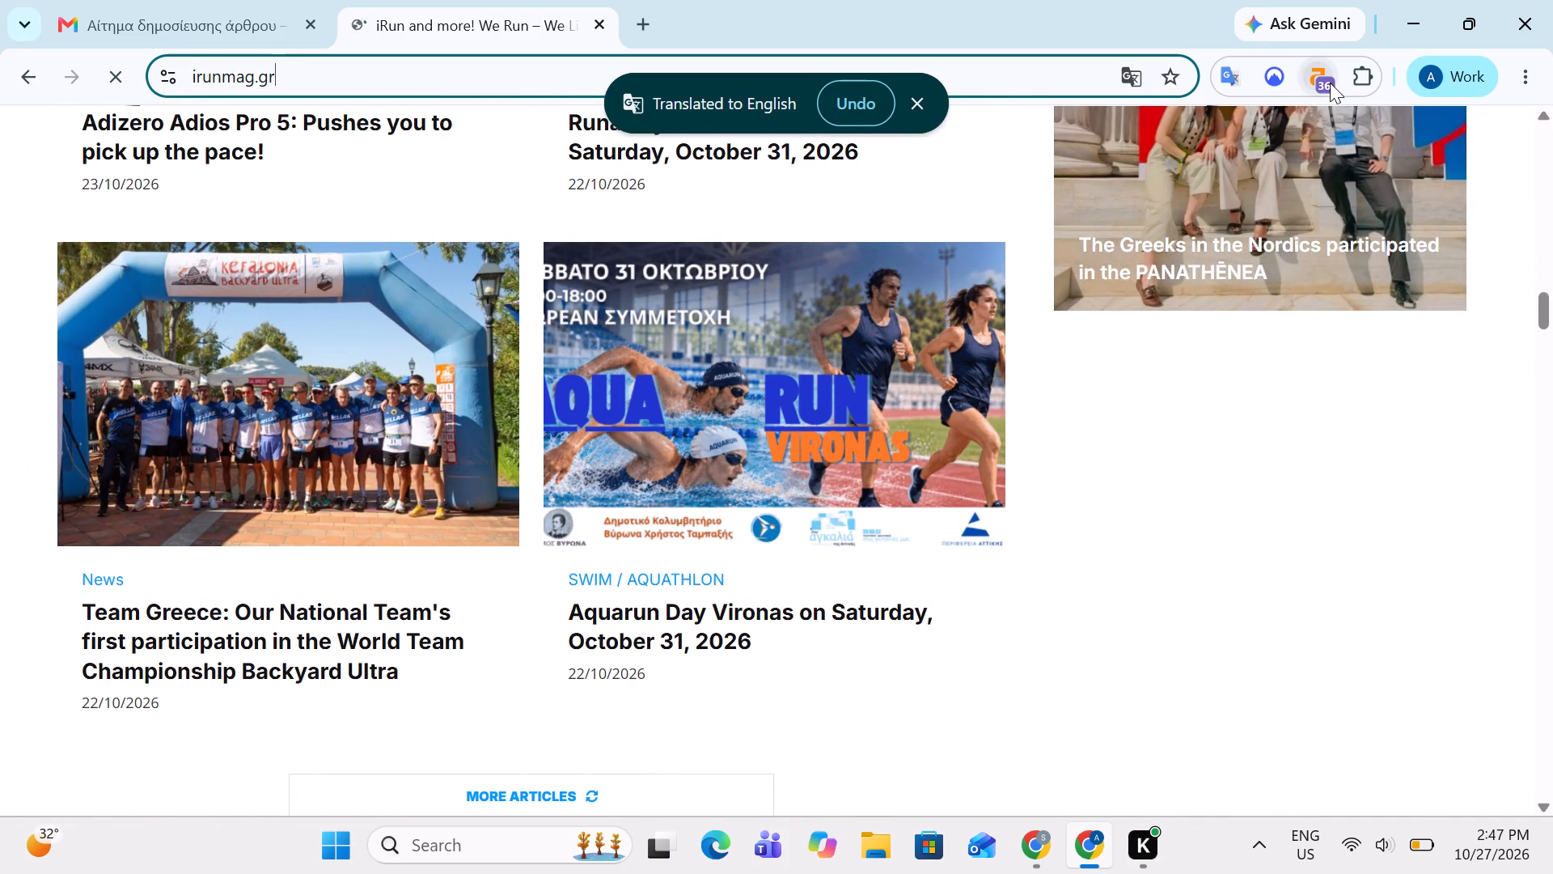
Switch back to the New Master Sheet to continue the irunmag.gr row.
key(alt+Tab)
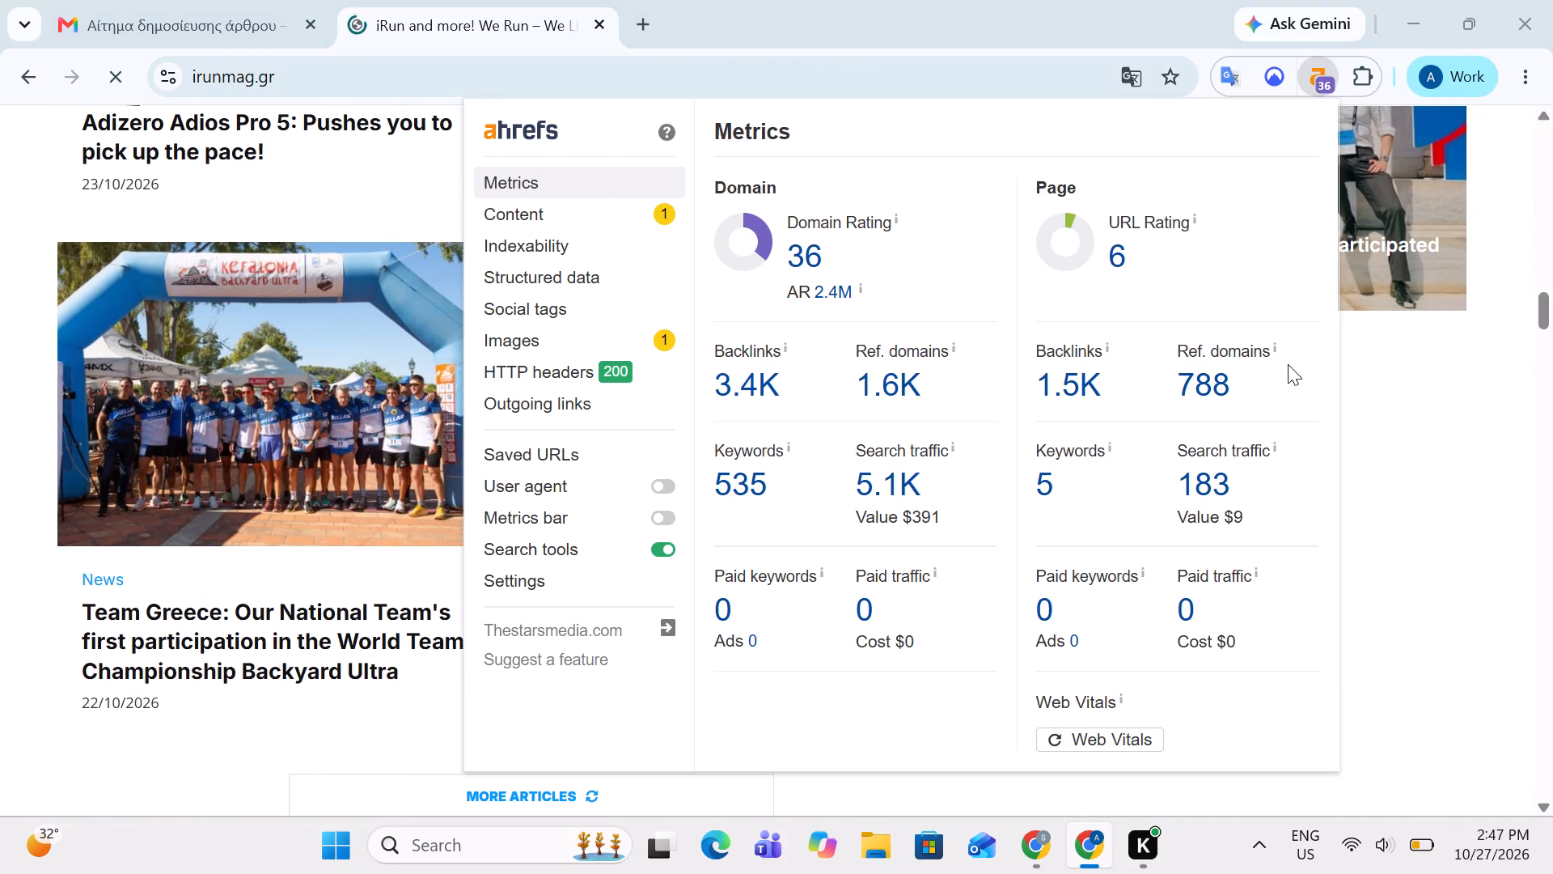
In the irunmag.gr row of the master sheet, enter DR 36 and traffic 5.1K.
text(36)
key(Right)
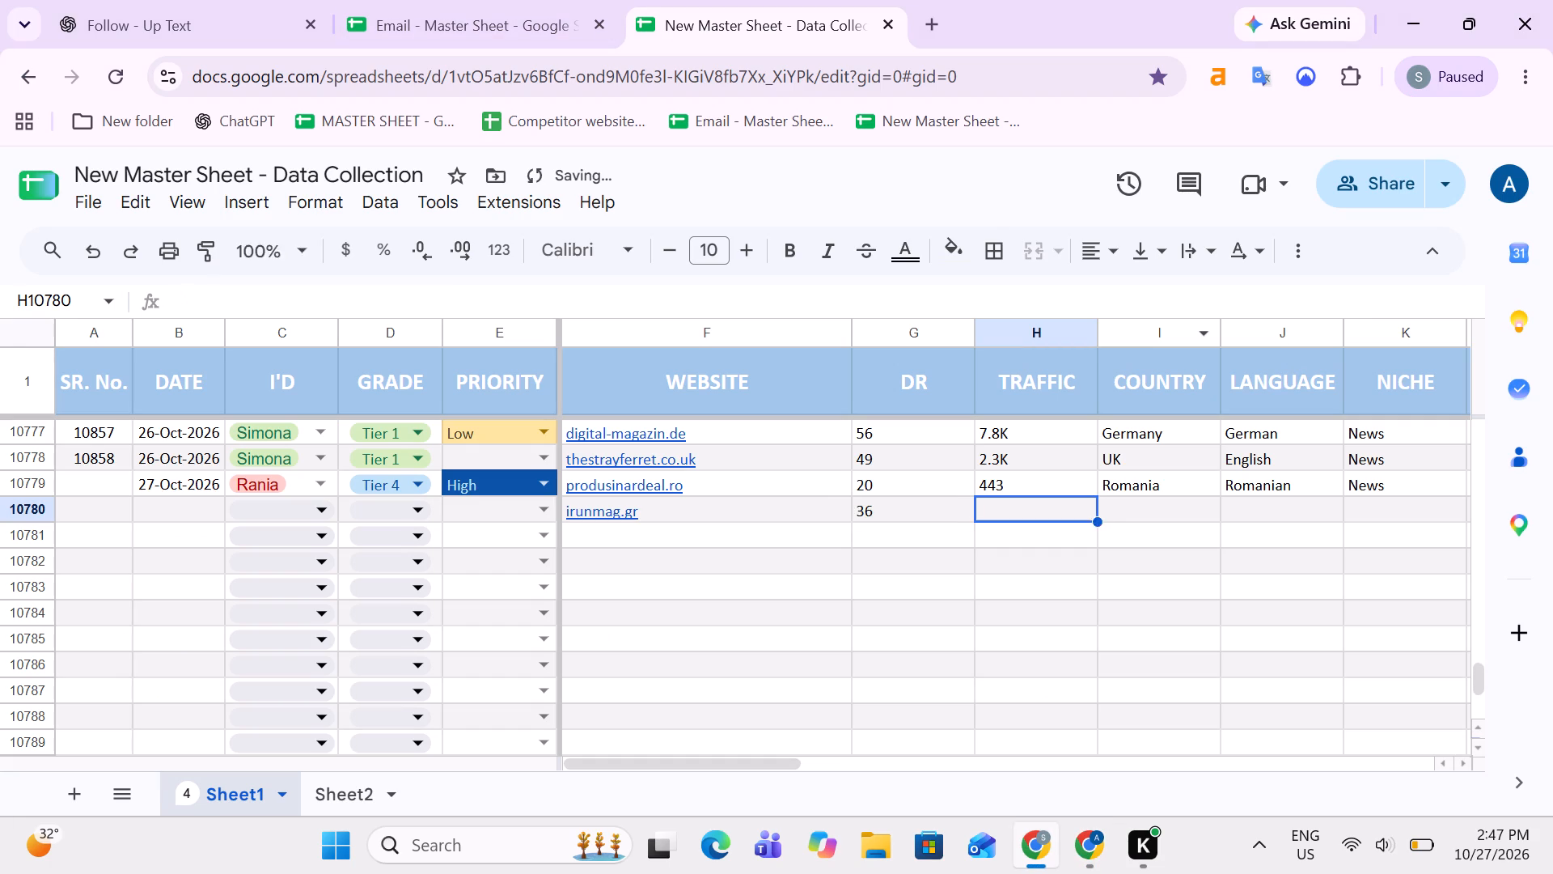
text(5.1K)
key(Right)
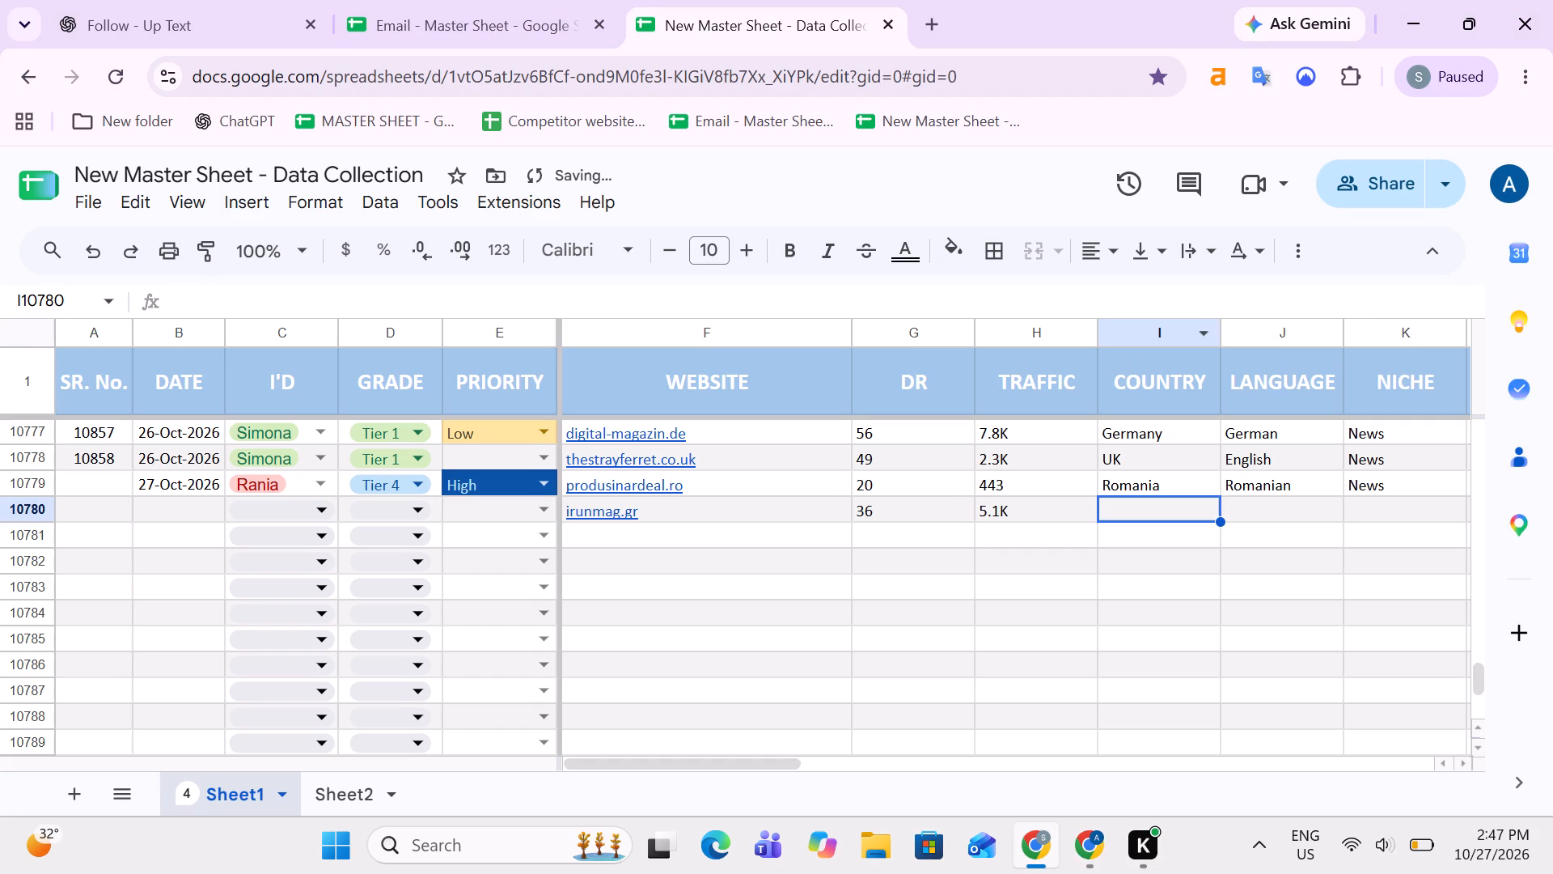
Fill the irunmag.gr row with country Greece, language Greek and niche Sports, ending on its PRICE cell.
key(shift+r)
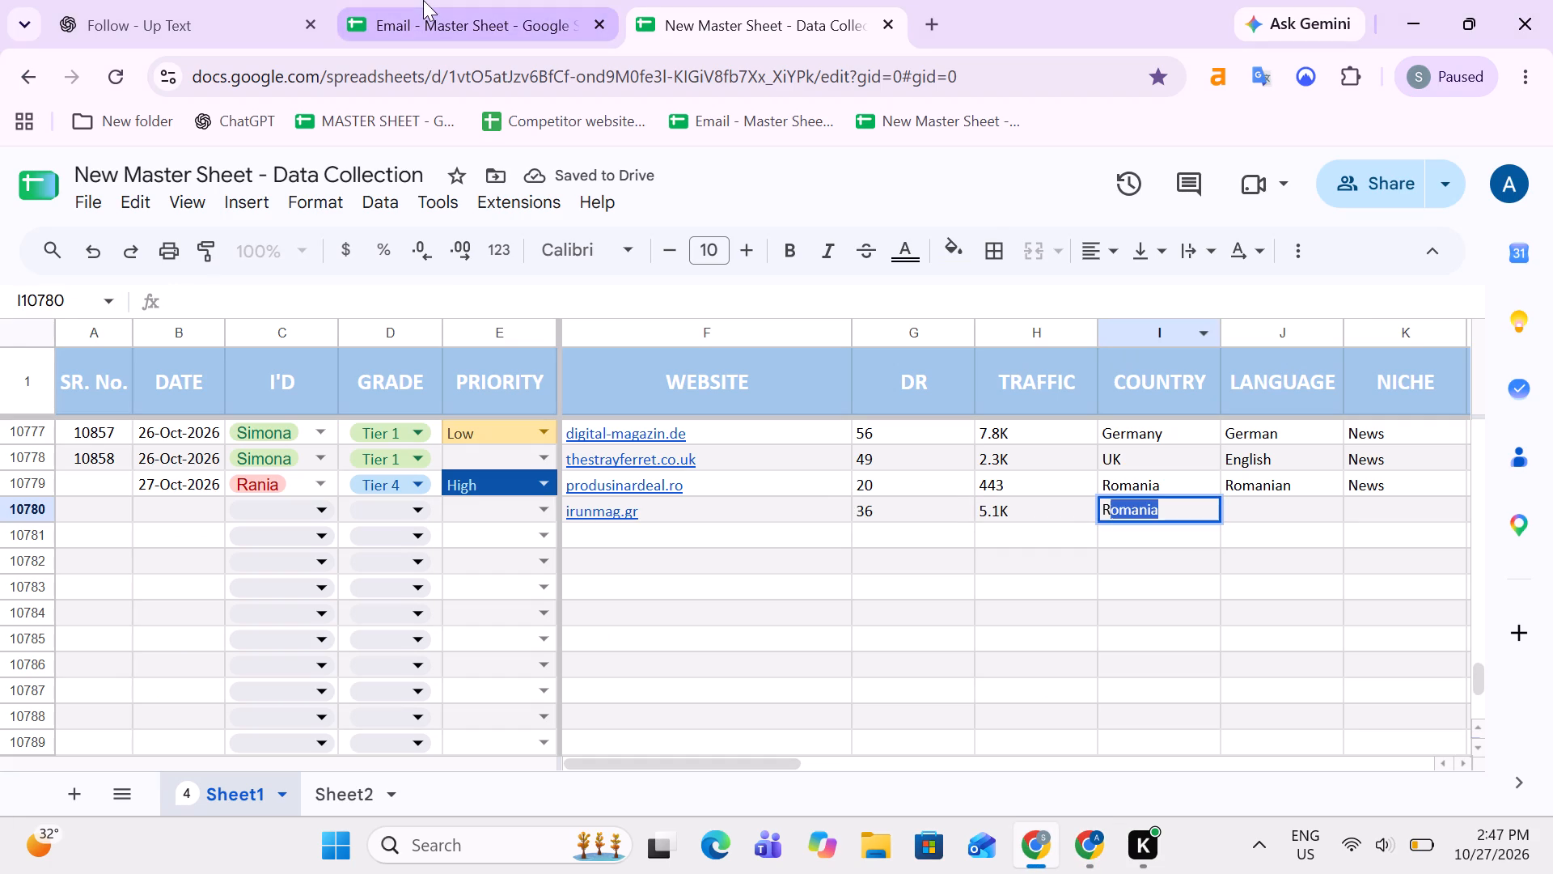
key(BackSpace)
key(BackSpace)
text(Gr)
key(Right)
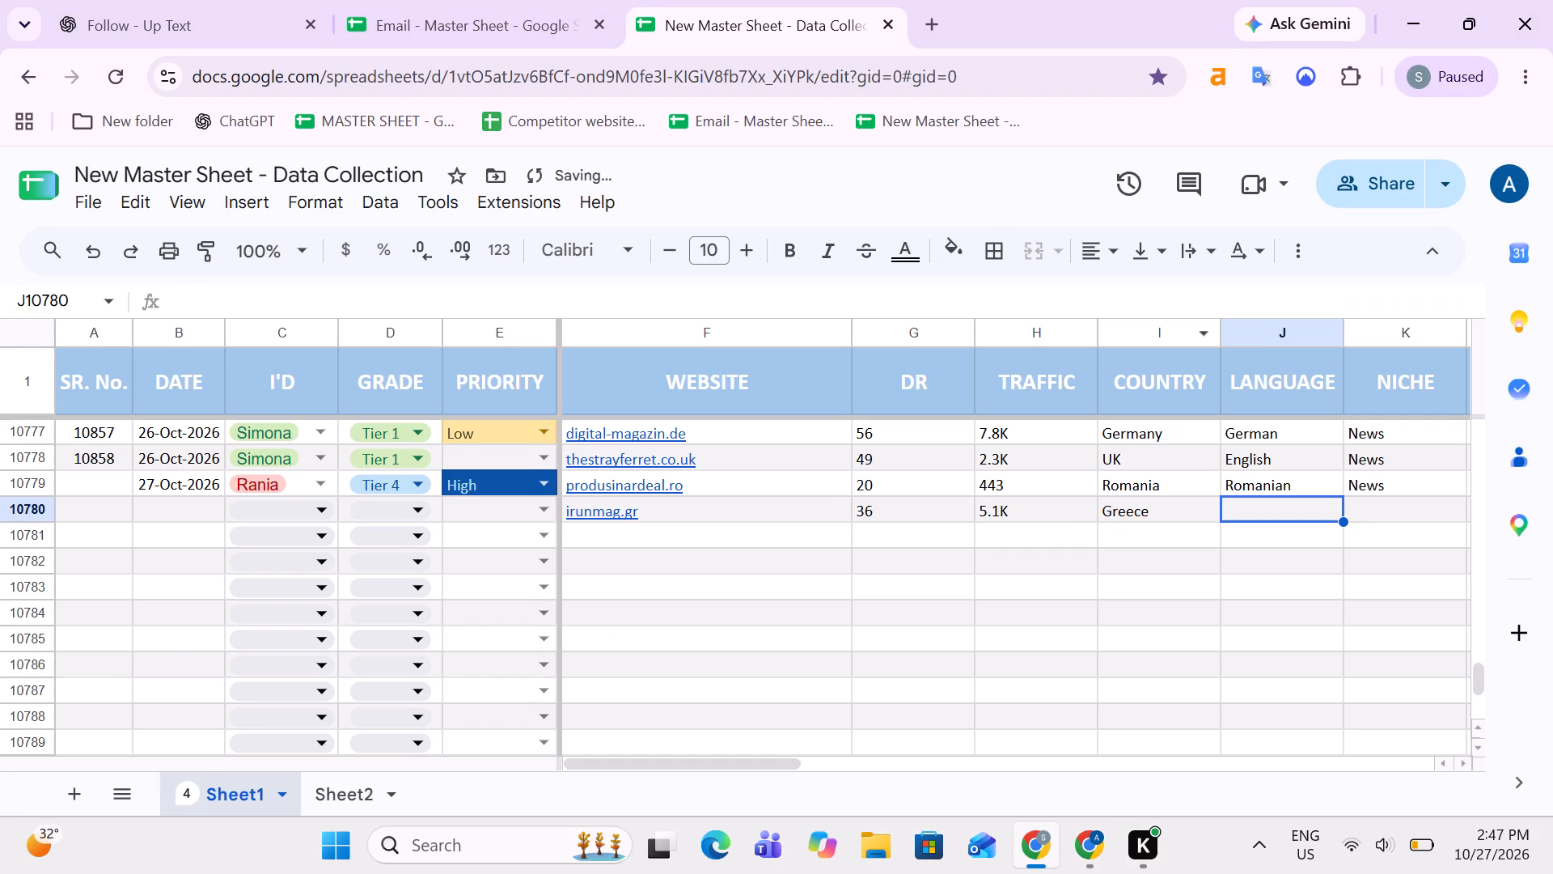
text(Gre)
key(Right)
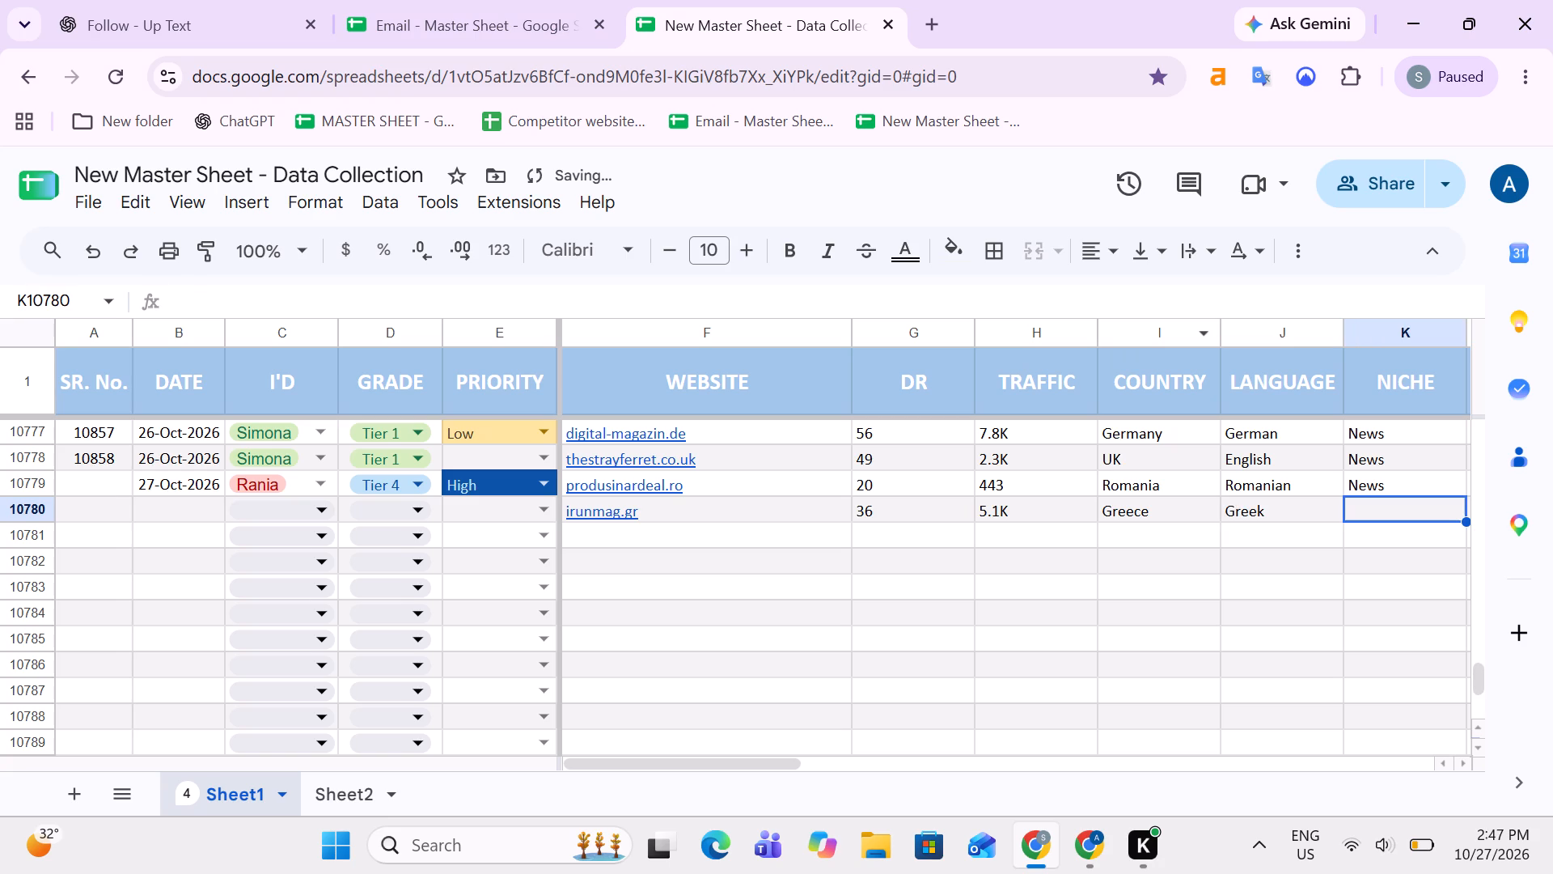
text(Sp)
key(Right)
key(Right)
key(Right)
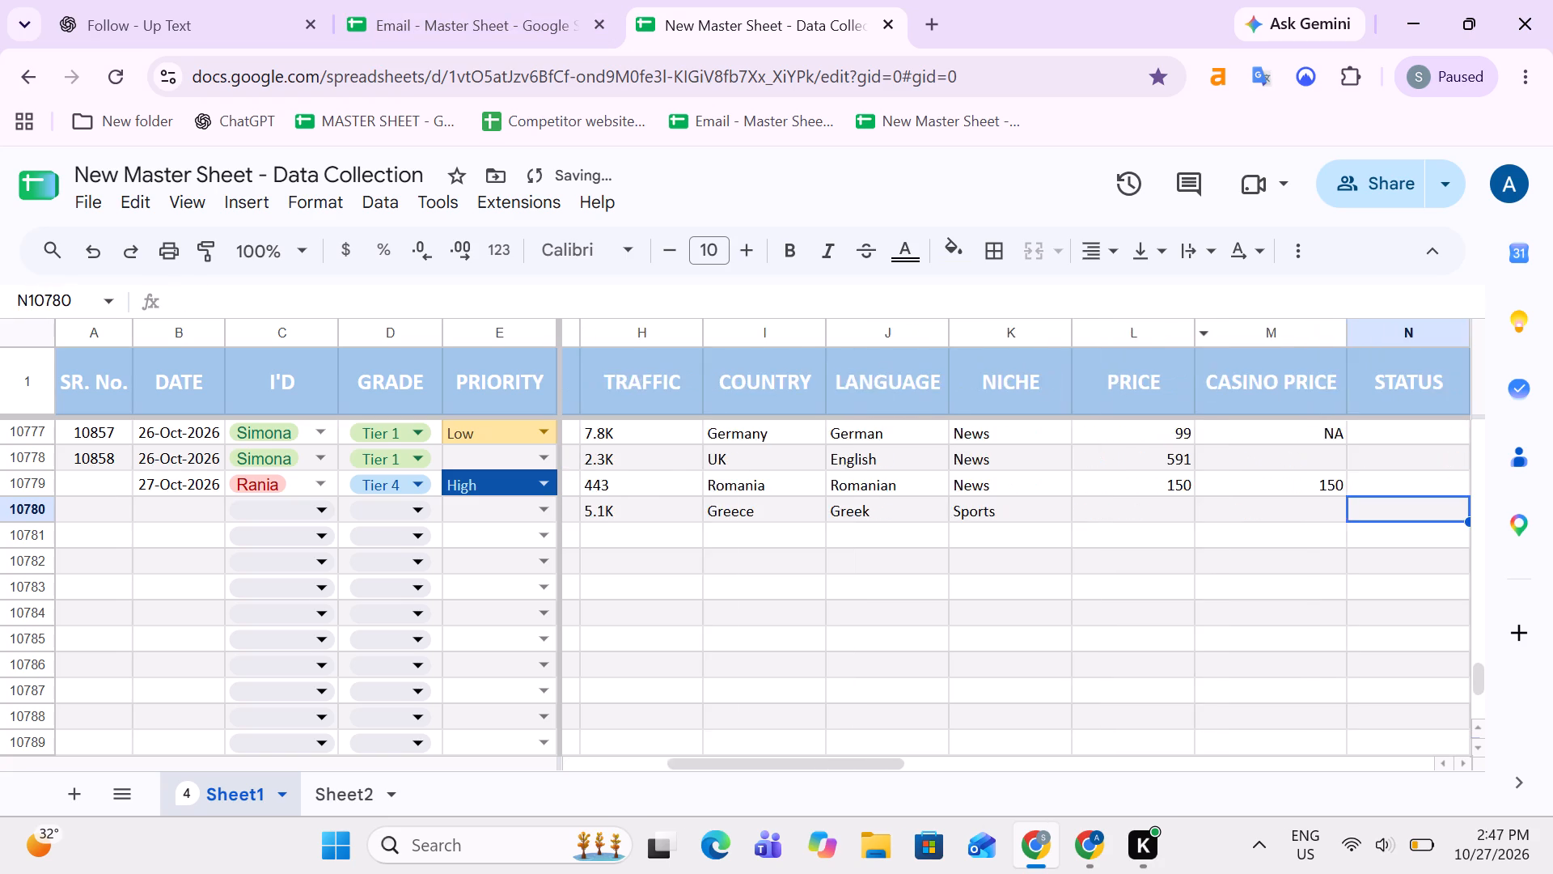
key(Right)
key(Left)
key(Left)
key(Left)
Switch to the open irunmag.gr website, search it for Netbet, and accept its cookie notice.
key(alt+Tab)
click(0, 13)
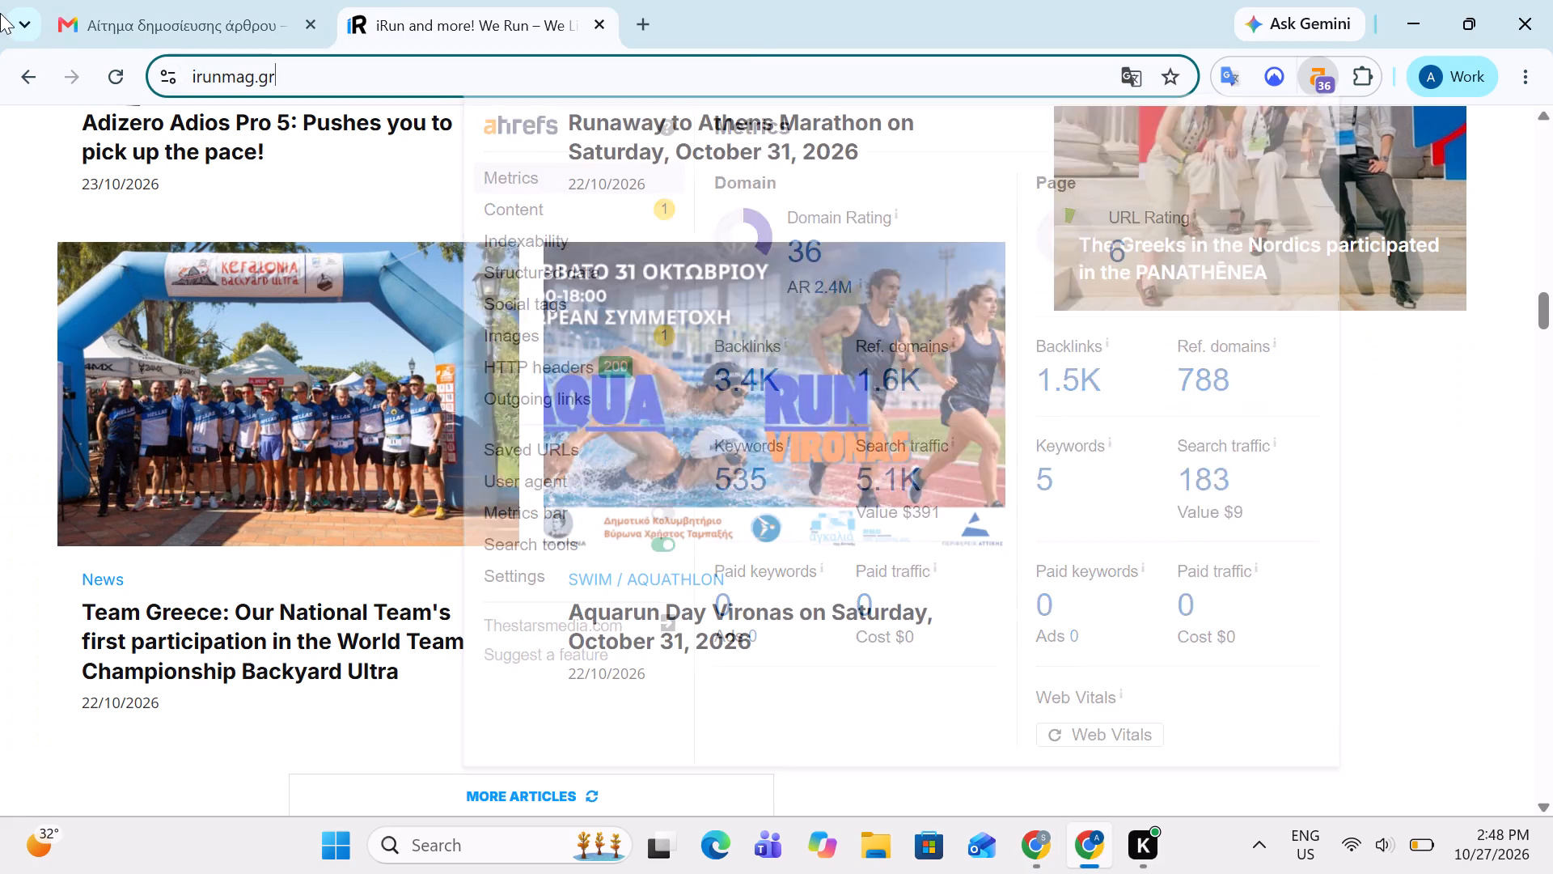
scroll(755, 18, up, 8)
scroll(1016, 405, up, 20)
scroll(1016, 405, up, 5)
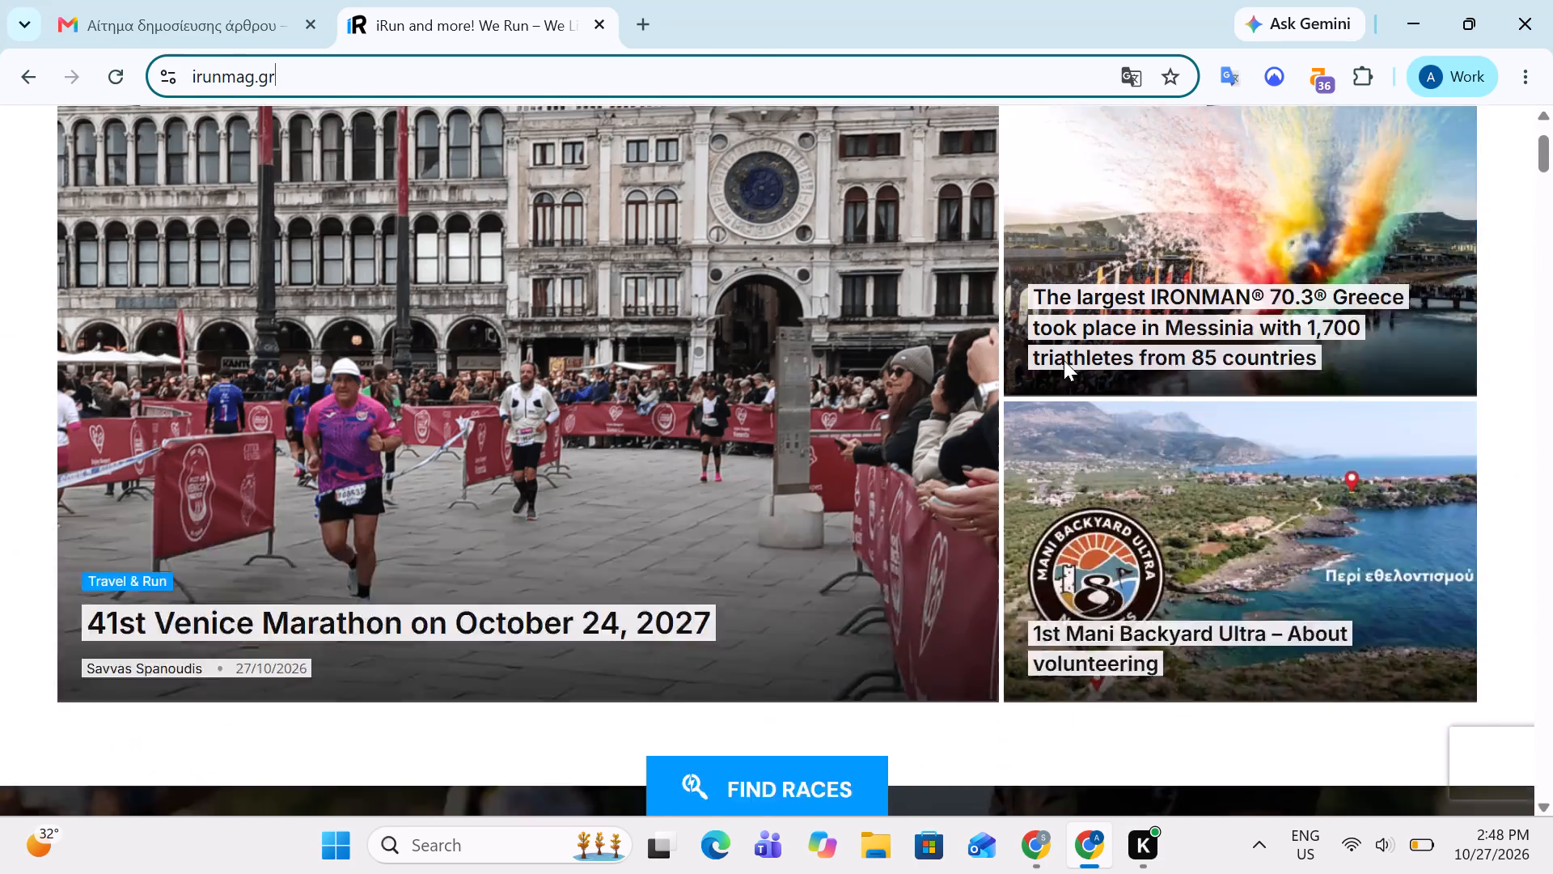
scroll(1064, 360, up, 8)
click(1467, 192)
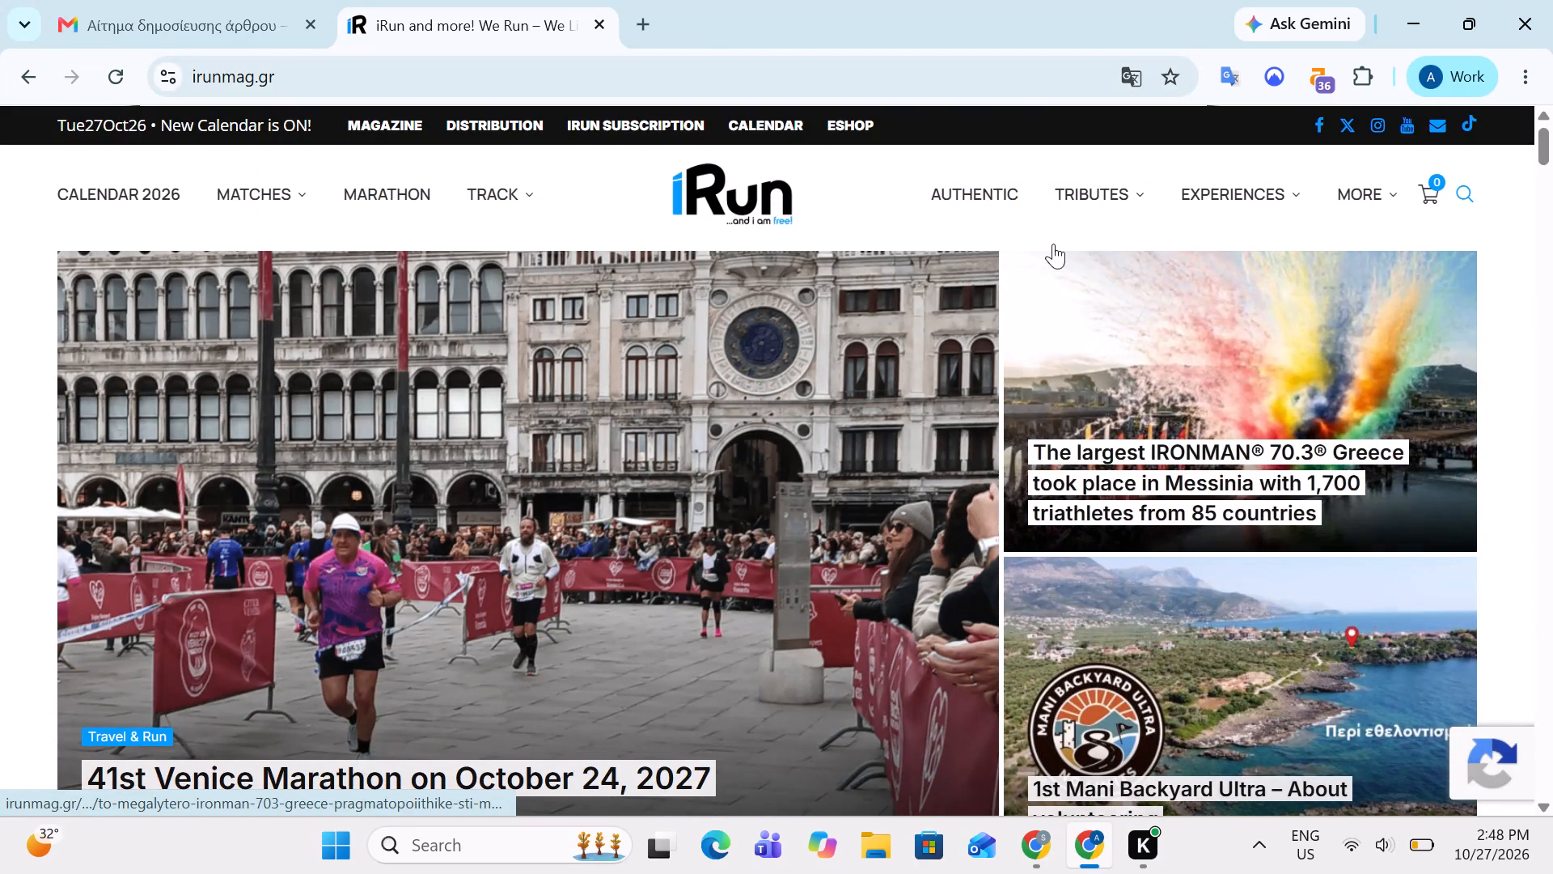
click(1469, 185)
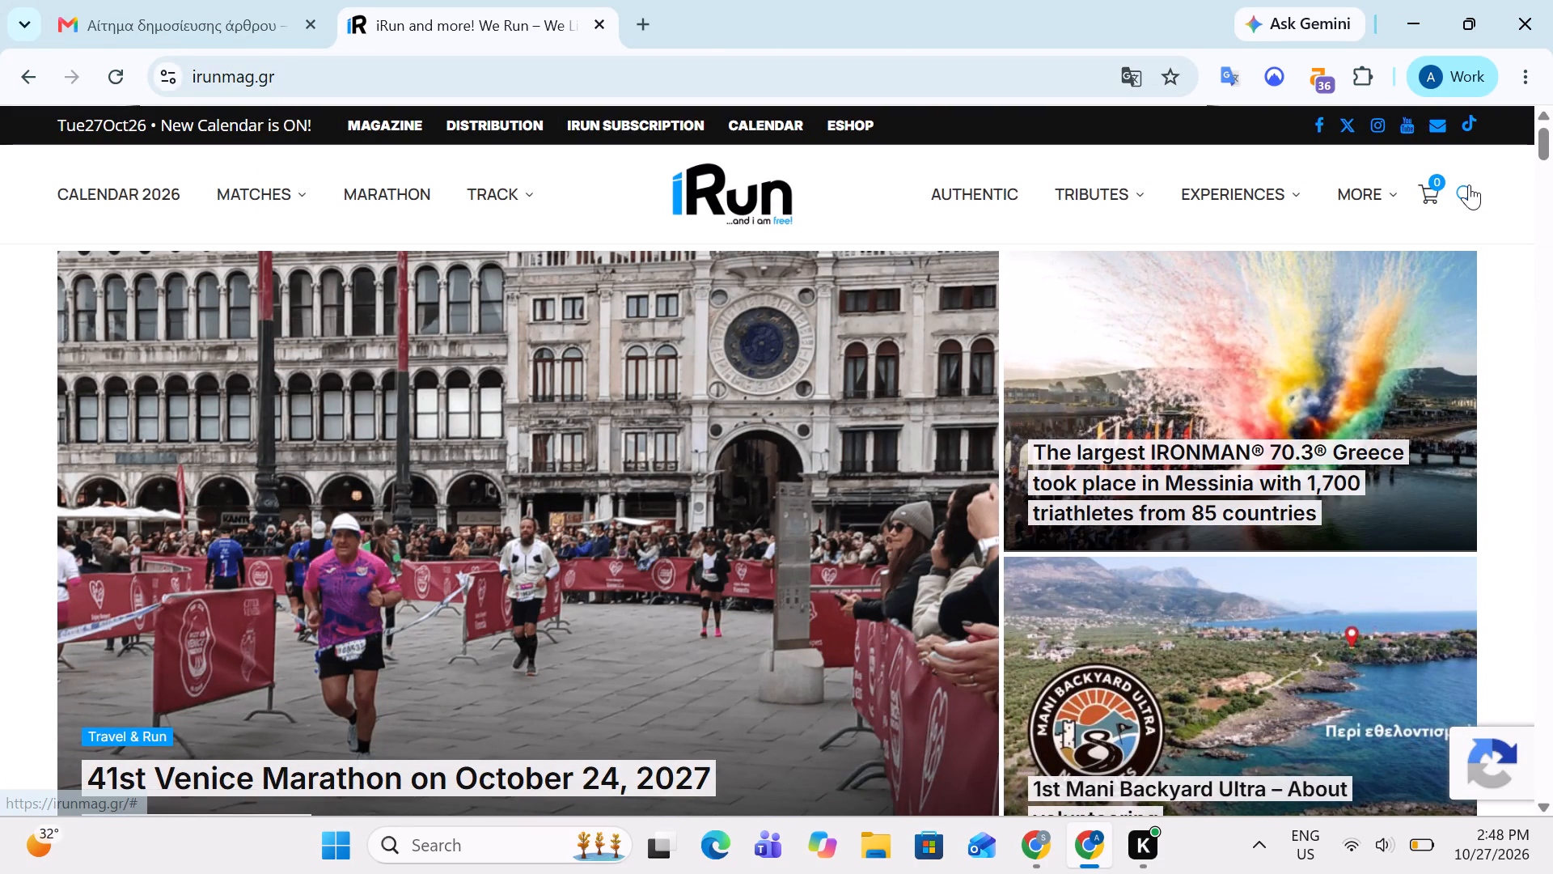
click(1469, 185)
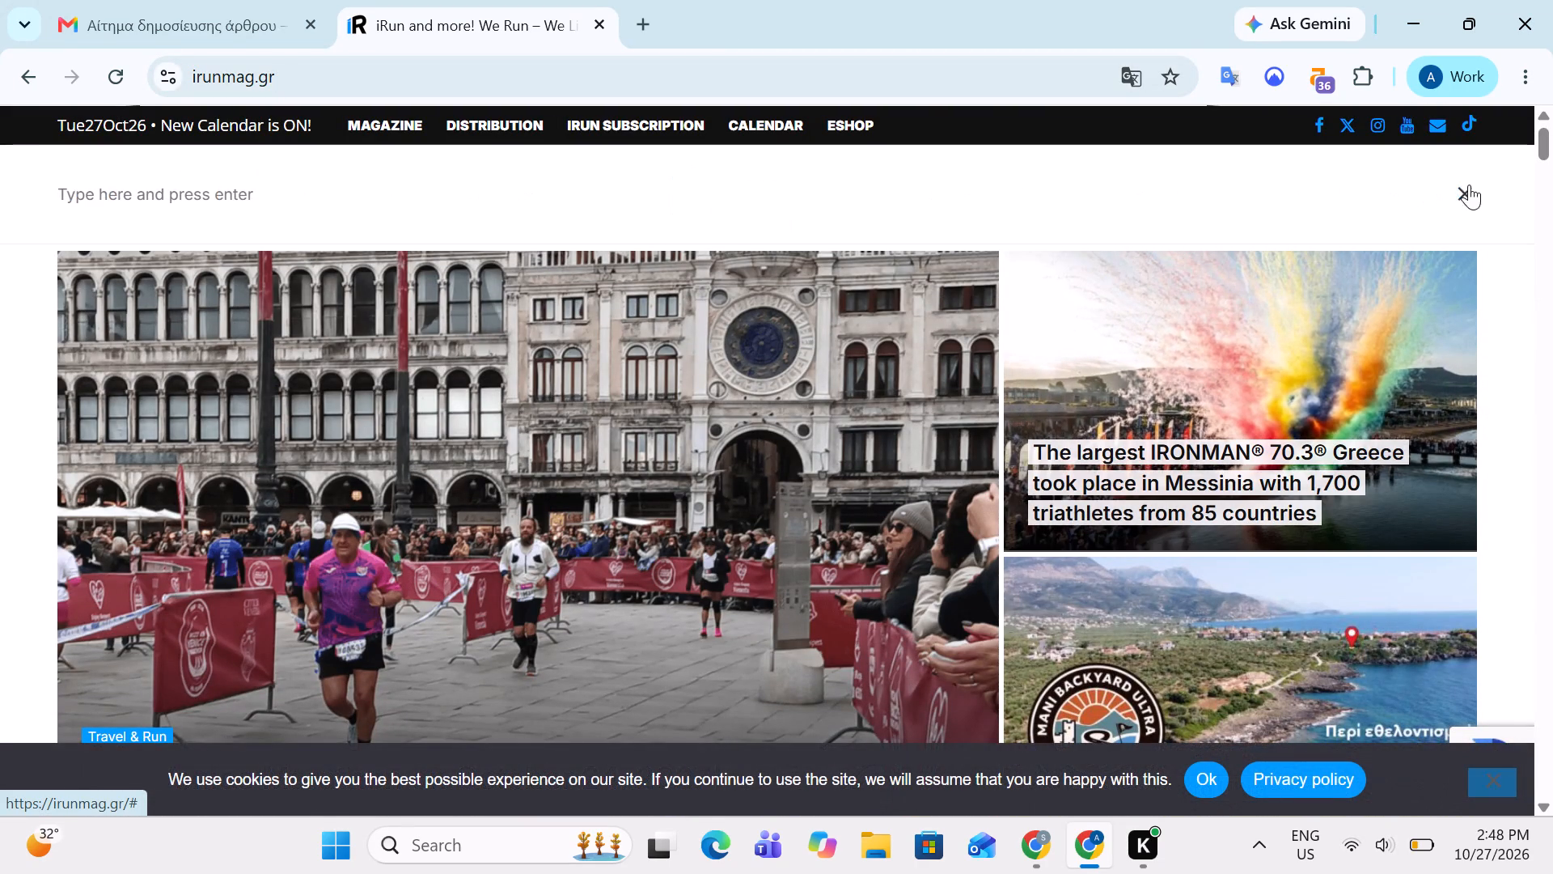
click(146, 197)
click(232, 275)
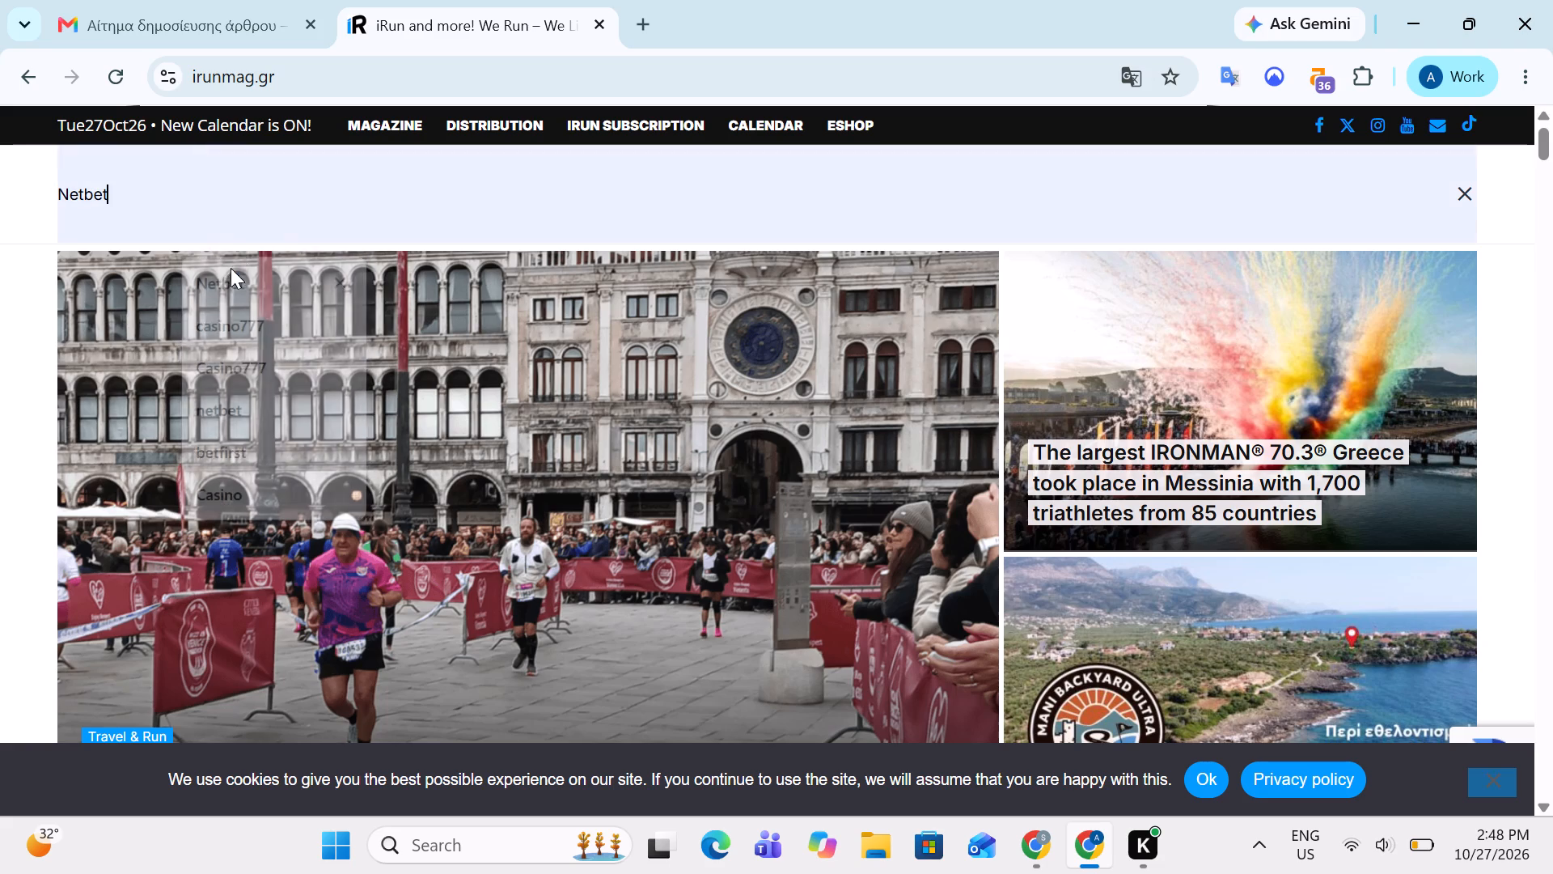
key(Return)
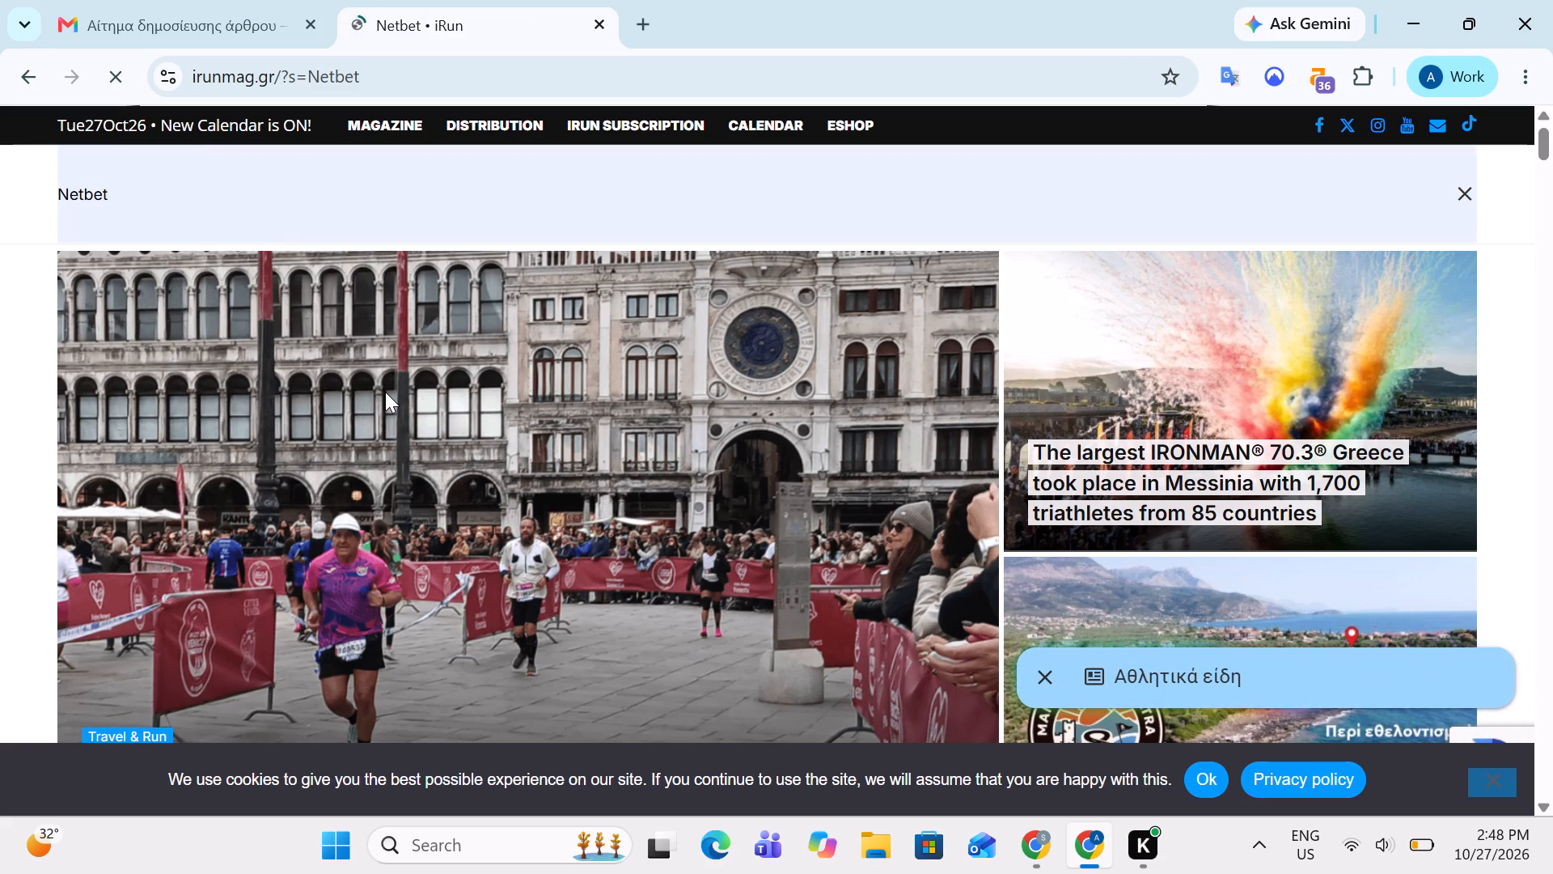
click(1212, 778)
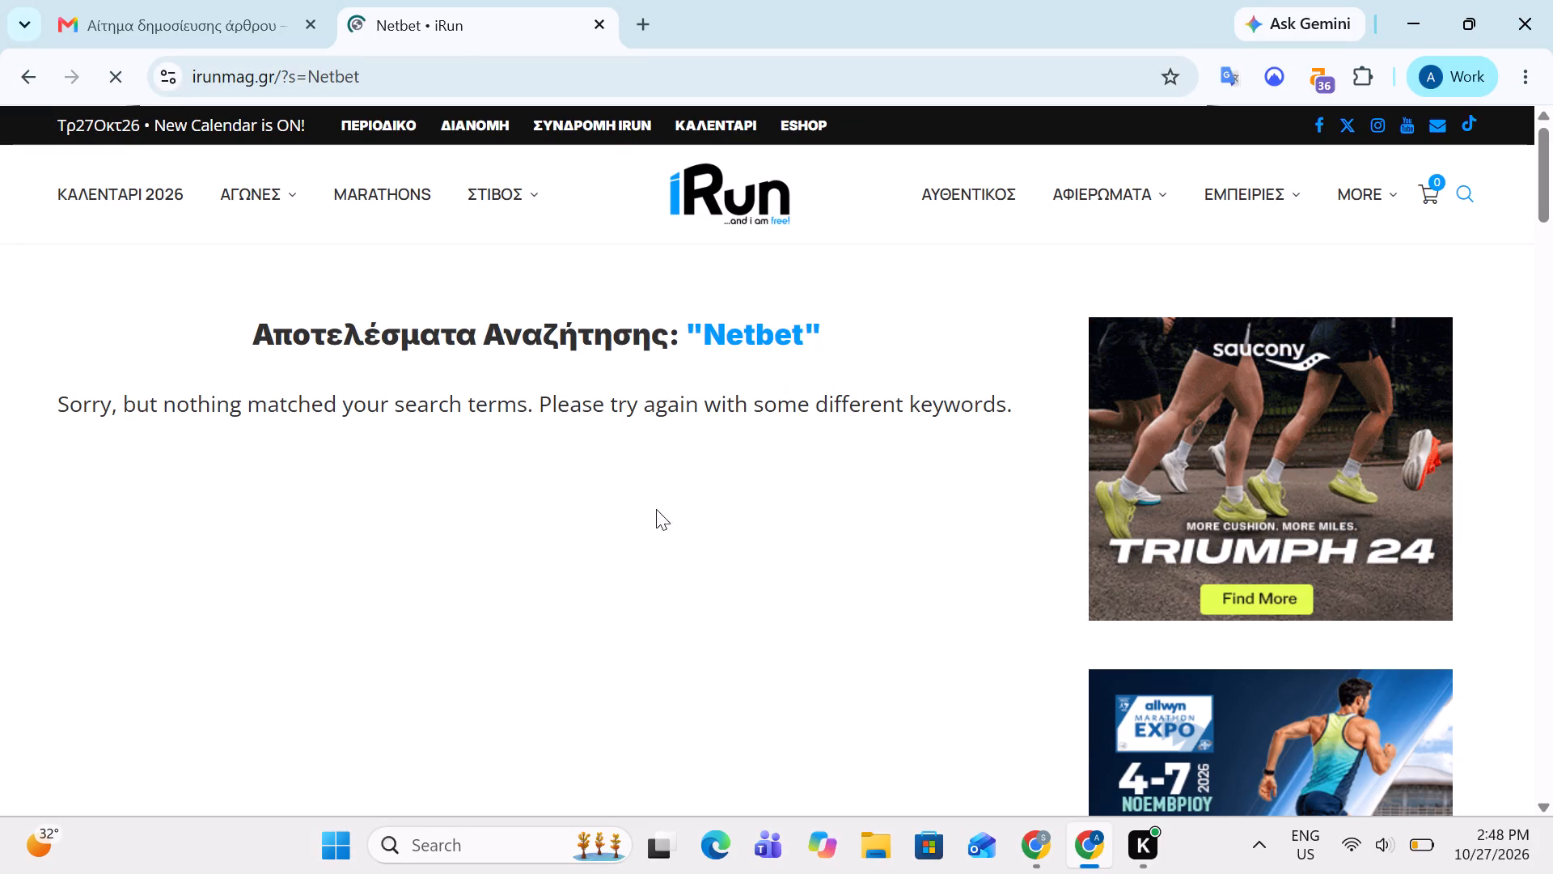
Check the iRun free press Magazine email reply for its price and enter 700 as PRICE in the irunmag.gr row of the master sheet.
key(alt+Tab)
key(Right)
key(Left)
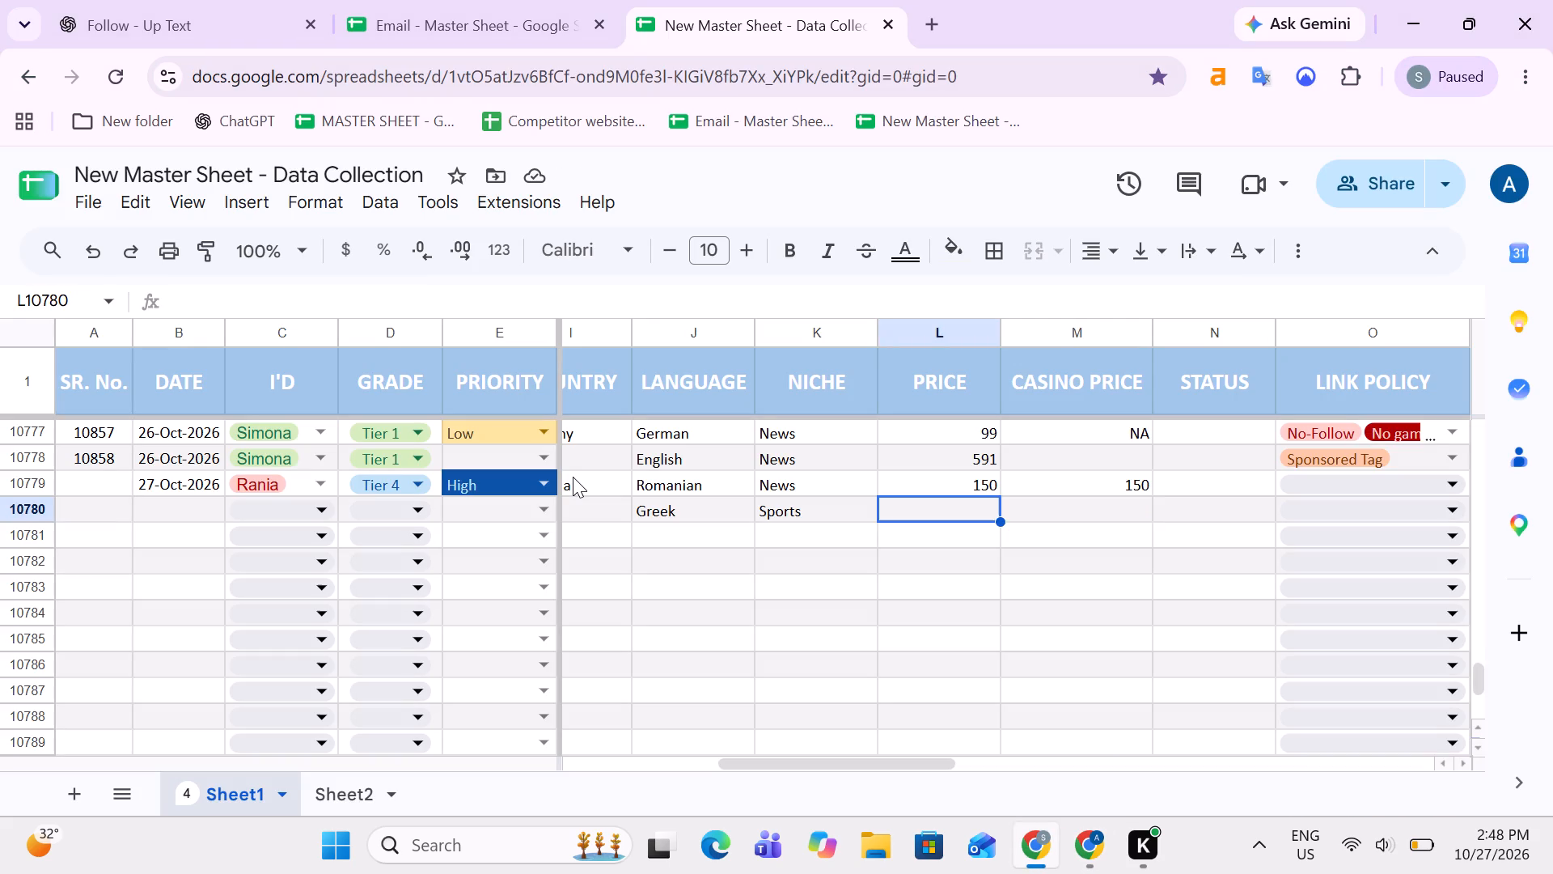
key(alt+Tab)
click(236, 0)
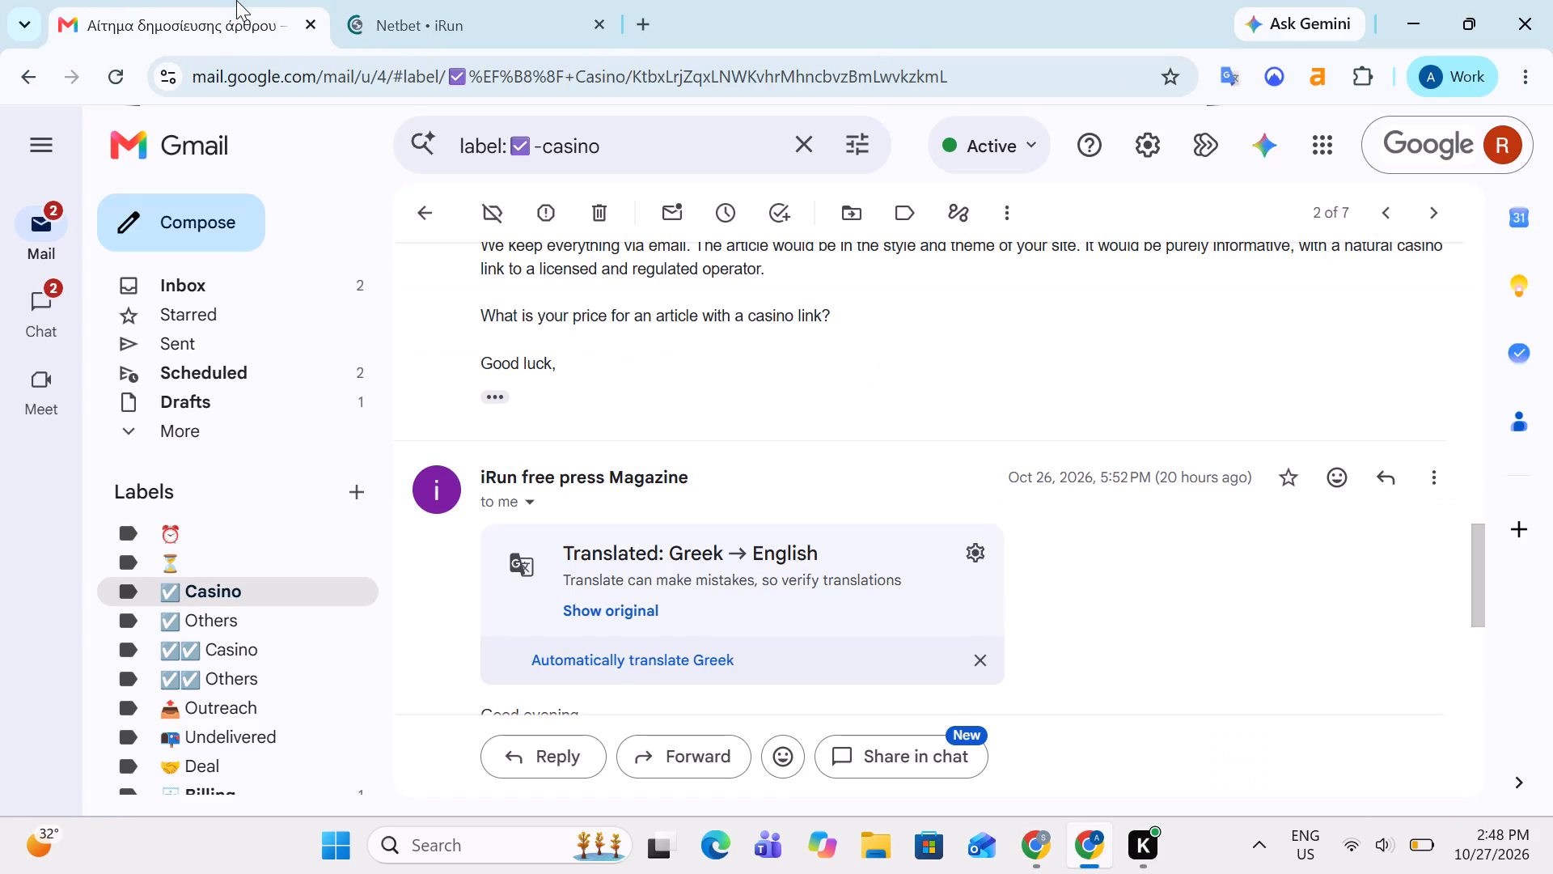
scroll(818, 469, down, 3)
key(alt+Tab)
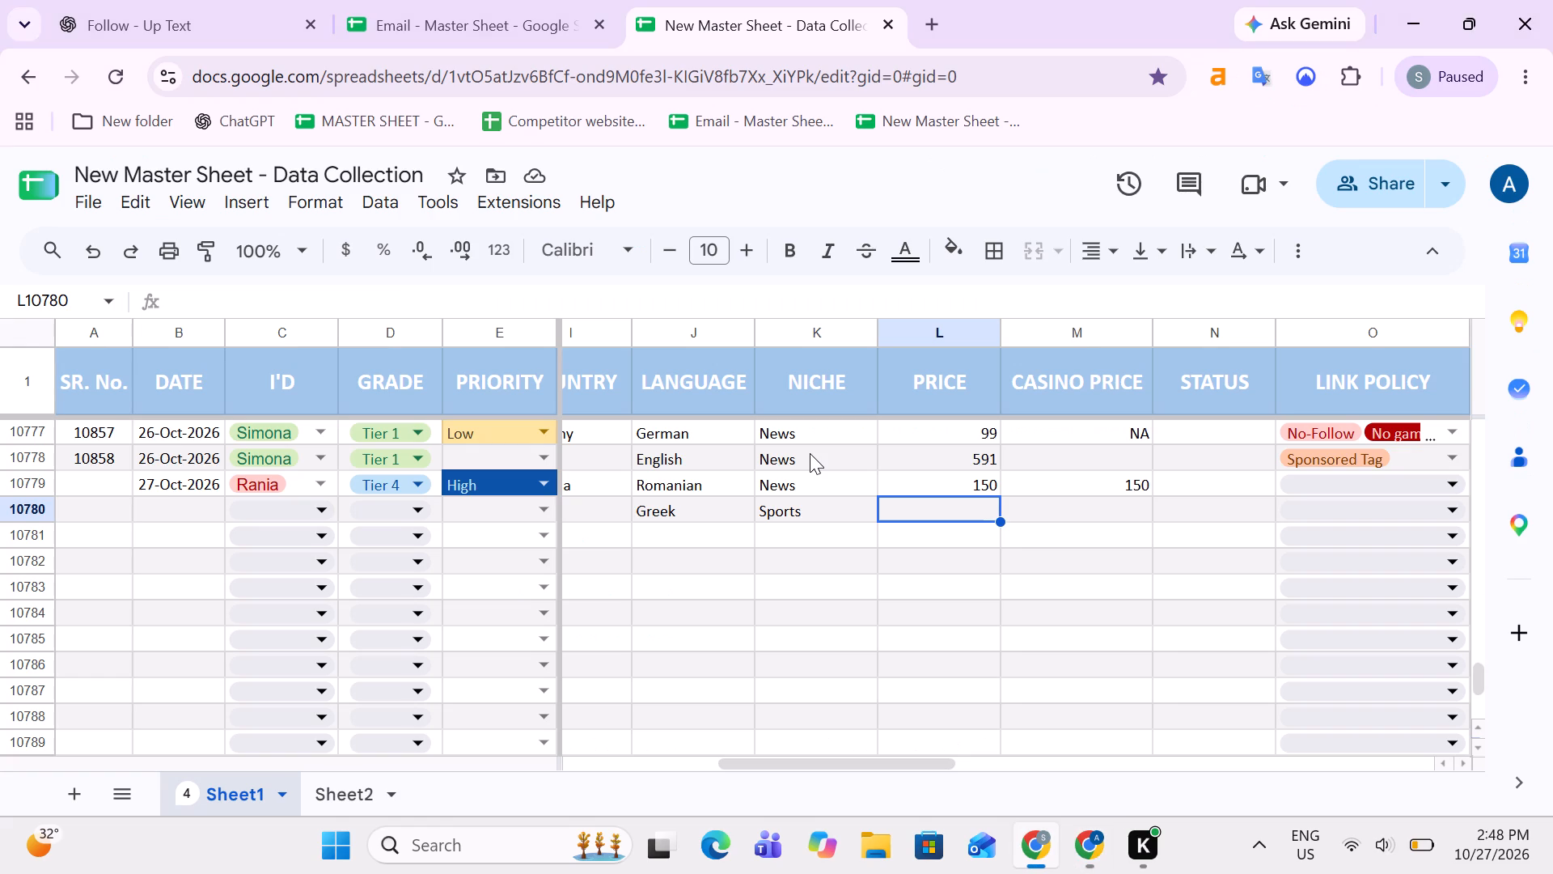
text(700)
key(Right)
Copy the irunmag.gr row's 700 price into its CASINO PRICE cell, ending on the STATUS cell.
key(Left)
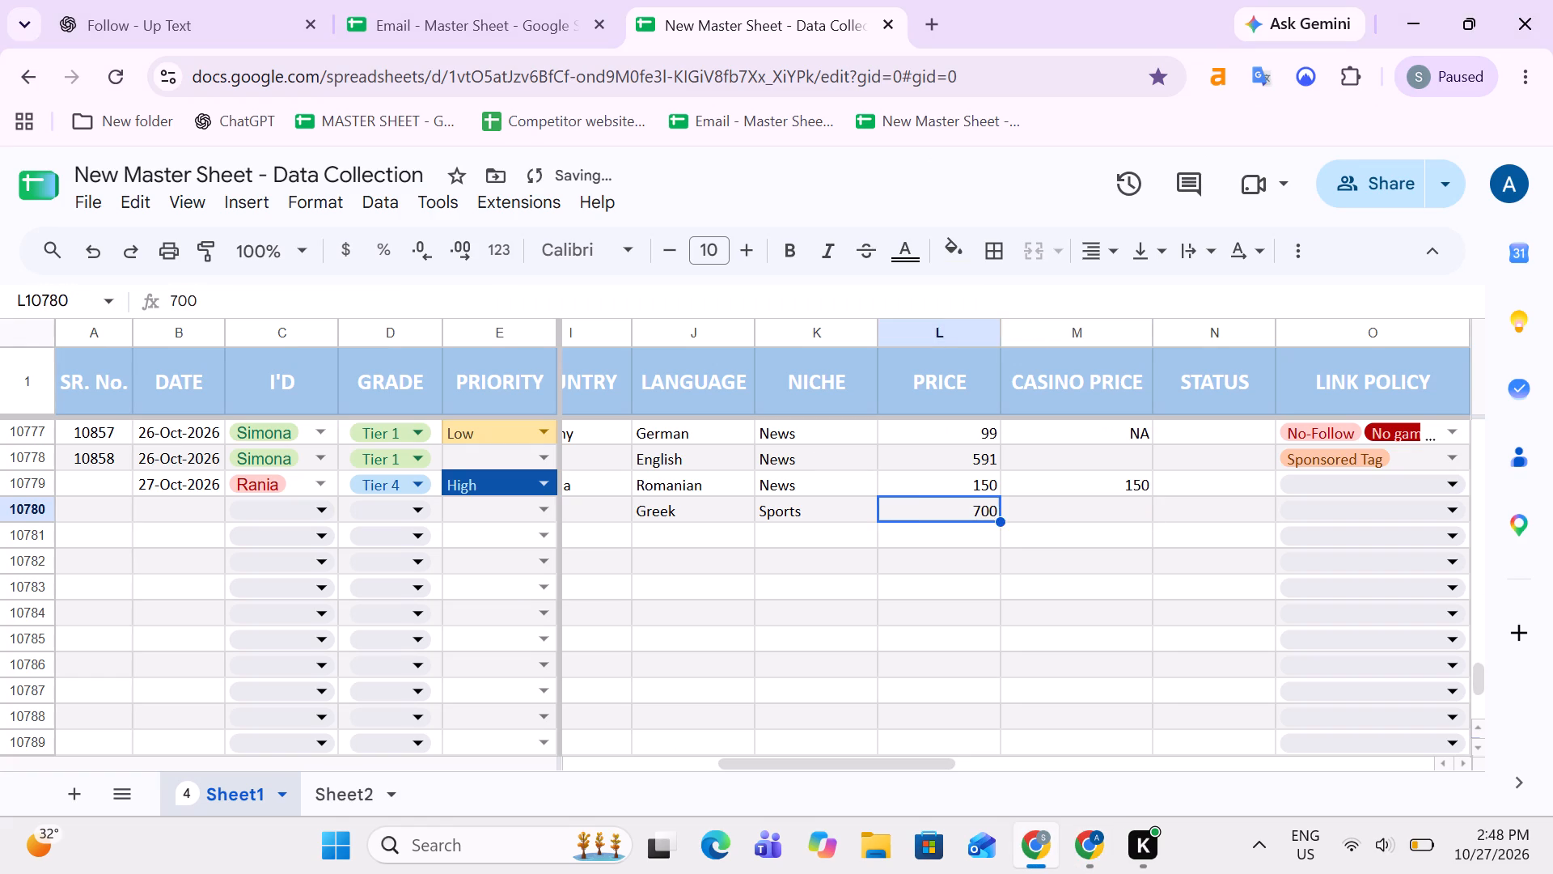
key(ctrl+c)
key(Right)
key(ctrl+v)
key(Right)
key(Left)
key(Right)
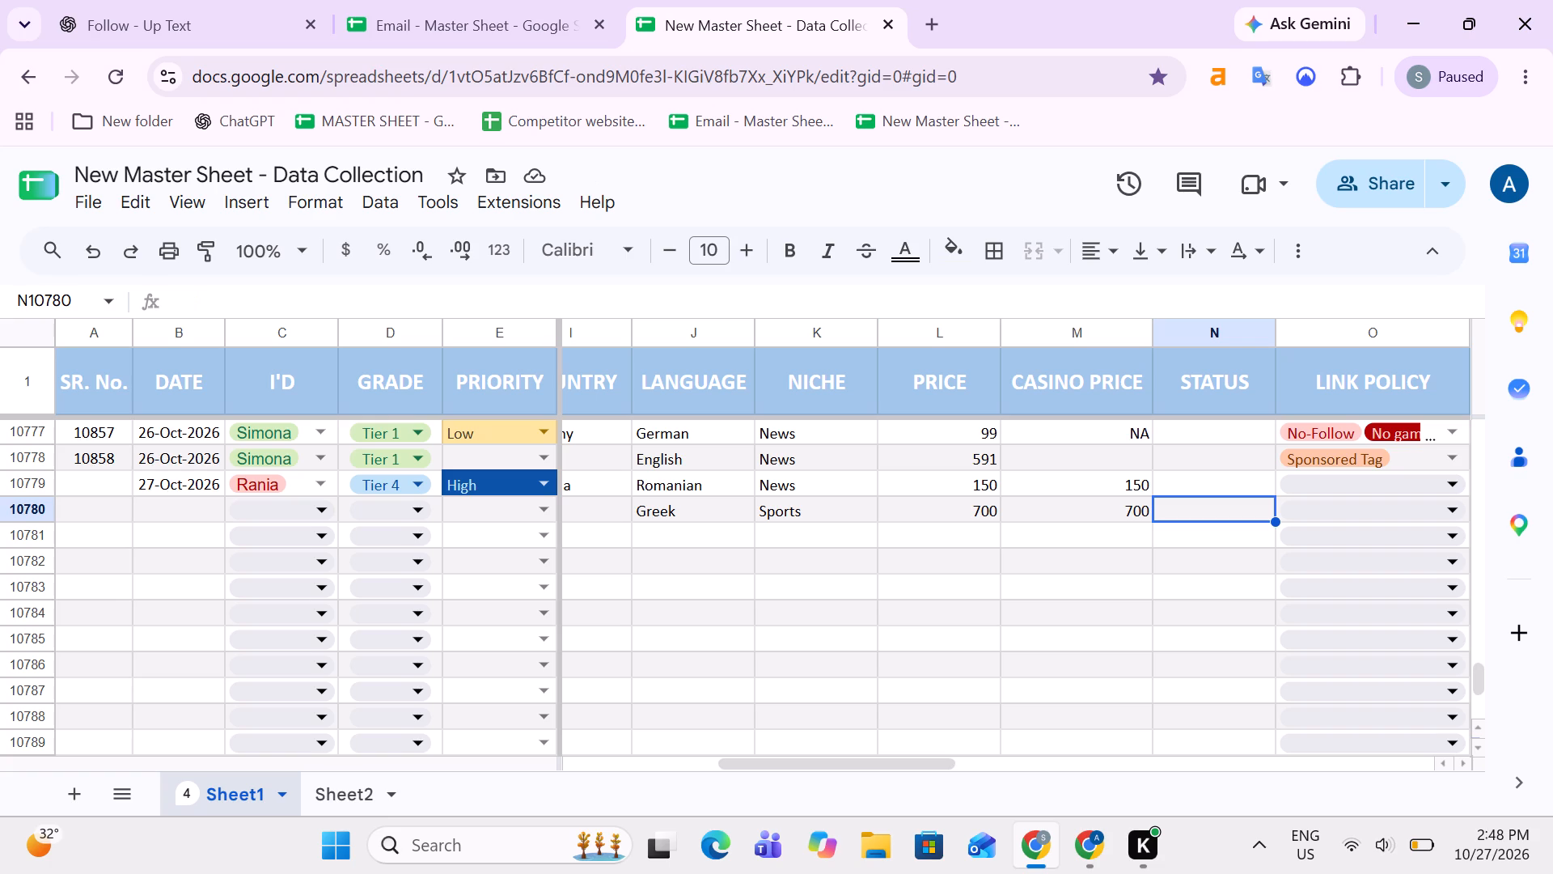
In the master sheet's irunmag.gr row, go to the CONTACT DETAILS cell.
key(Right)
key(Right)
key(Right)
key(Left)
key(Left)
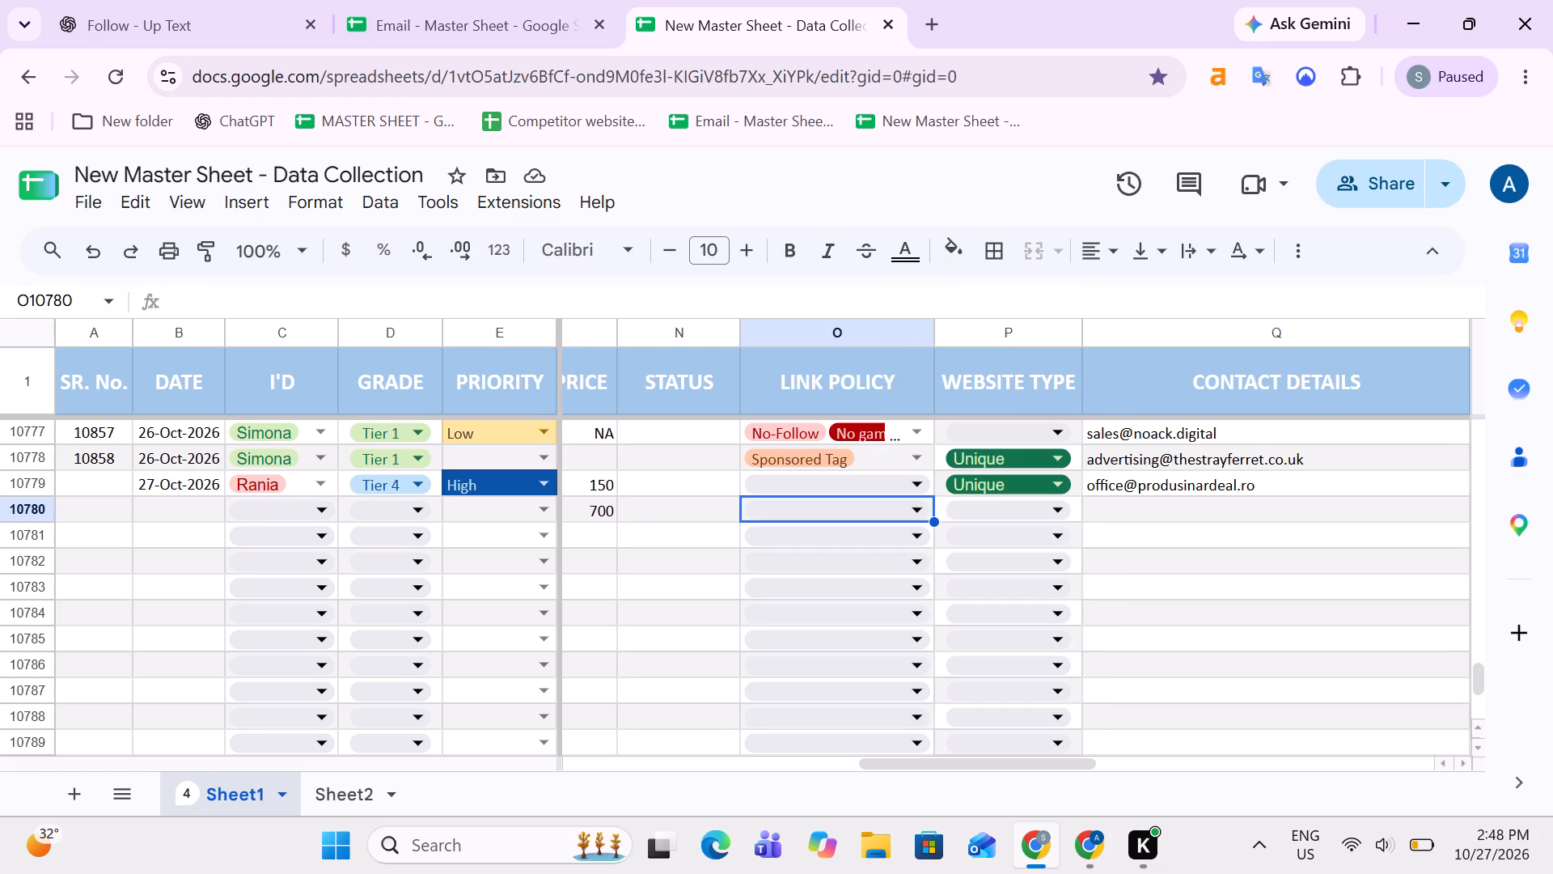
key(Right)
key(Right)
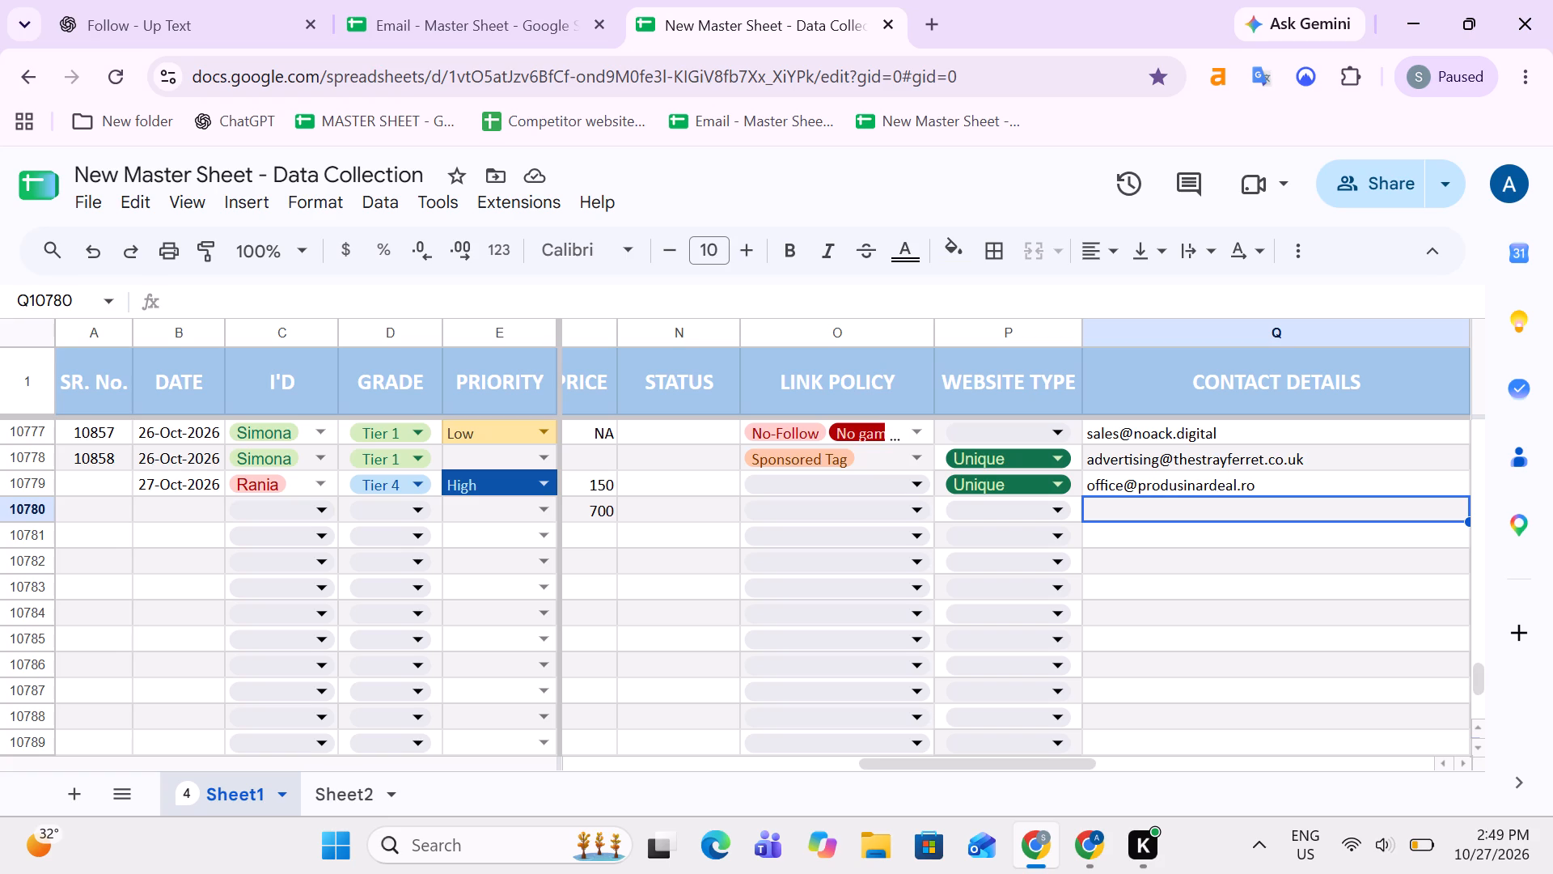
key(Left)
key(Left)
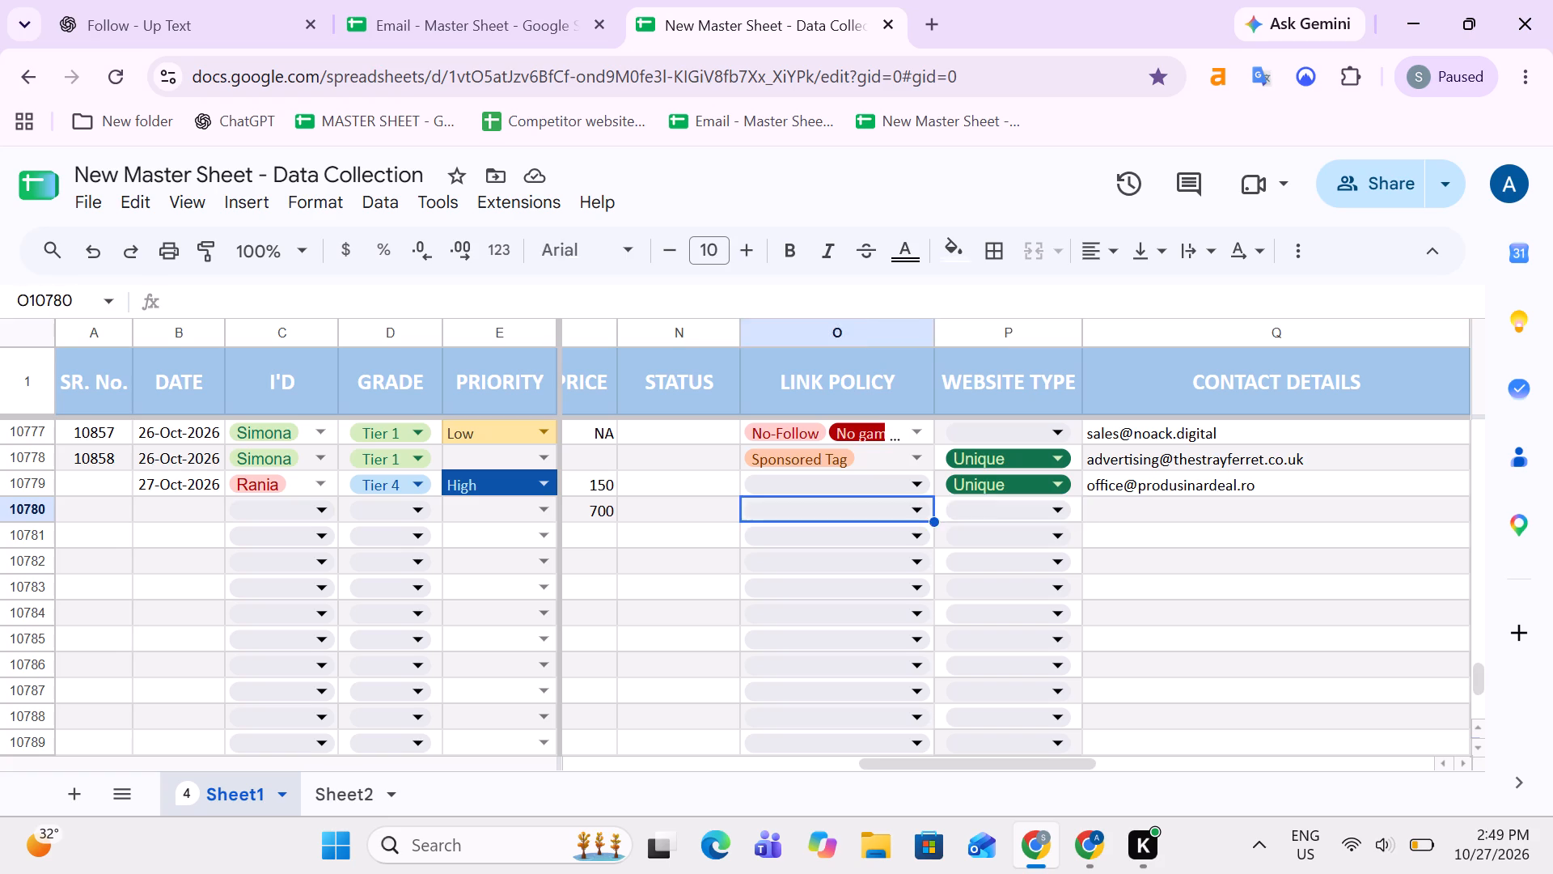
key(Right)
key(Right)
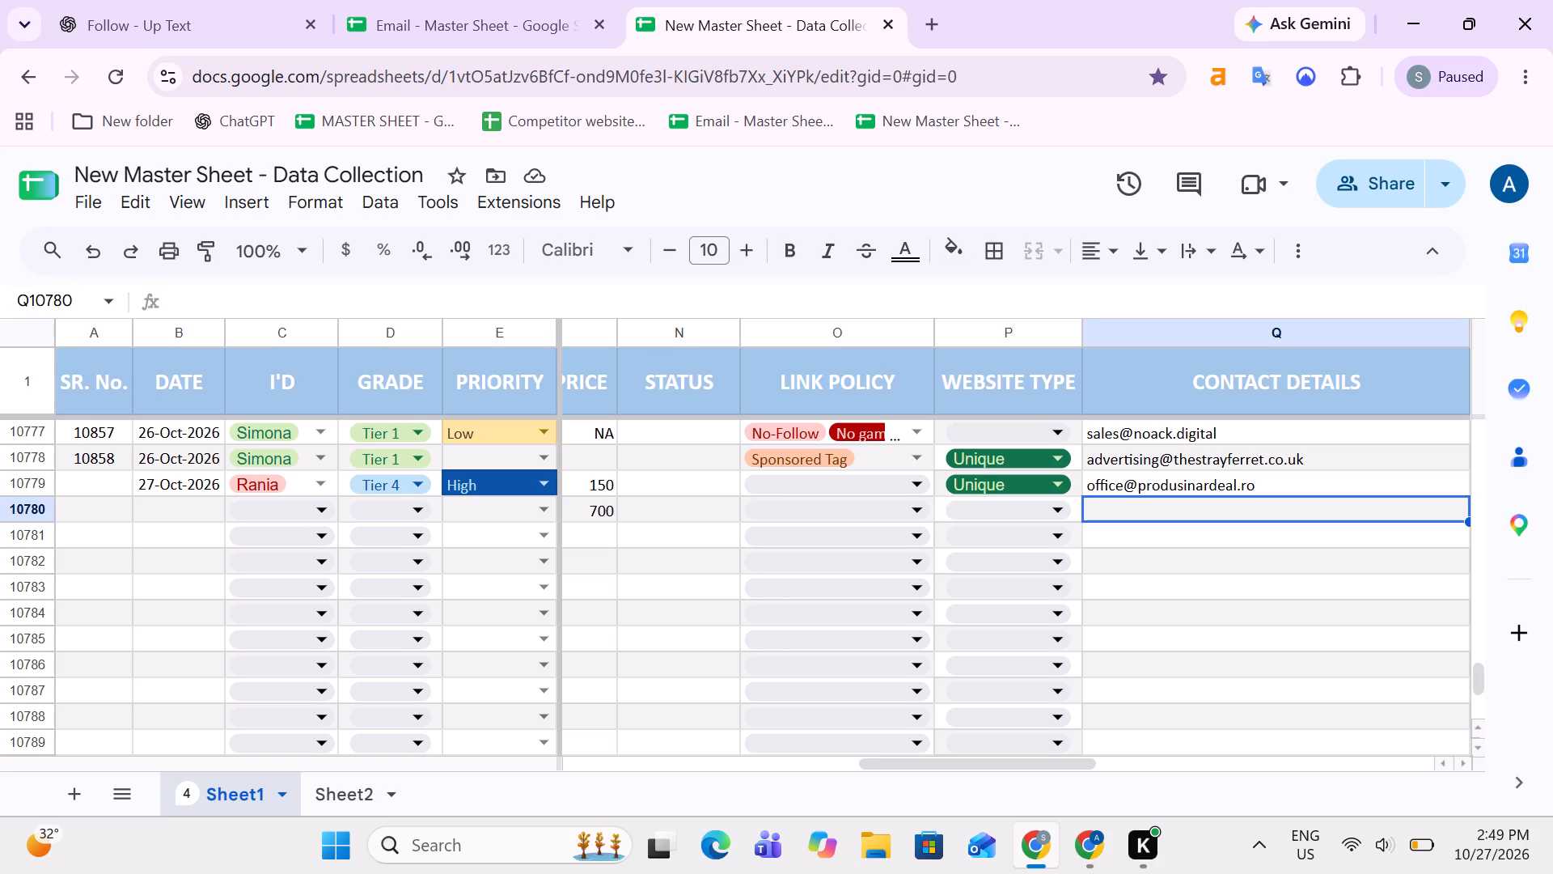
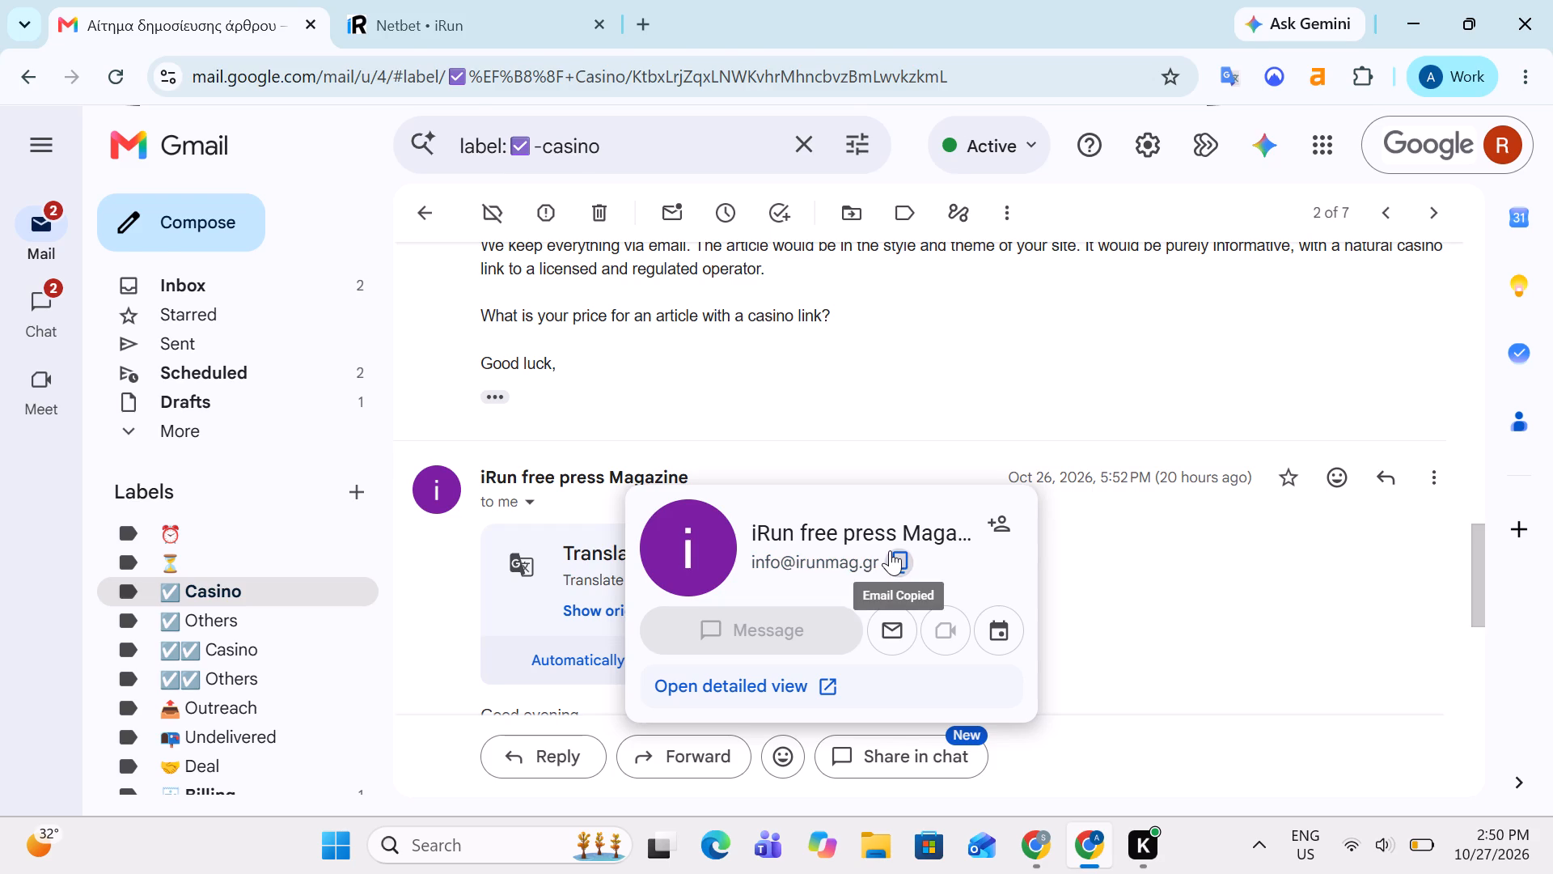
key(ctrl+v)
Set the WEBSITE TYPE of the irunmag.gr row to Unique.
key(Left)
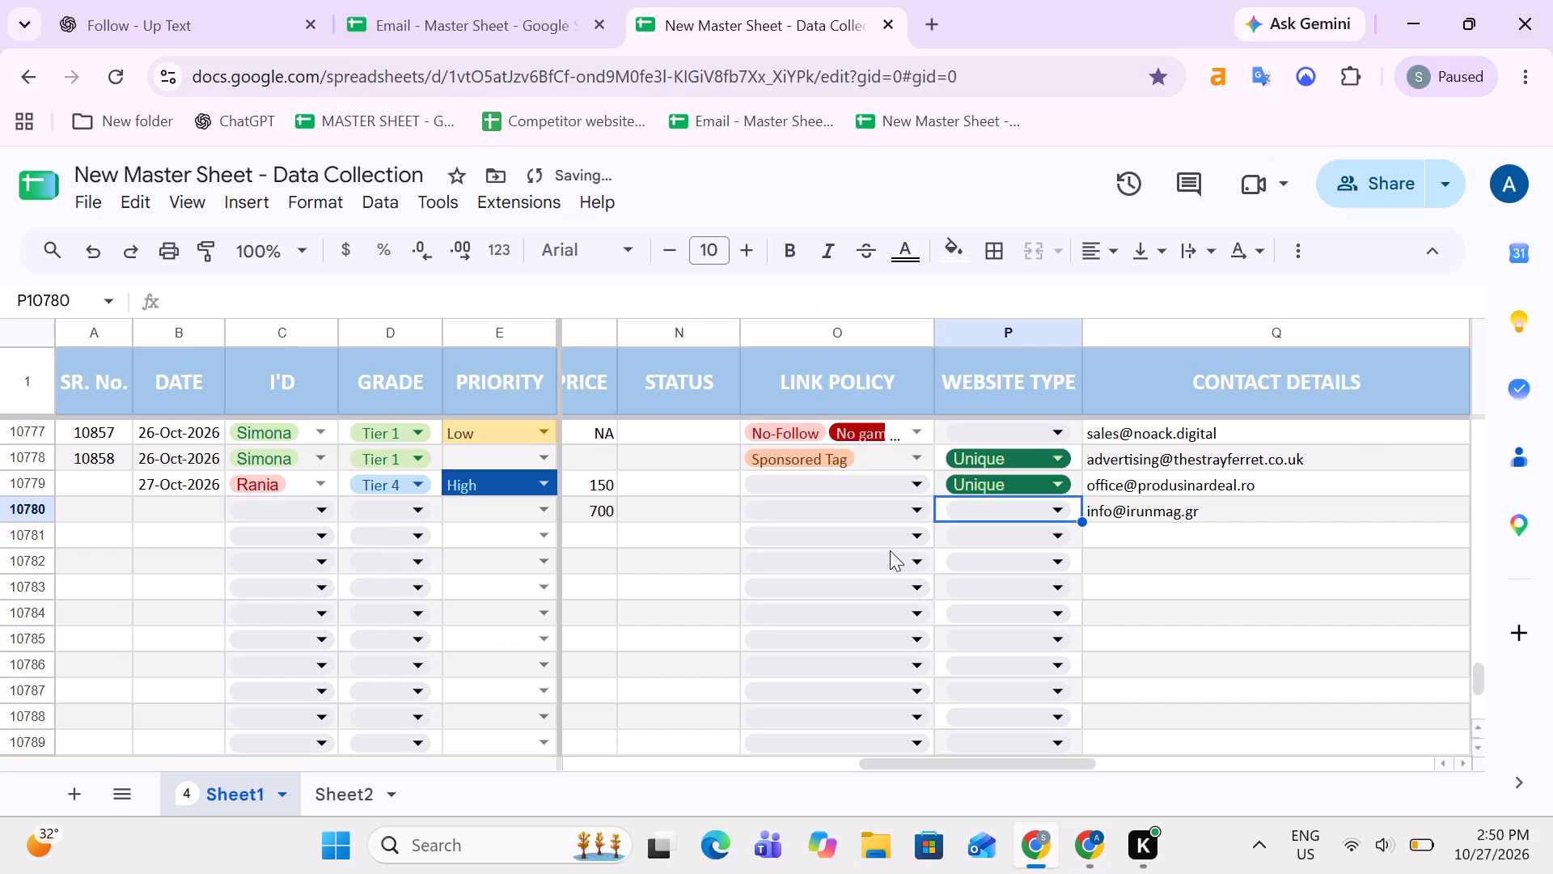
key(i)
key(BackSpace)
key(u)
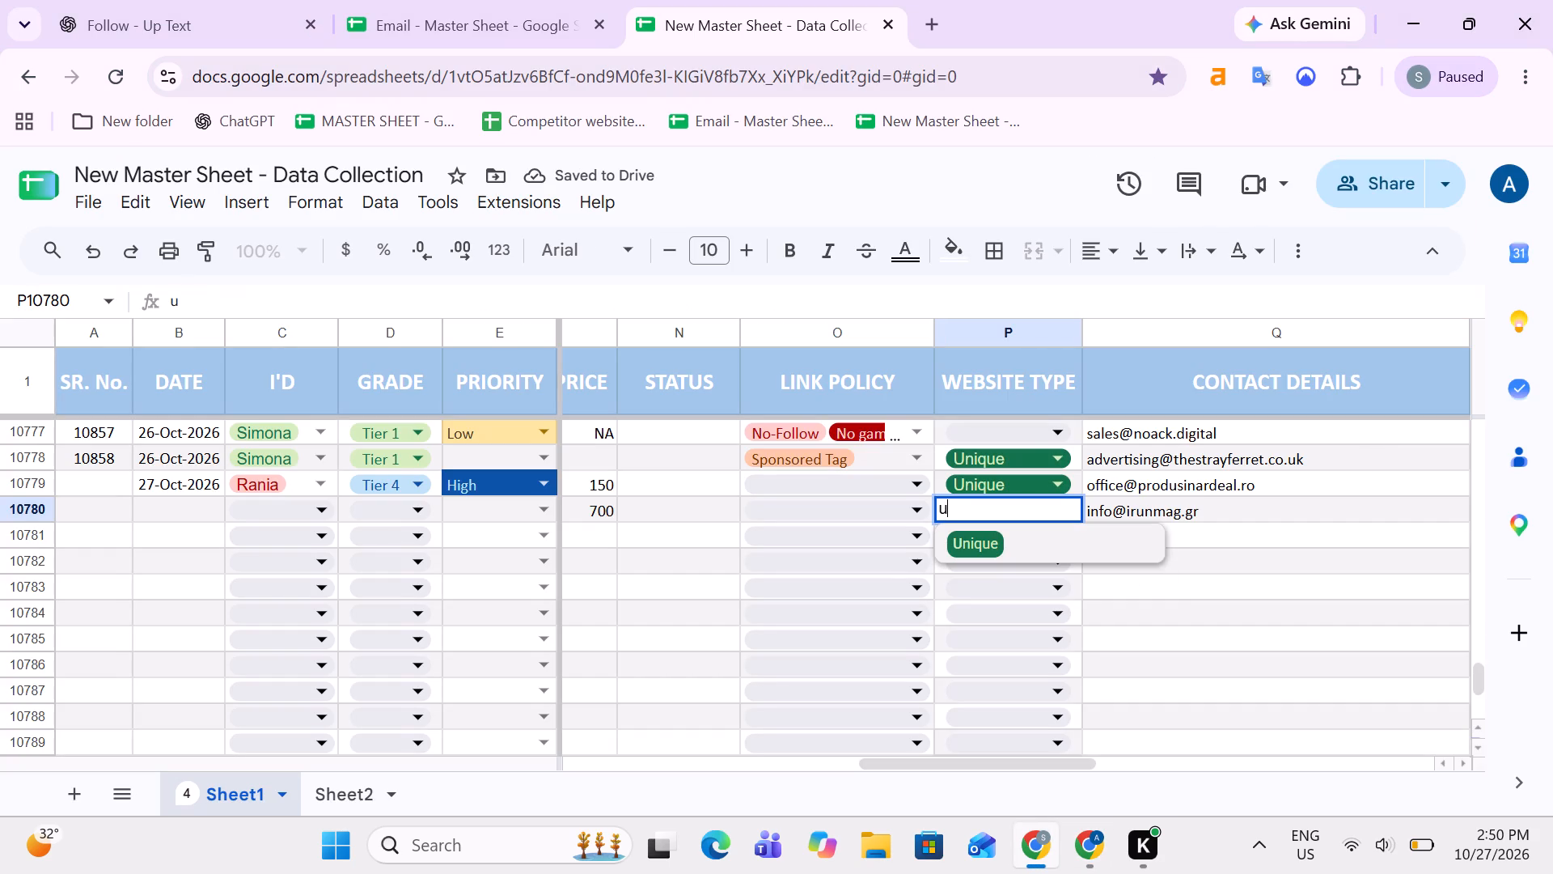
key(Down)
key(Return)
Set the PRIORITY of the irunmag.gr row to High.
key(Up)
key(Right)
key(Left)
key(Left)
key(Left)
key(Left)
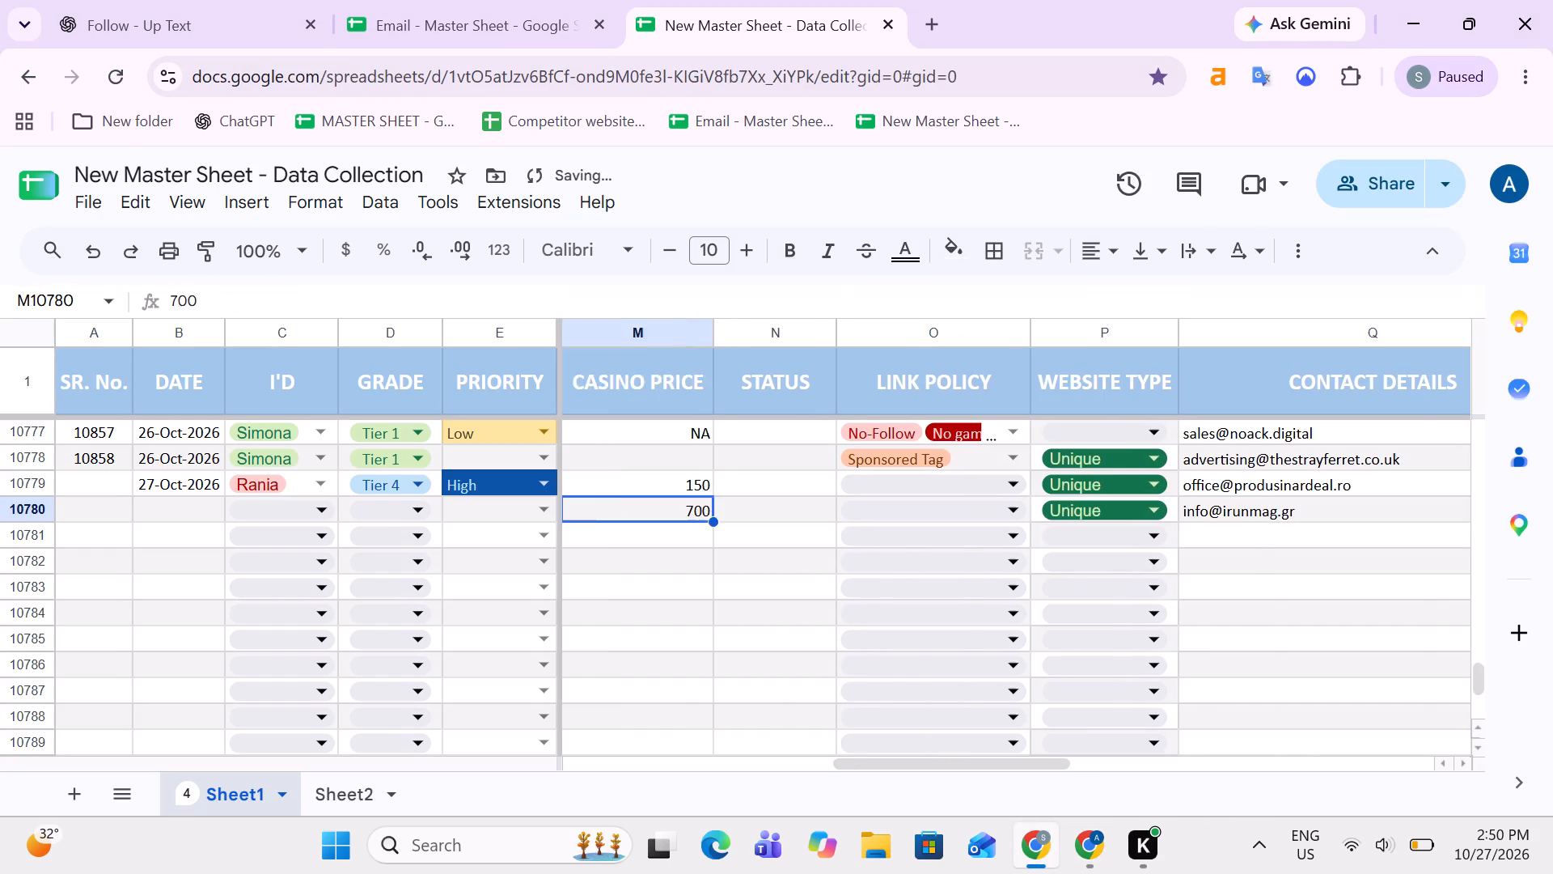
key(Left)
key(Left)
key(Left)
key(Left)
key(Left)
key(Left)
key(Left)
key(Left)
key(Left)
key(Right)
key(Right)
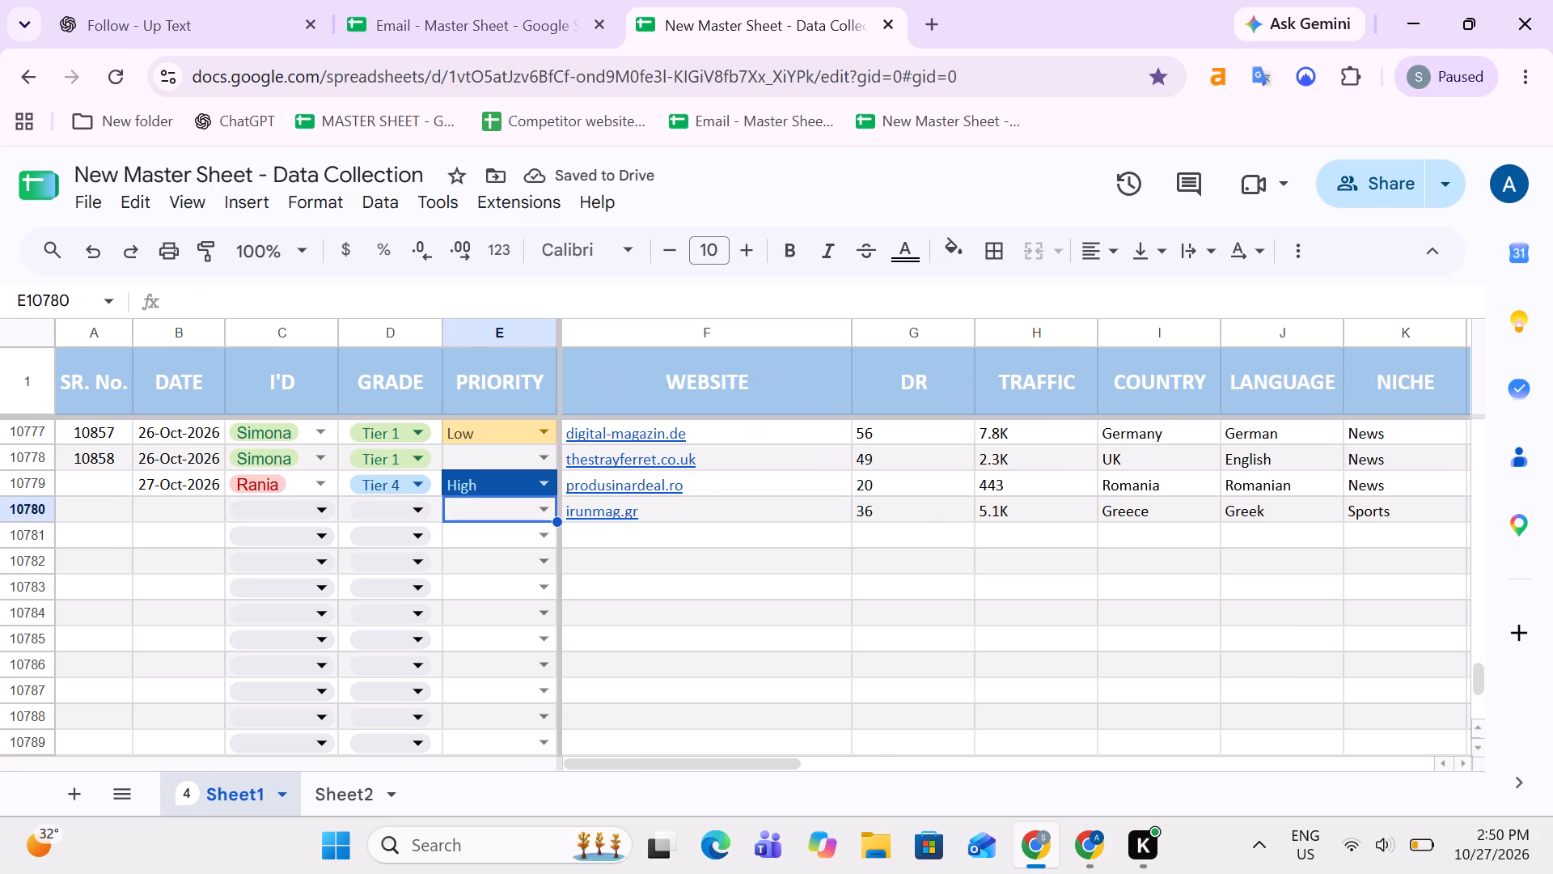
key(Left)
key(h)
key(Down)
key(Return)
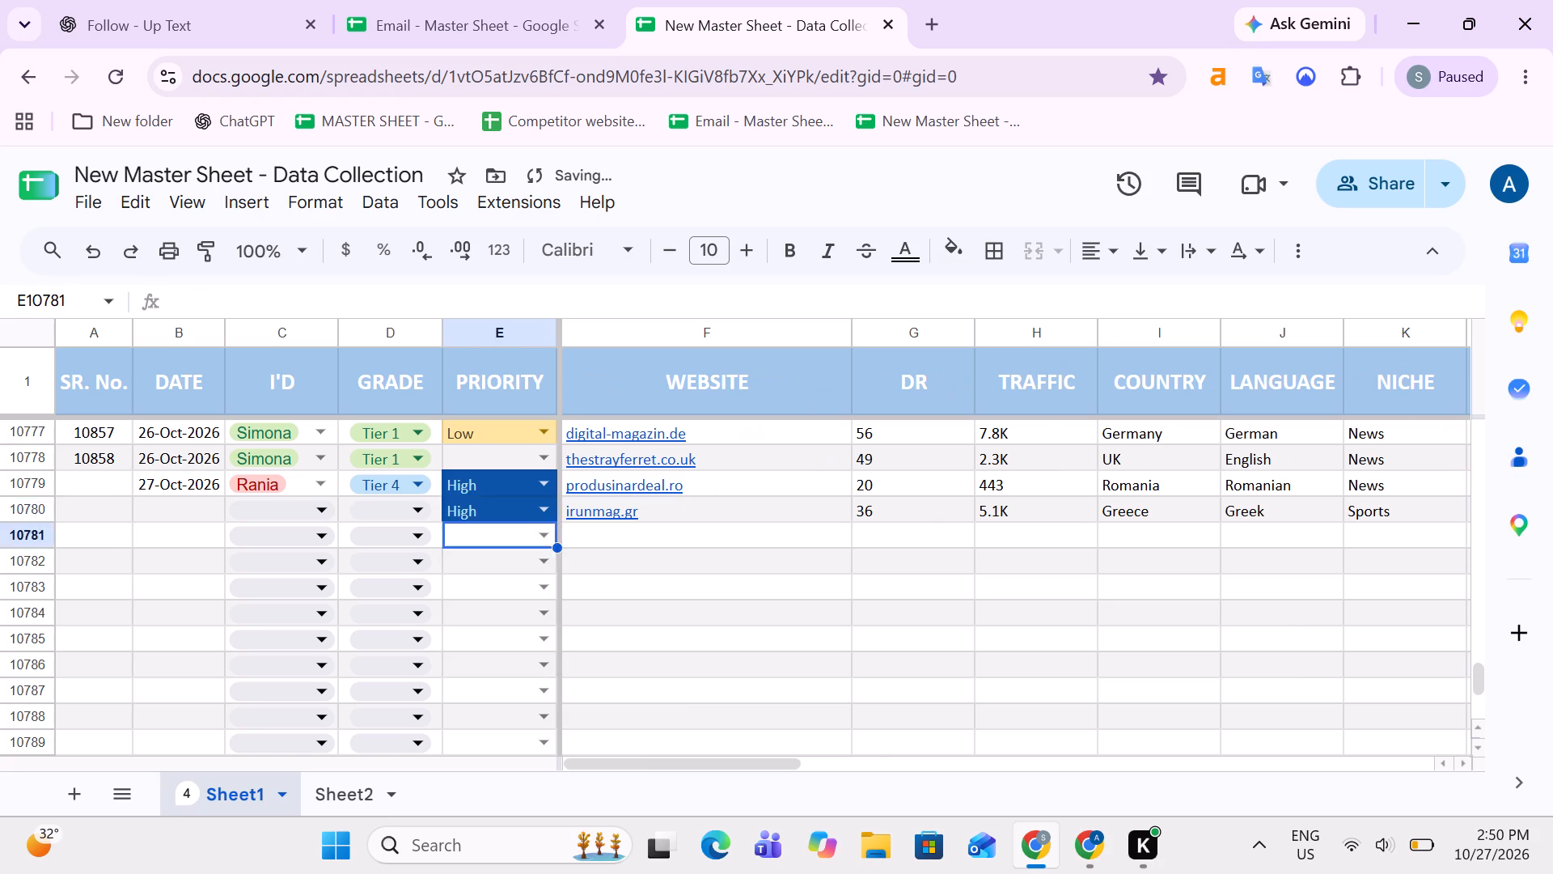
Set the GRADE of the irunmag.gr row to Tier 2, ending on its WEBSITE cell.
key(Up)
key(Left)
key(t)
key(Up)
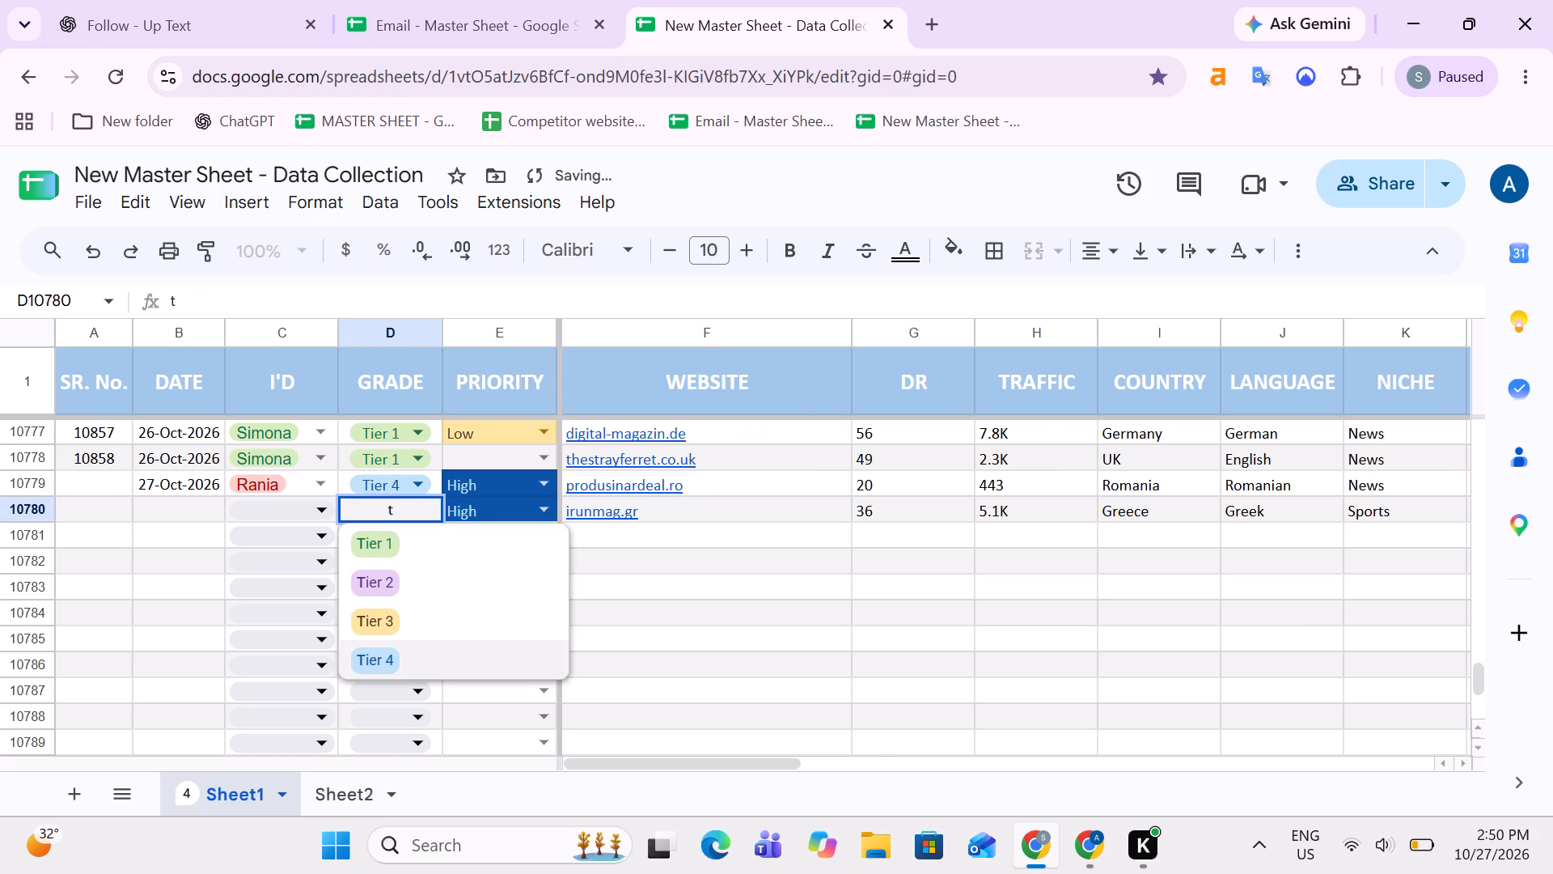
key(Up)
key(Up)
key(Return)
key(Up)
key(Right)
key(Right)
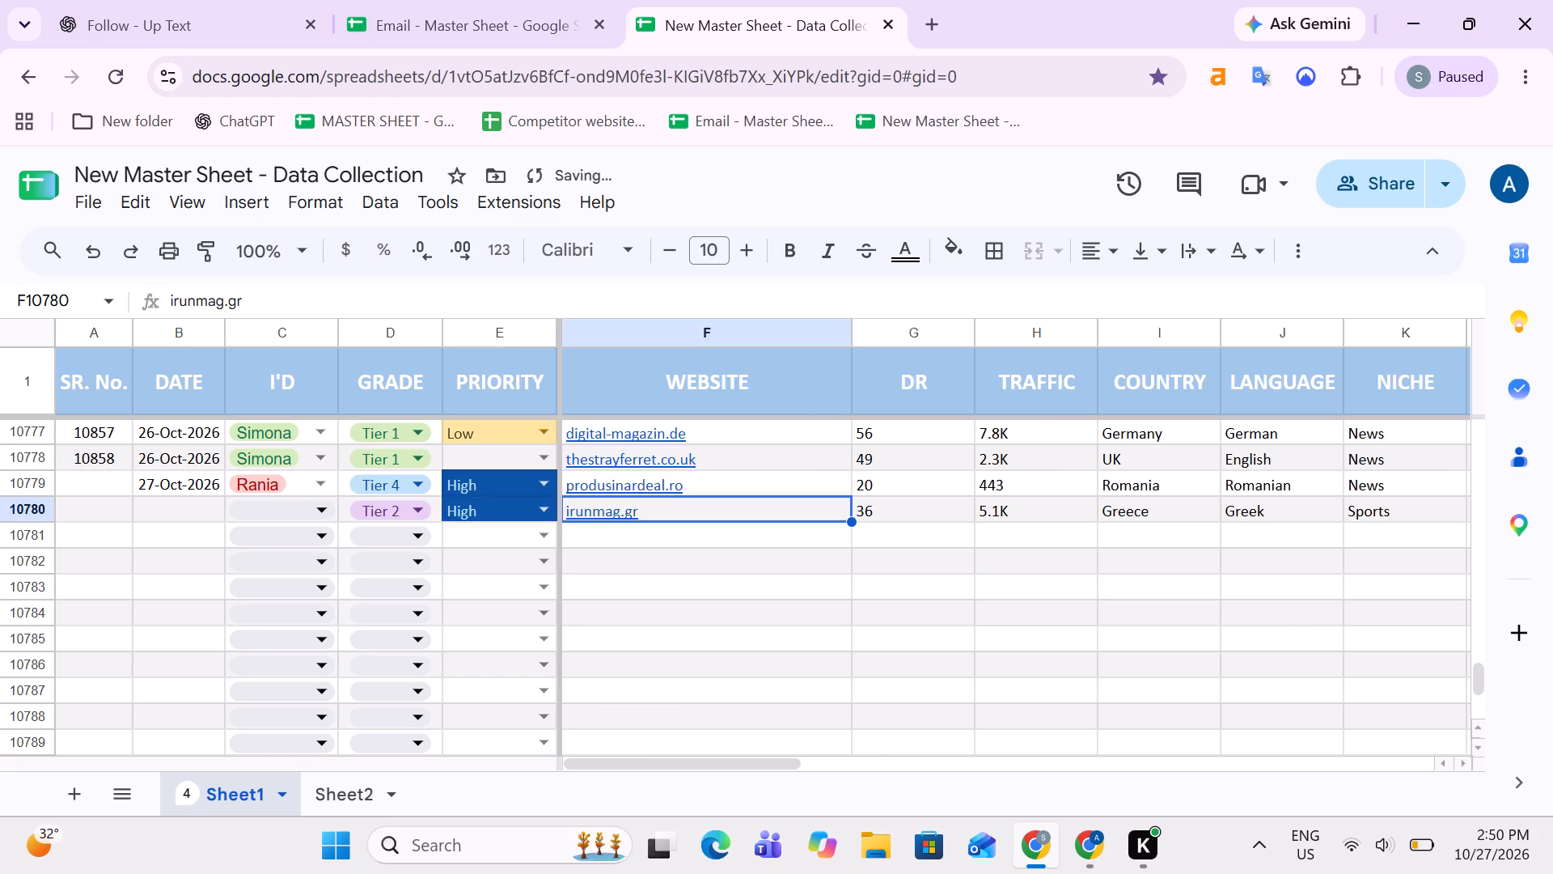
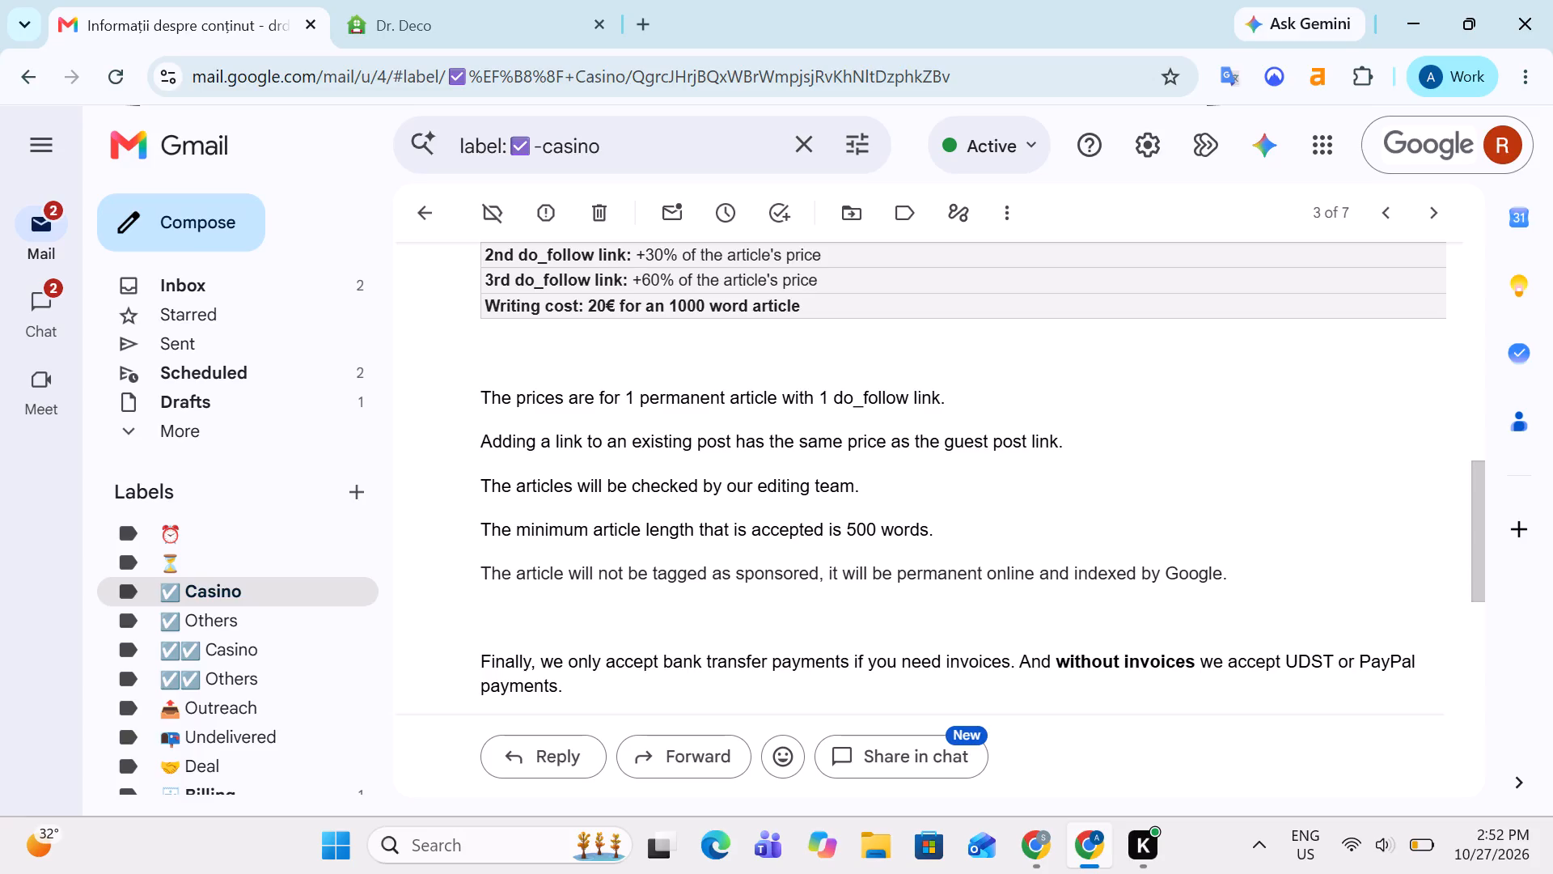
scroll(733, 499, down, 2)
scroll(990, 454, down, 1)
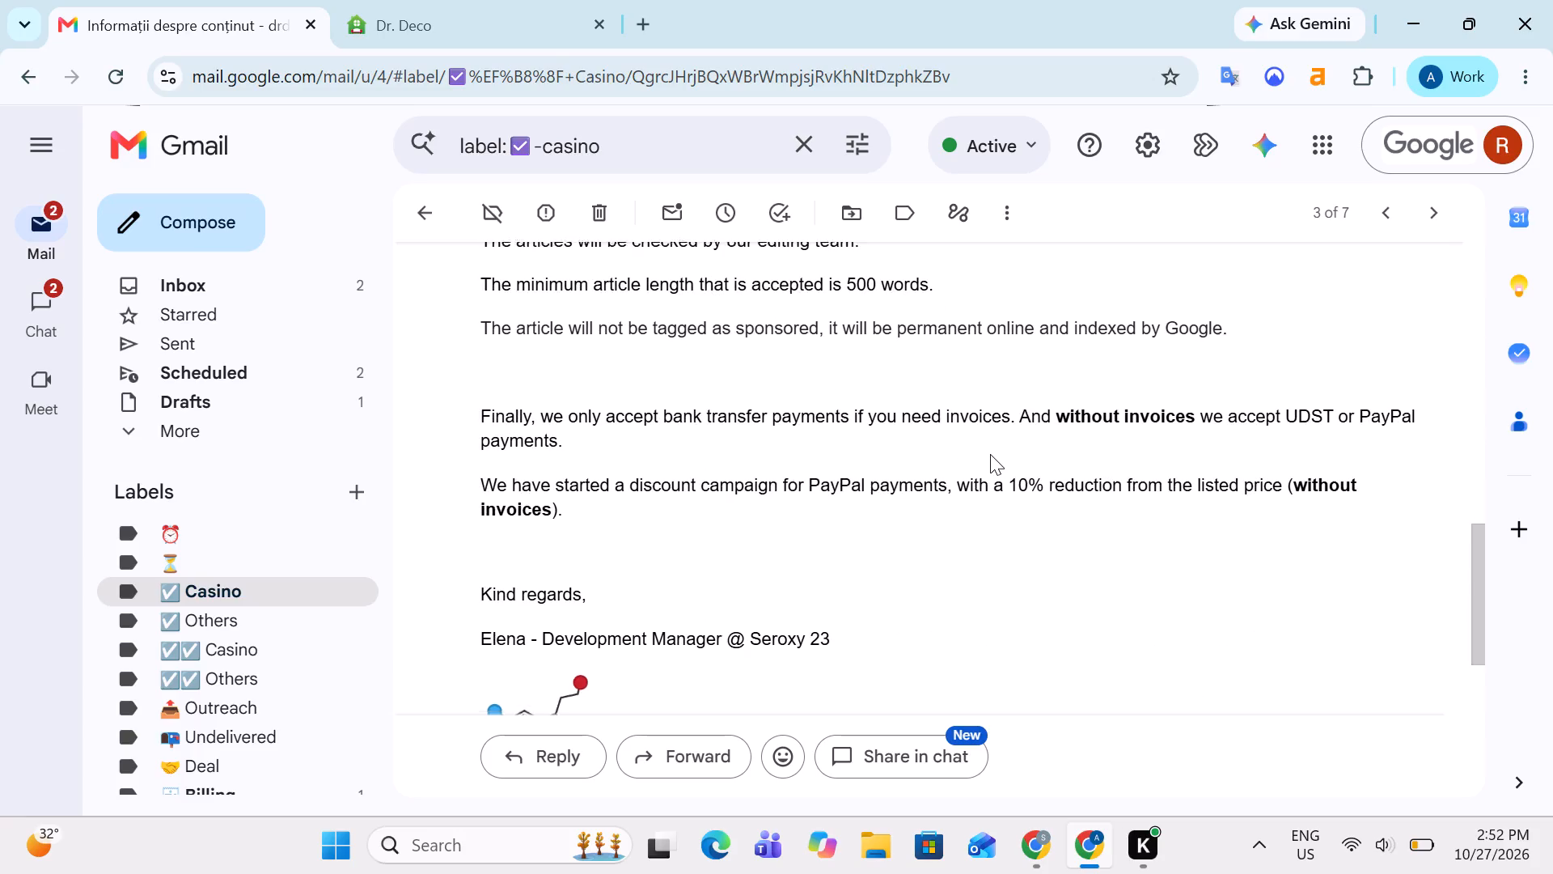
scroll(990, 454, down, 1)
scroll(814, 538, down, 4)
scroll(726, 521, up, 4)
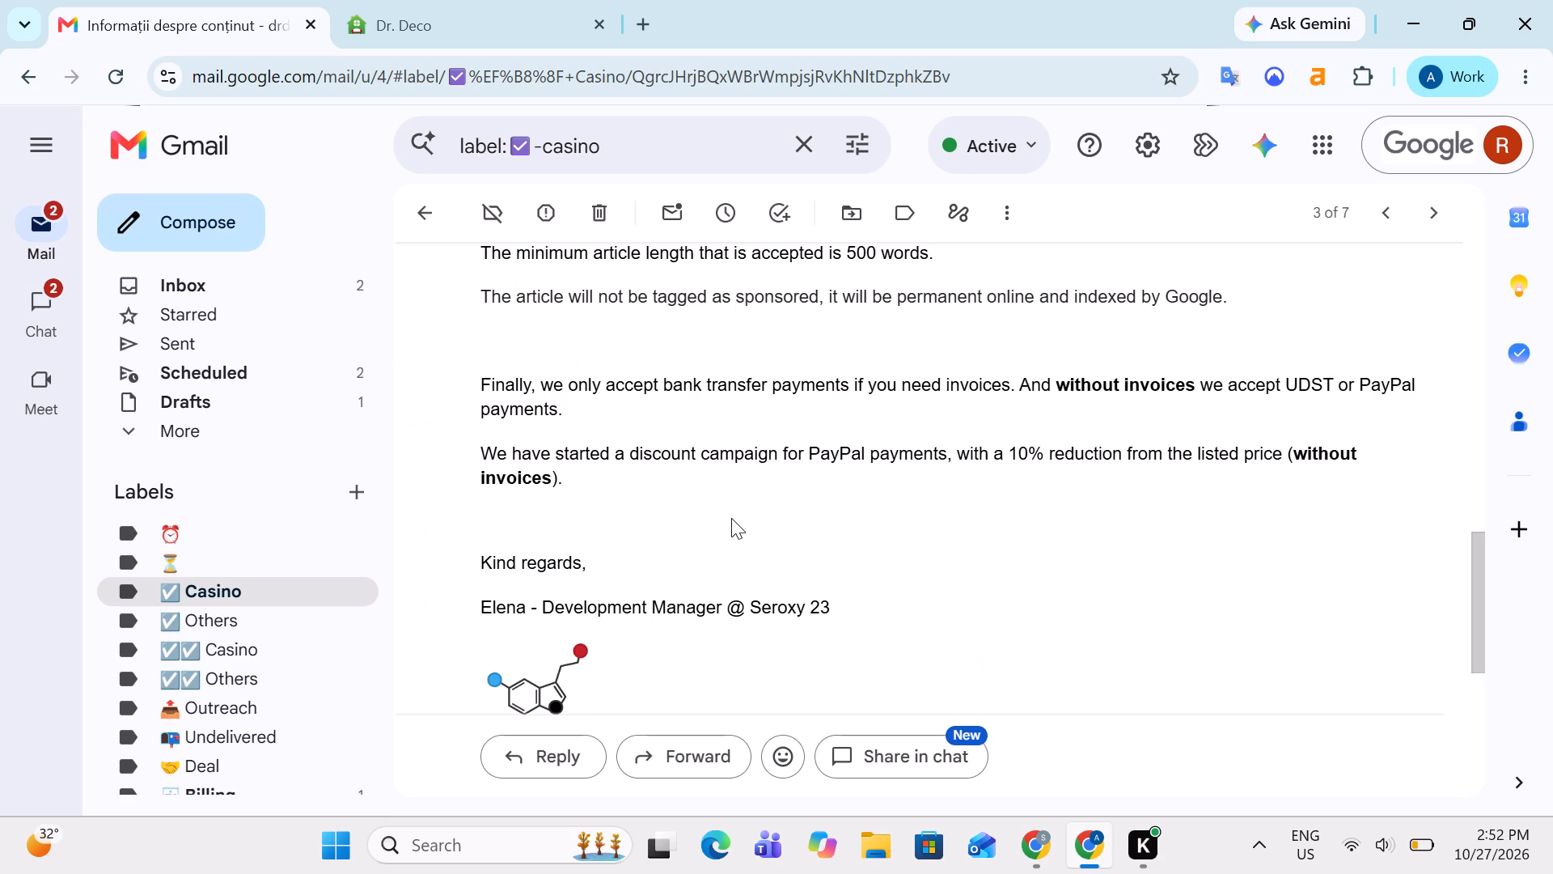
Copy the domain drdeco.ro from the open website and add it as the next WEBSITE entry in the New Master Sheet.
click(375, 0)
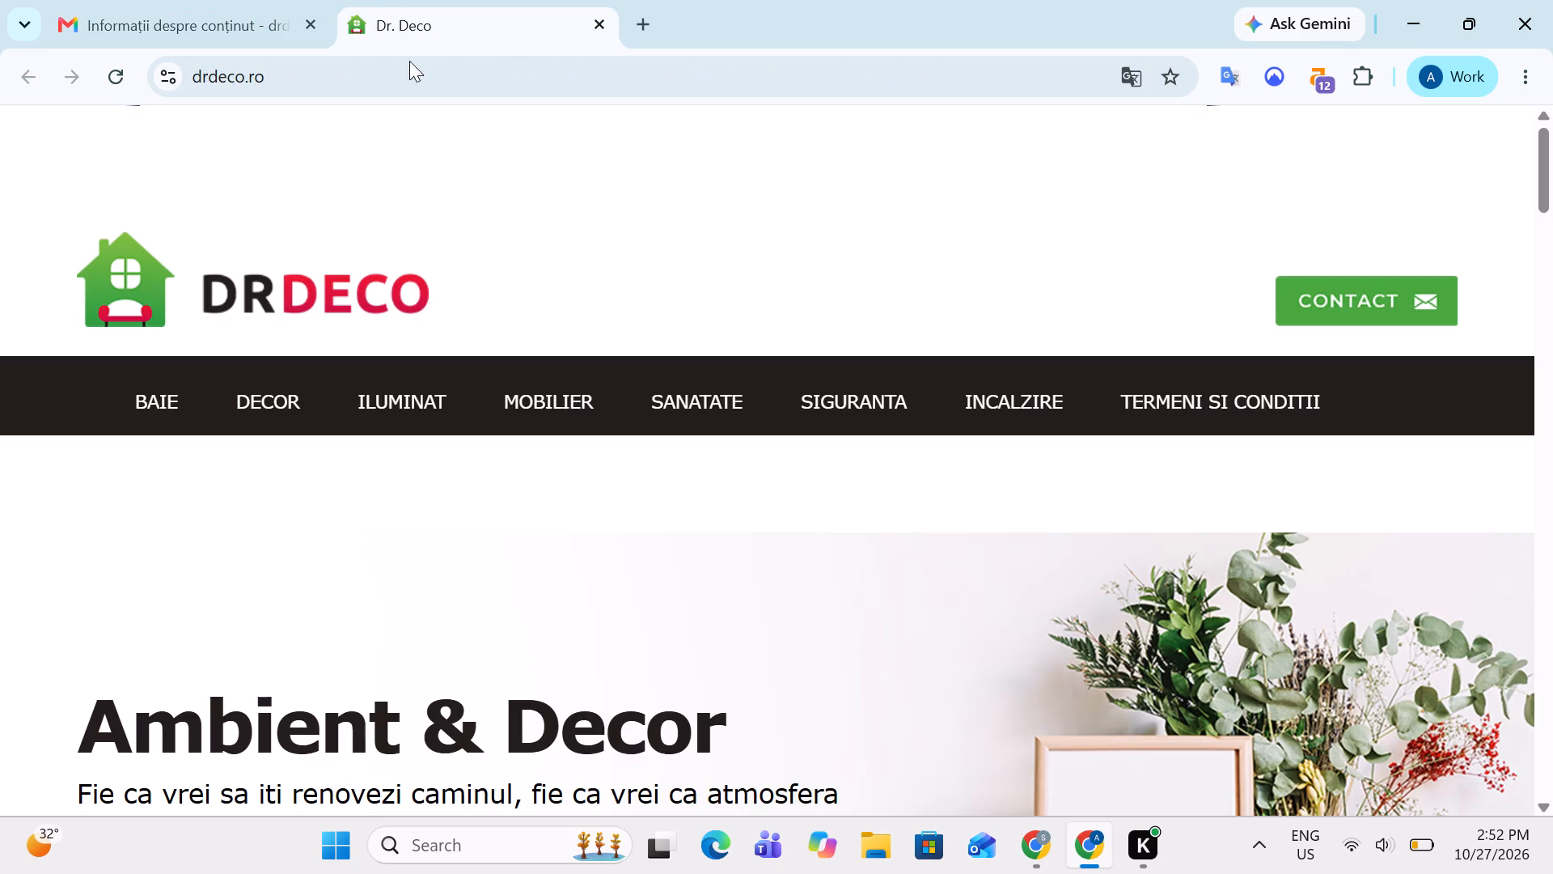
click(438, 70)
drag(438, 70, 291, 73)
key(ctrl+c)
key(ctrl+c)
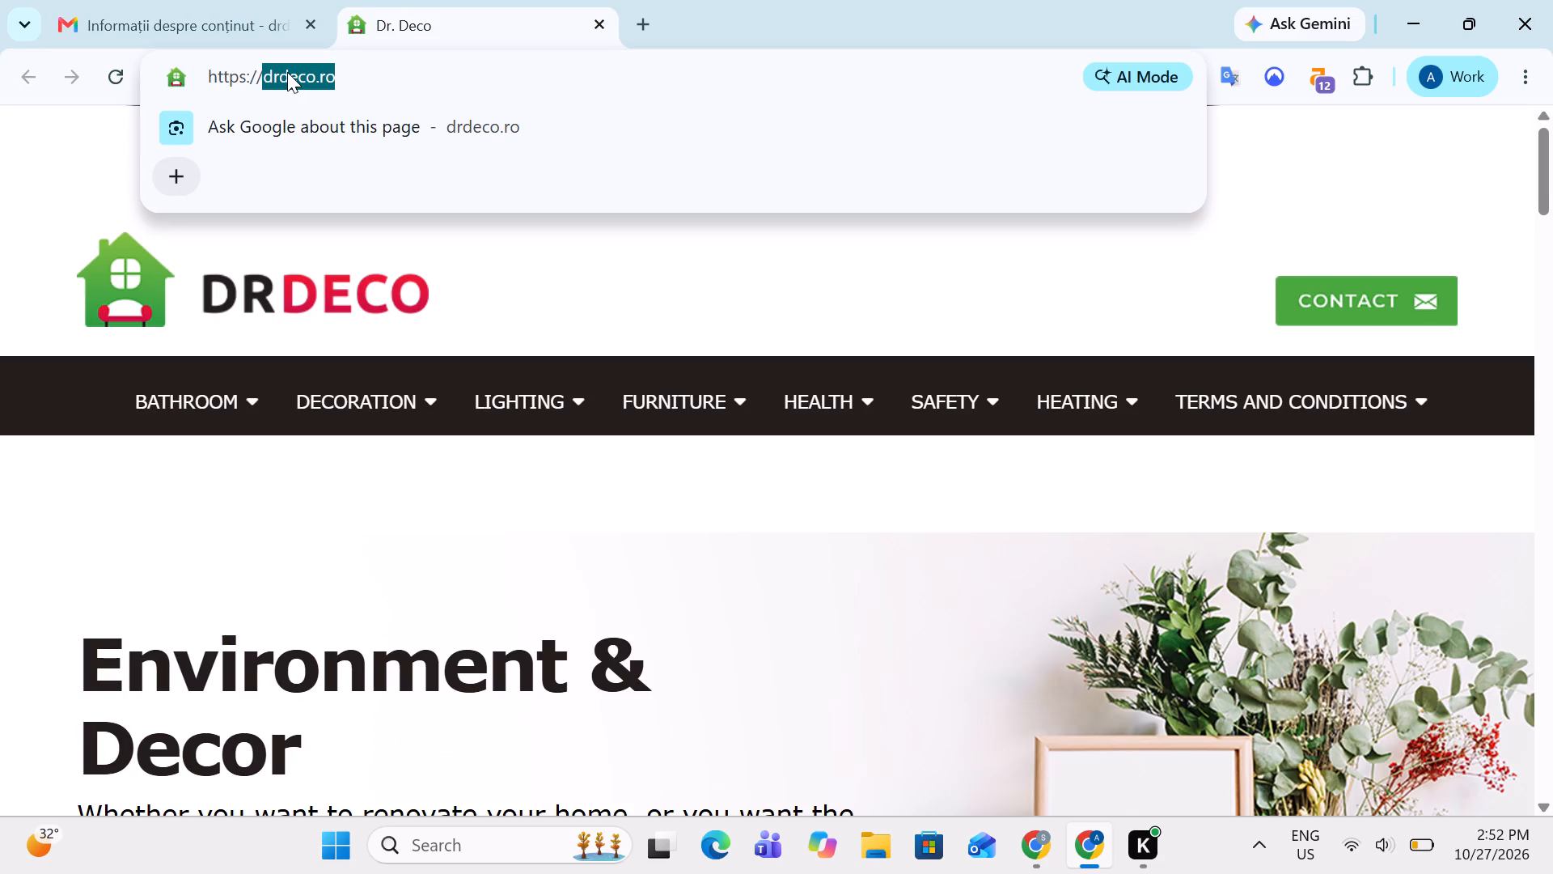
key(alt+Tab)
key(Down)
key(Return)
key(ctrl+v)
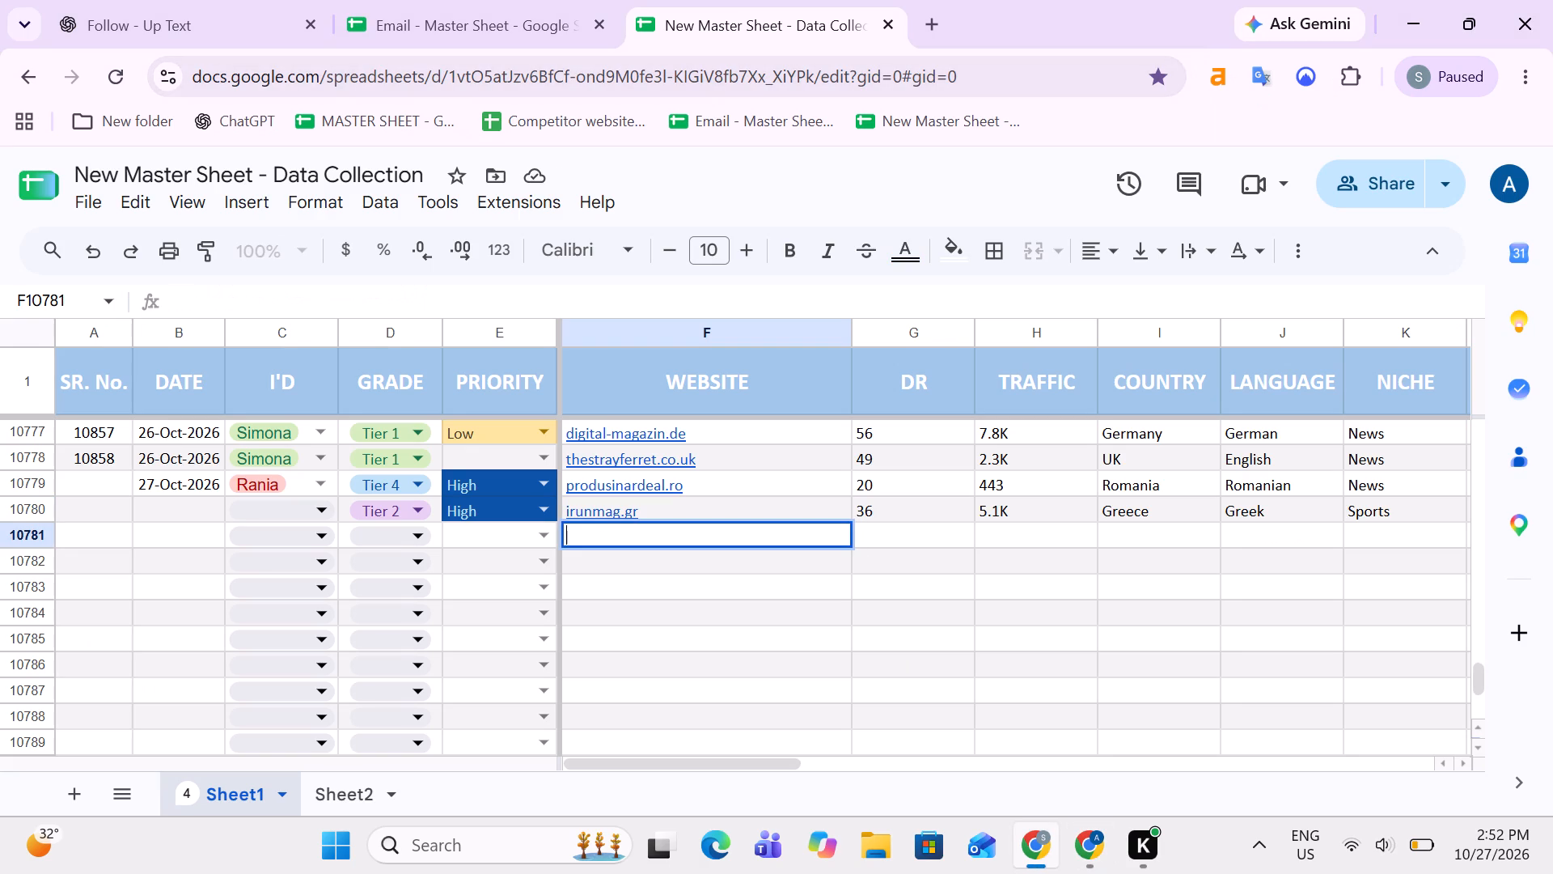
key(Tab)
key(Right)
key(Left)
key(Left)
key(Right)
Switch back to the drdeco.ro website and examine its homepage articles and topics.
key(alt+Tab)
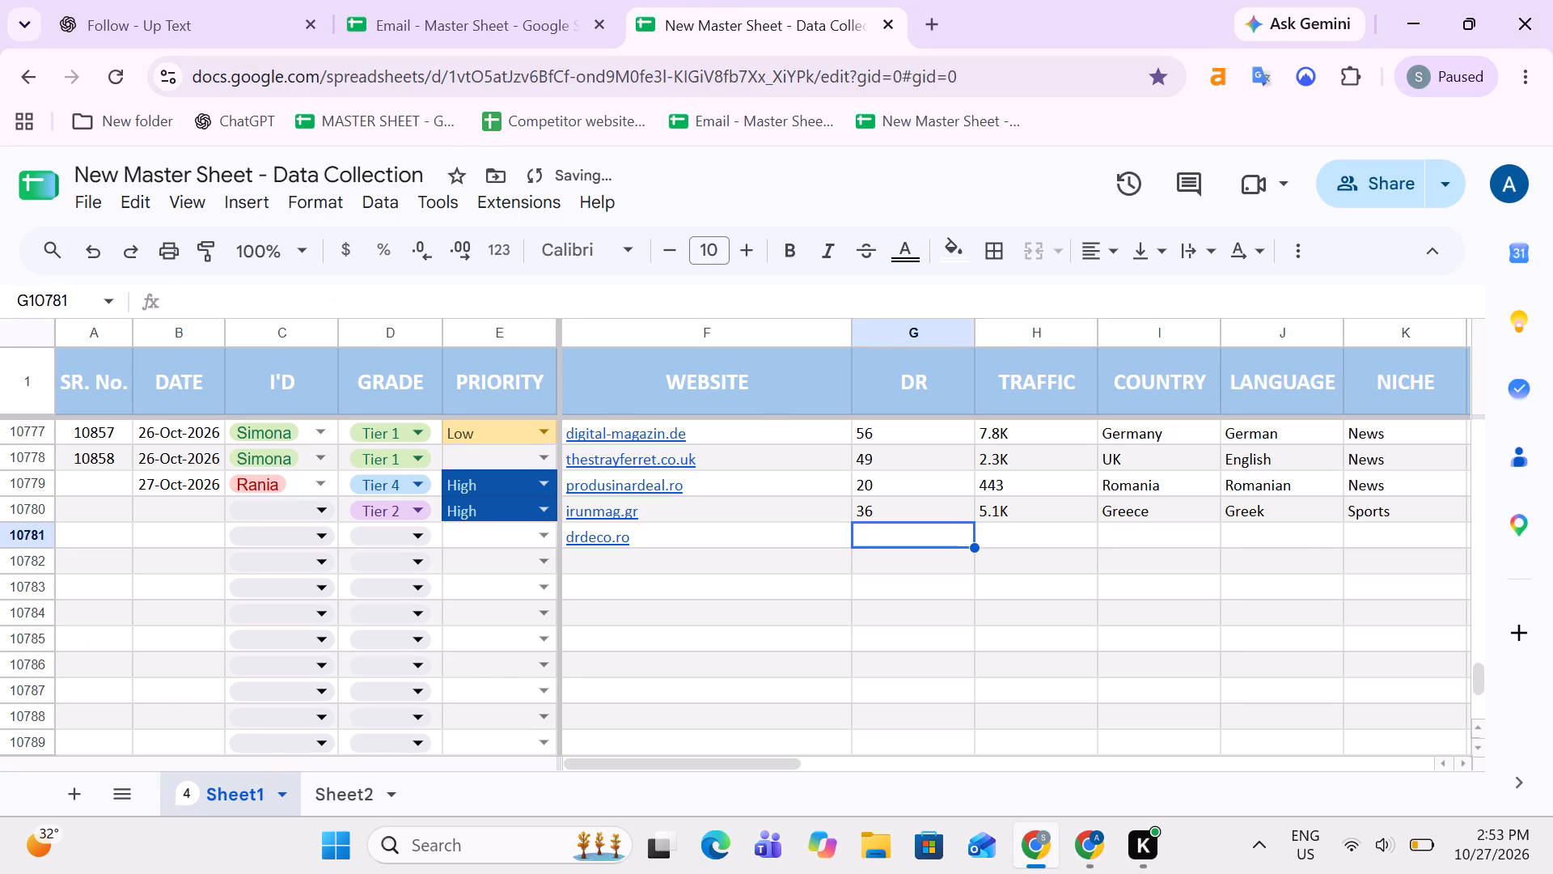
scroll(277, 163, down, 5)
scroll(685, 273, down, 6)
scroll(916, 240, down, 8)
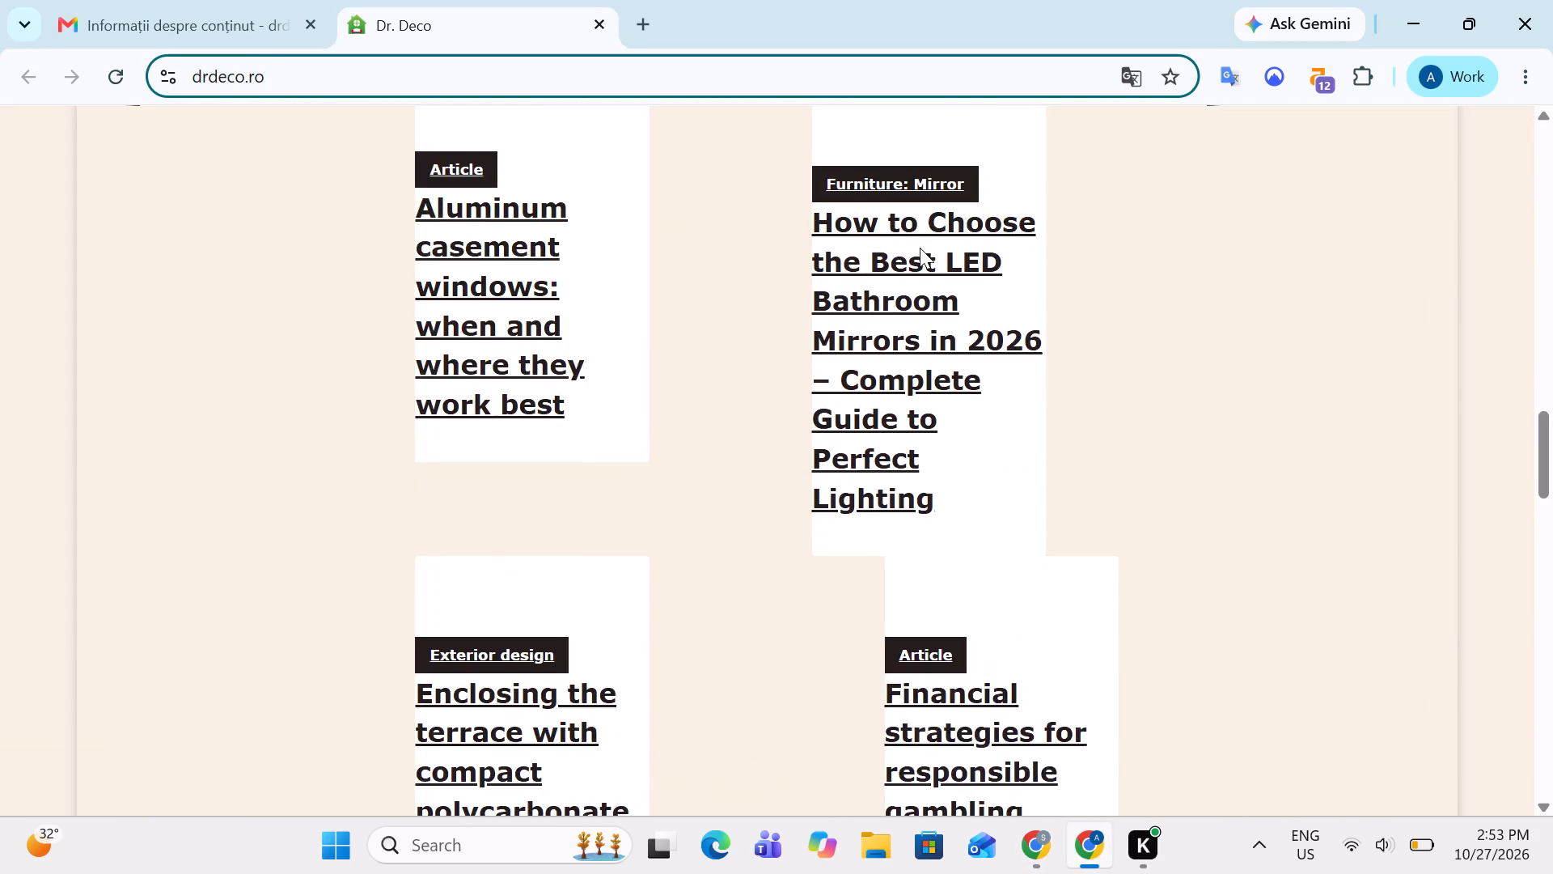
scroll(920, 248, down, 5)
scroll(195, 513, down, 7)
scroll(636, 499, up, 18)
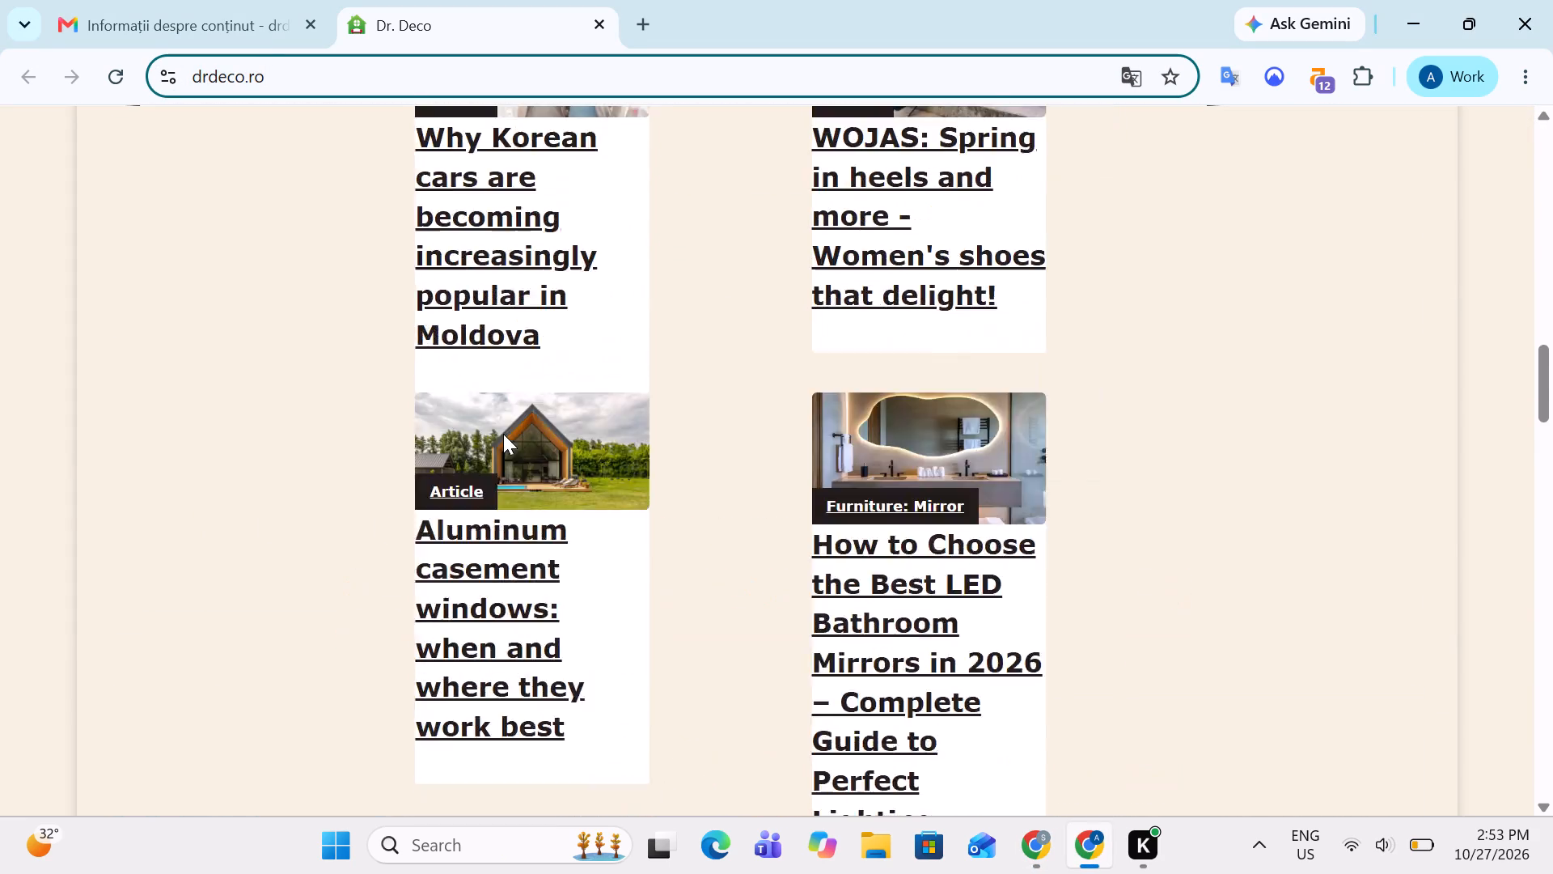
scroll(503, 434, up, 4)
scroll(754, 689, up, 6)
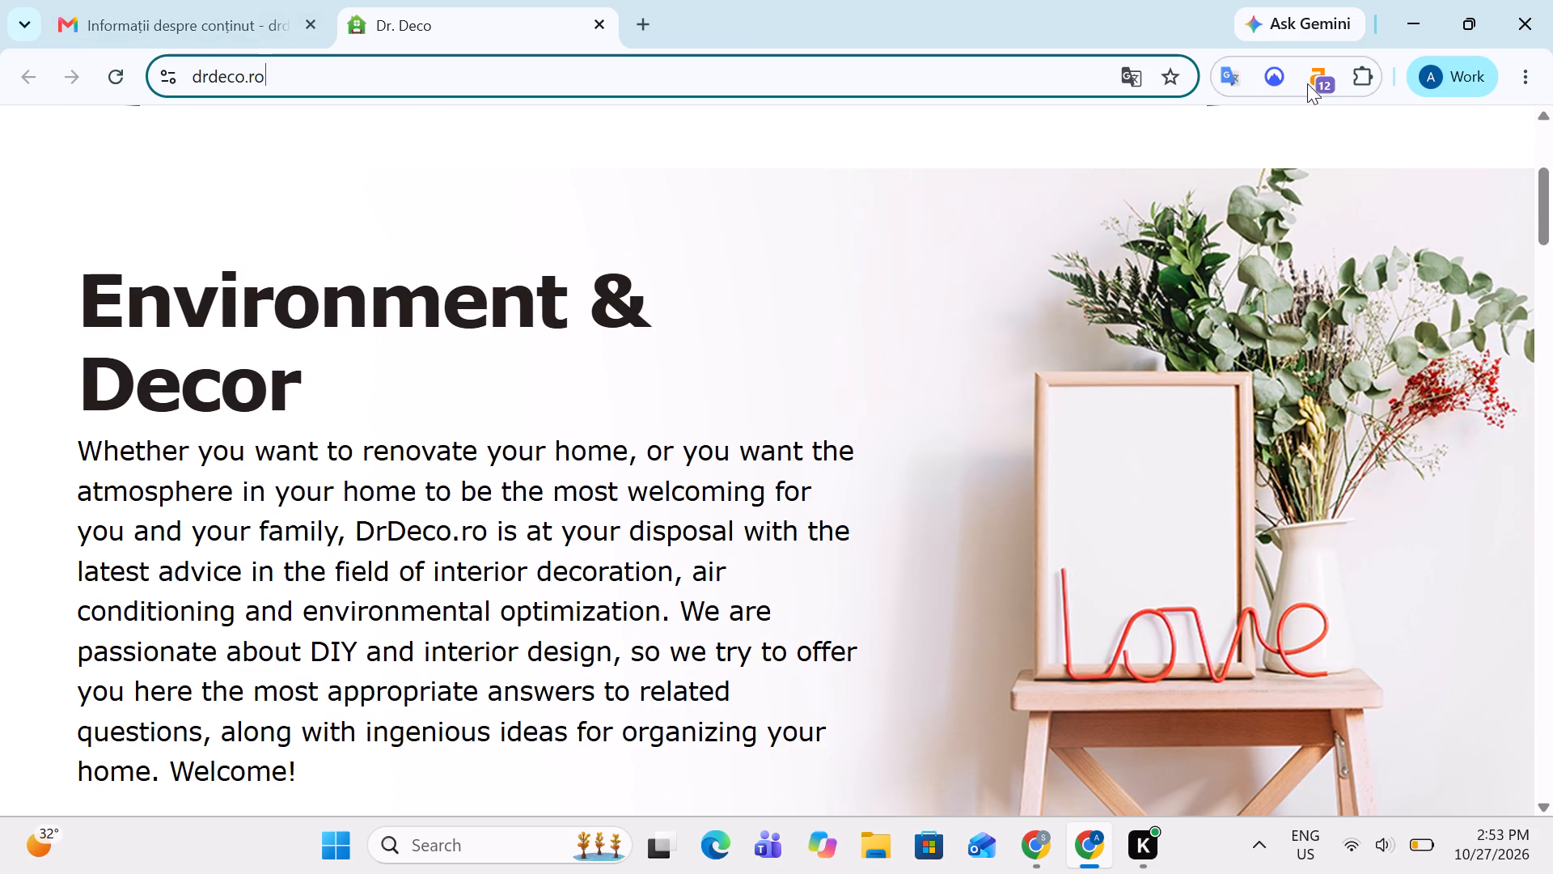
Look up drdeco.ro's Ahrefs metrics and enter DR 12 and traffic 655 in its master sheet row.
click(1327, 76)
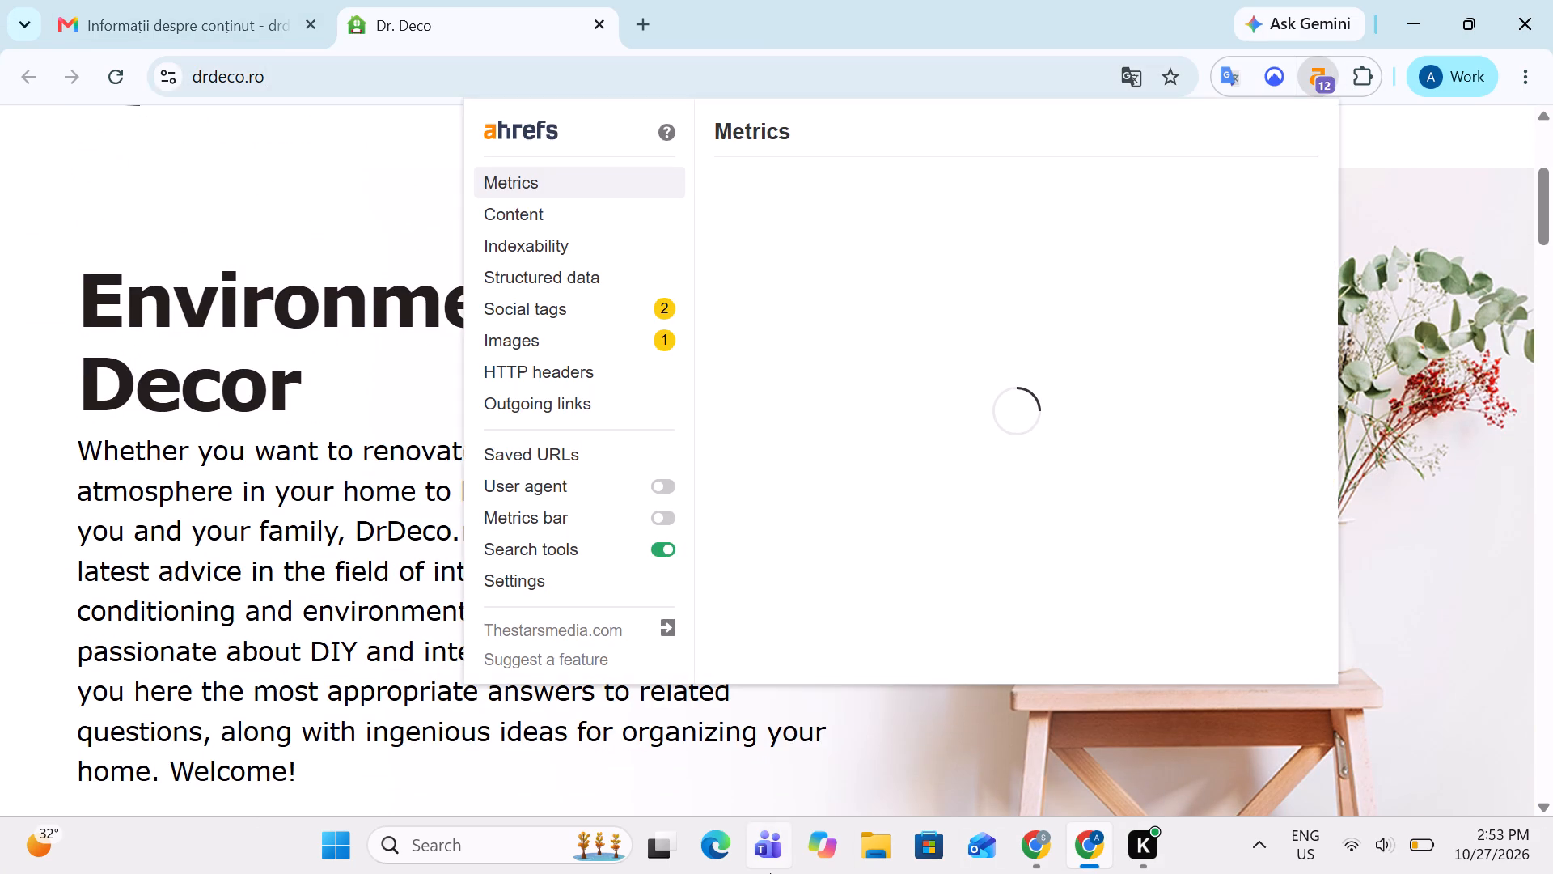
key(alt+Tab)
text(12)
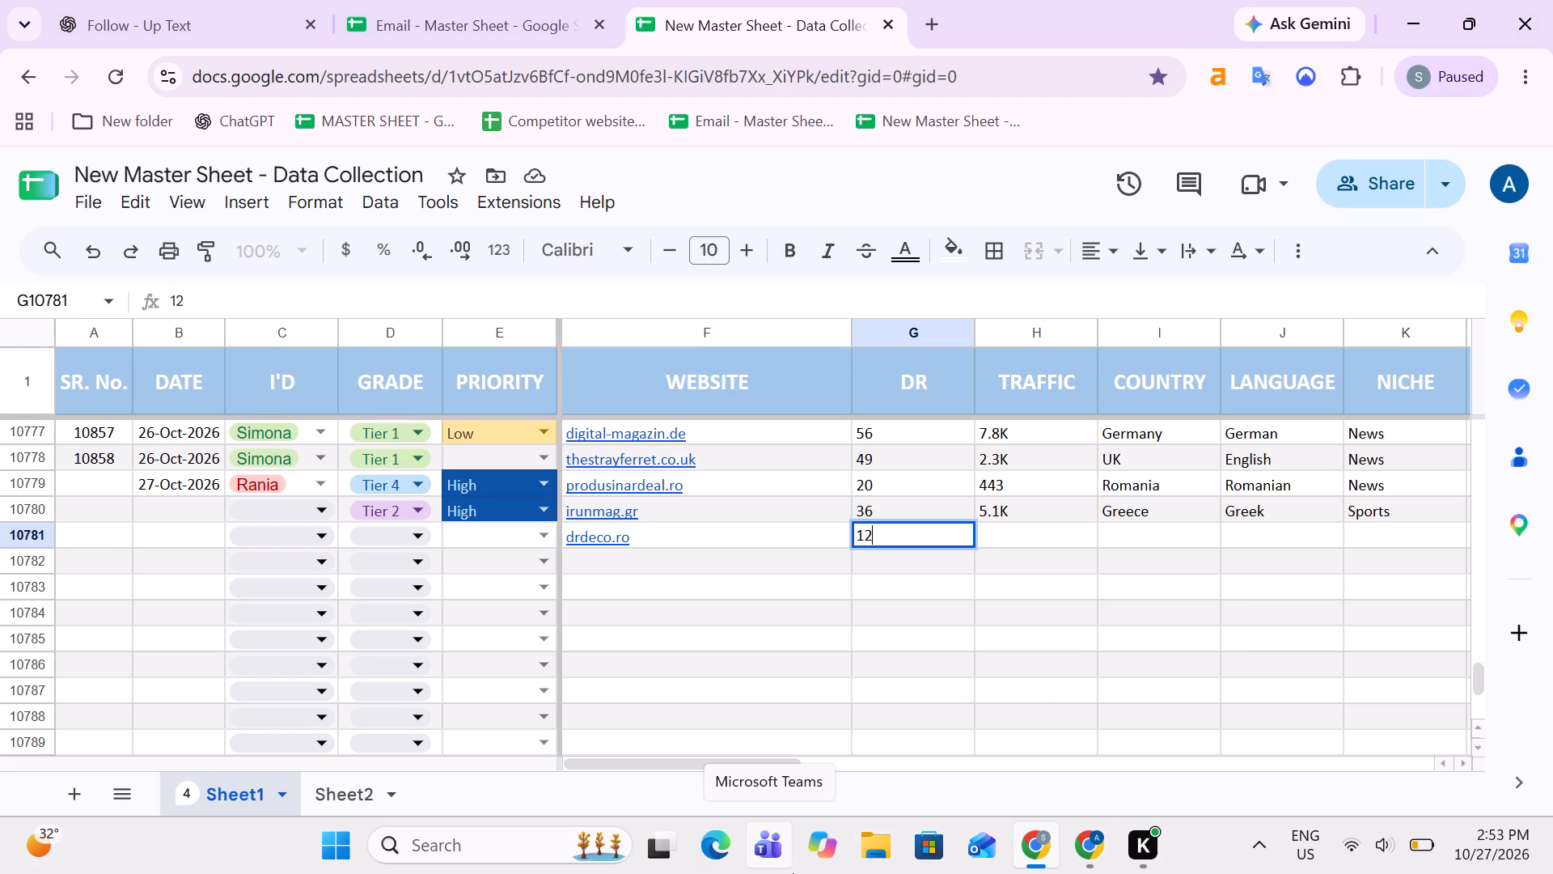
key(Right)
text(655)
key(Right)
Fill the drdeco.ro row with country Romania, language Romanian and niche Home & Garden, ending on its PRICE cell.
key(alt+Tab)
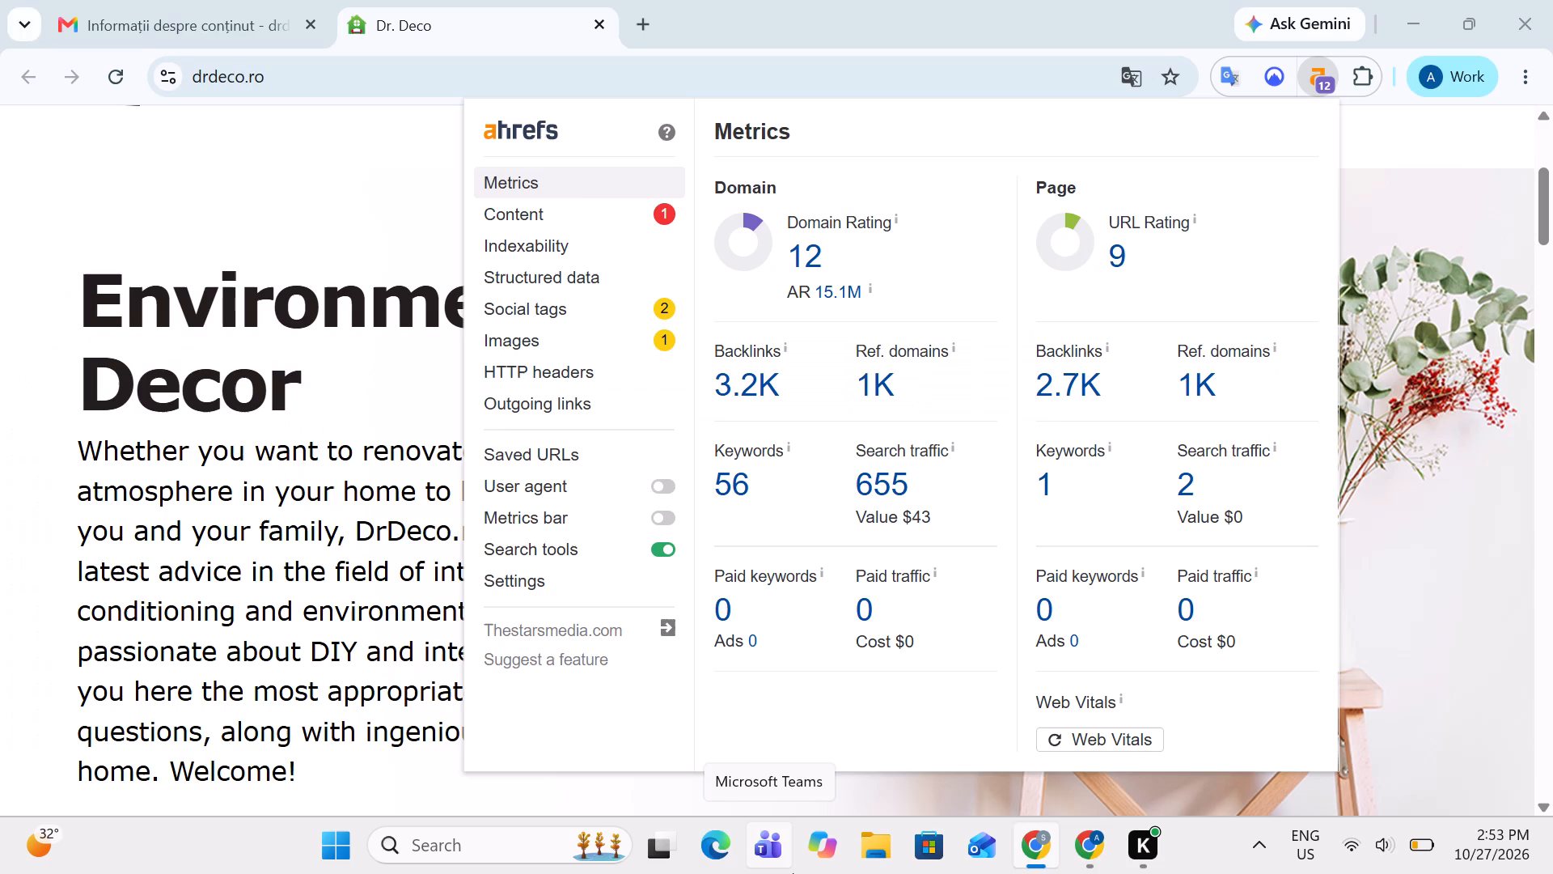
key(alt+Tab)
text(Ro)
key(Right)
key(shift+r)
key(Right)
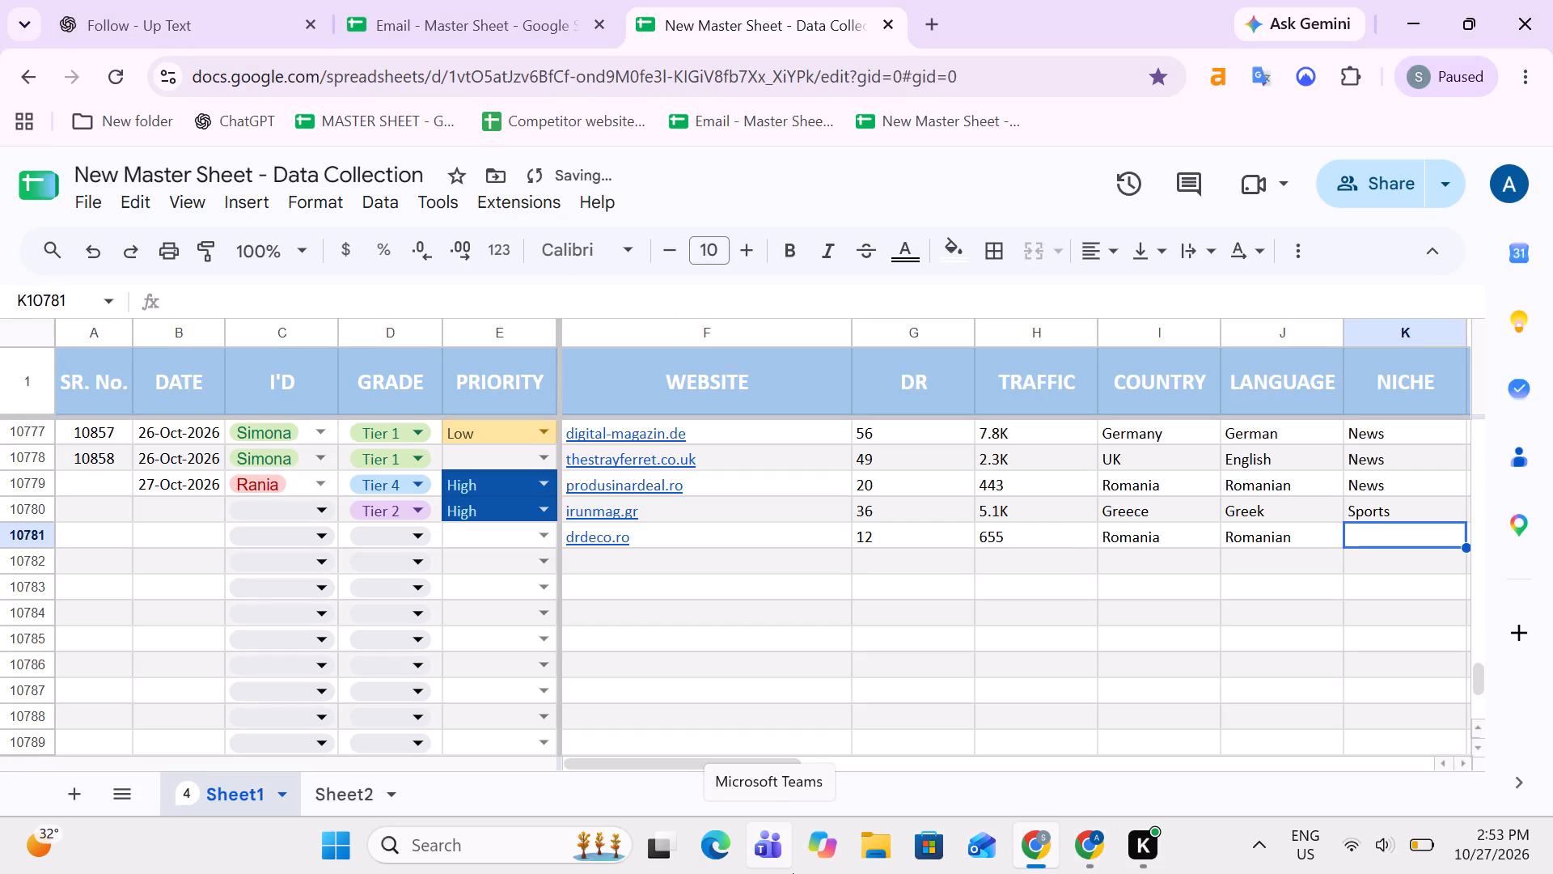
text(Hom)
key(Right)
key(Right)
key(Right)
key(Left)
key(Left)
Return to the drdeco.ro website, search it for Netbet, look over the results page, and close the site.
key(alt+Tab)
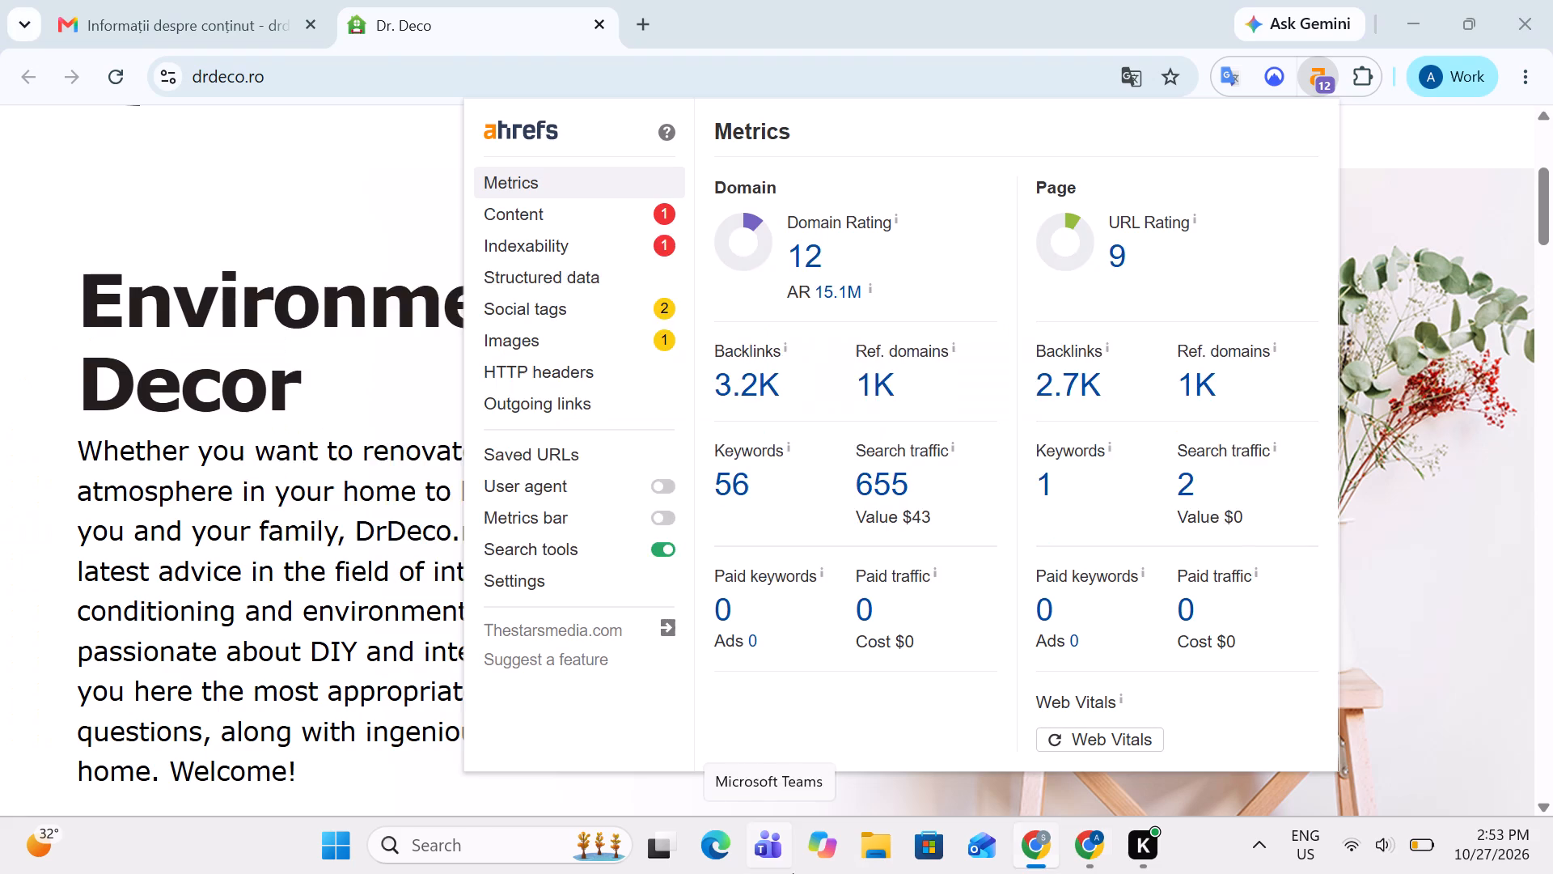
click(0, 490)
scroll(1348, 495, up, 17)
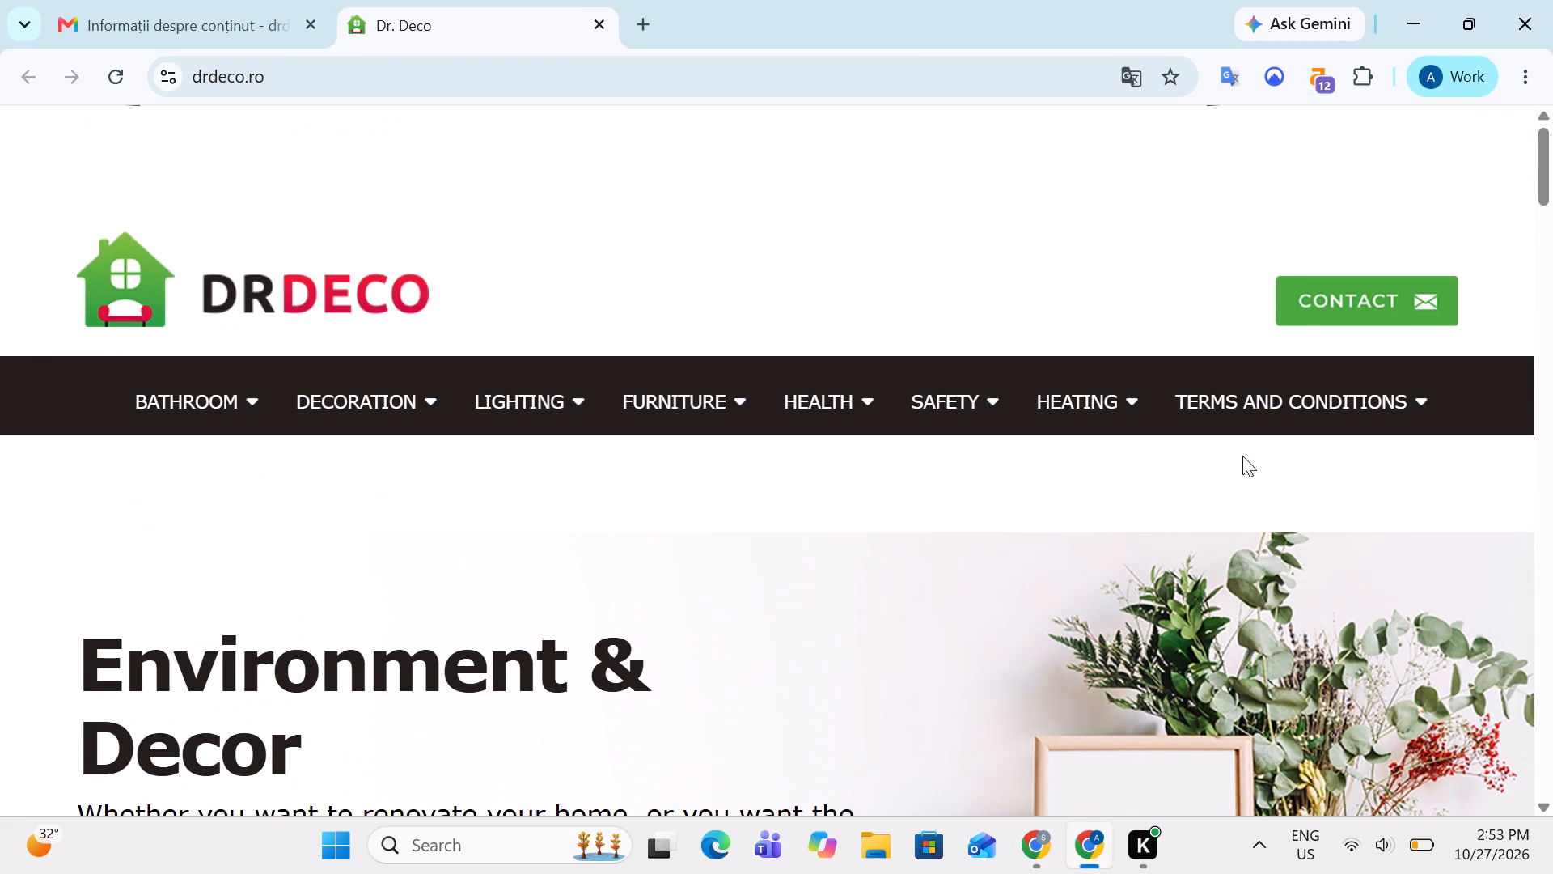
scroll(584, 409, down, 7)
scroll(1190, 605, down, 8)
scroll(1079, 571, up, 3)
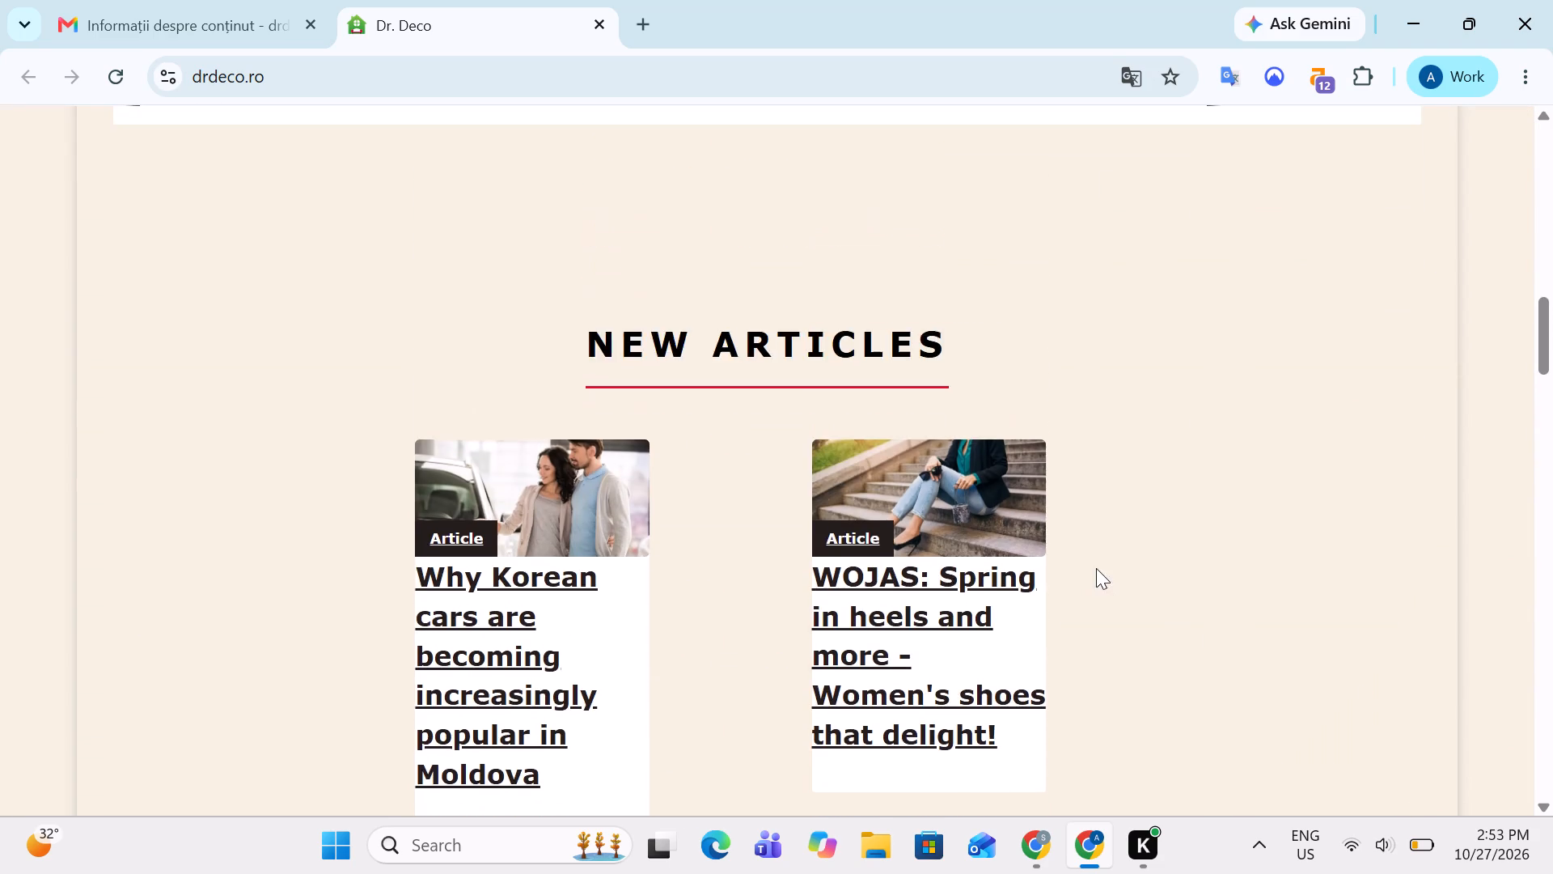
scroll(1096, 568, up, 4)
scroll(686, 610, down, 17)
scroll(858, 596, up, 11)
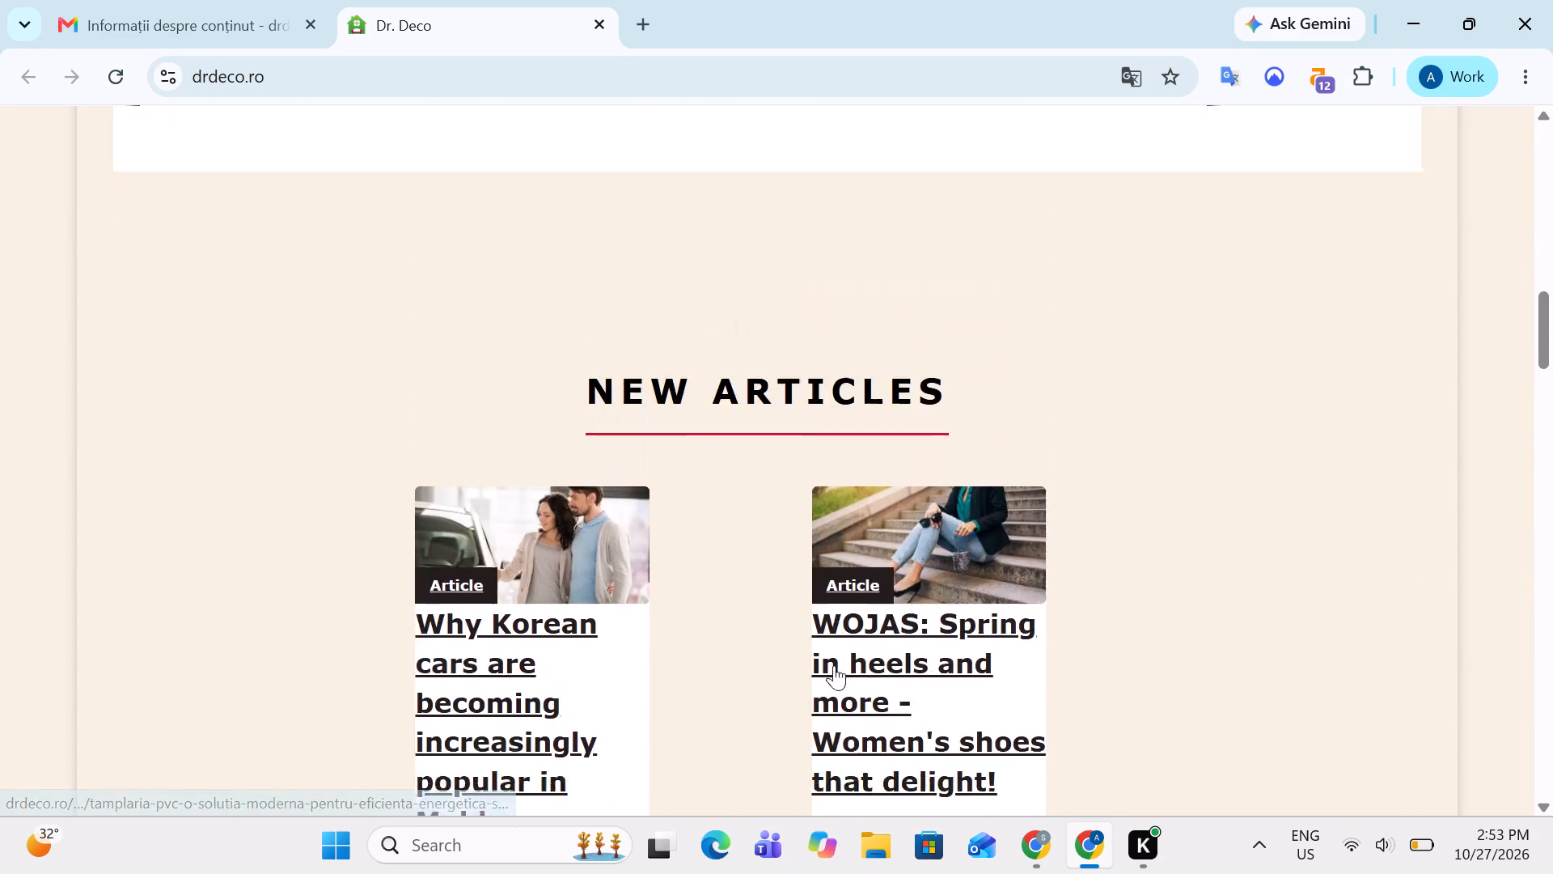
scroll(834, 665, up, 7)
click(337, 361)
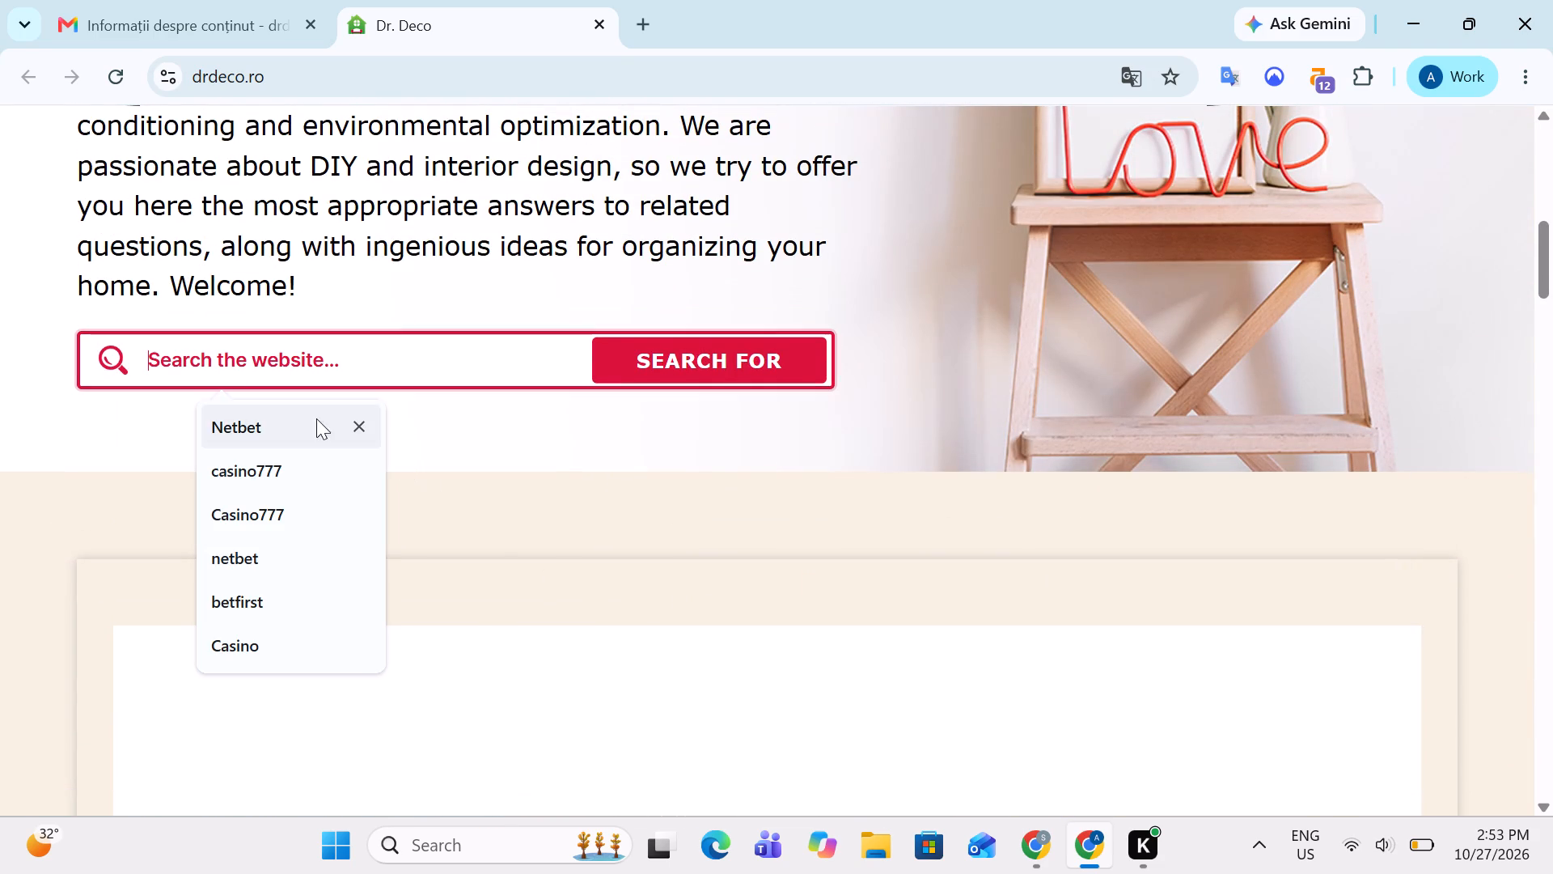
click(267, 422)
key(Return)
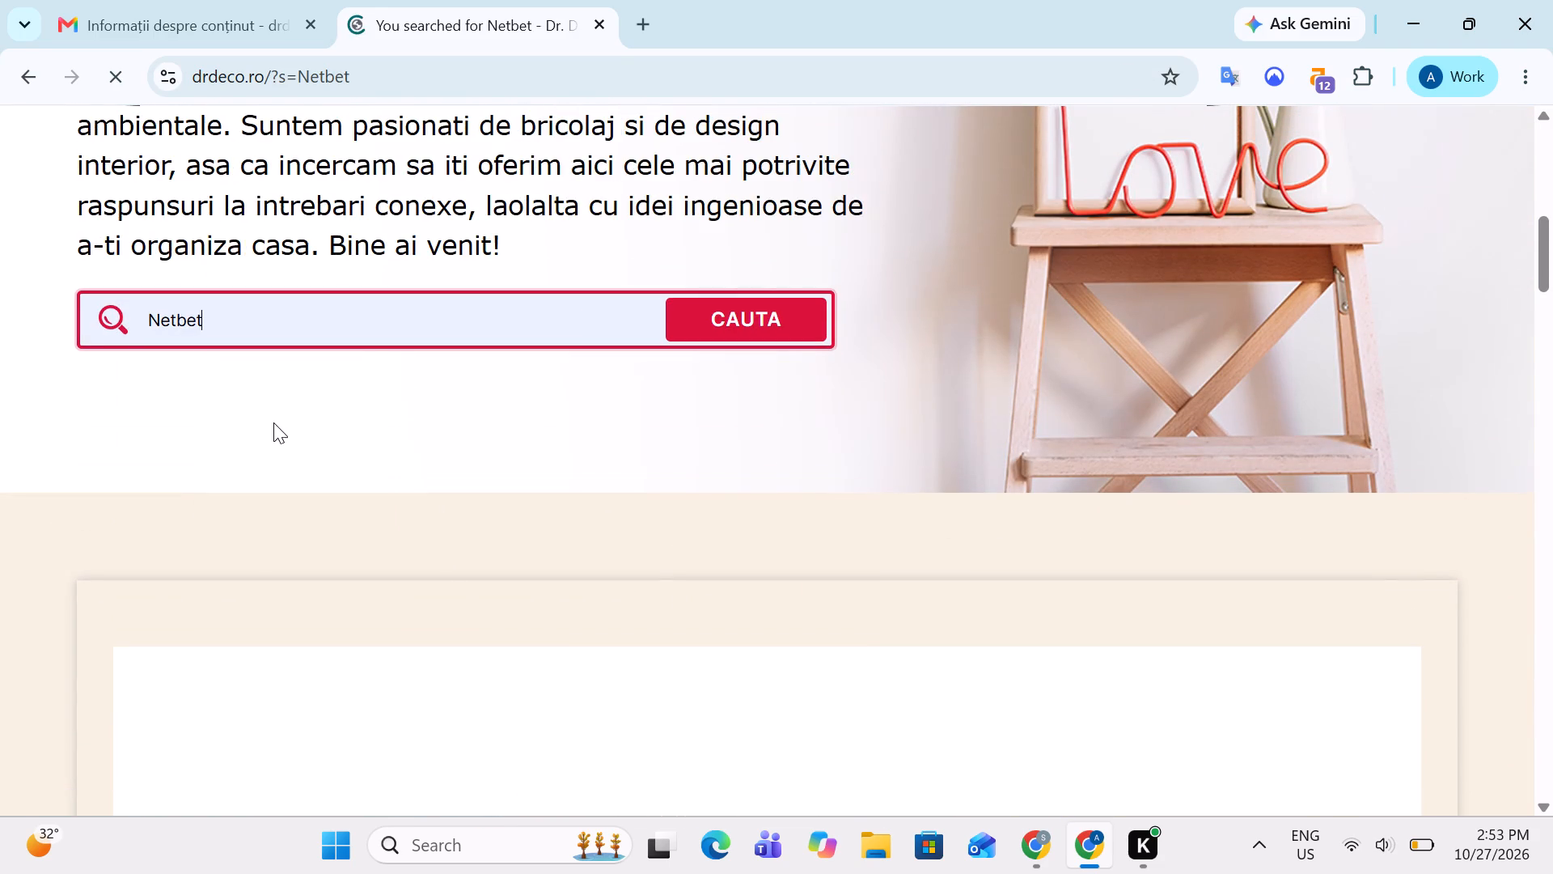
scroll(343, 452, down, 3)
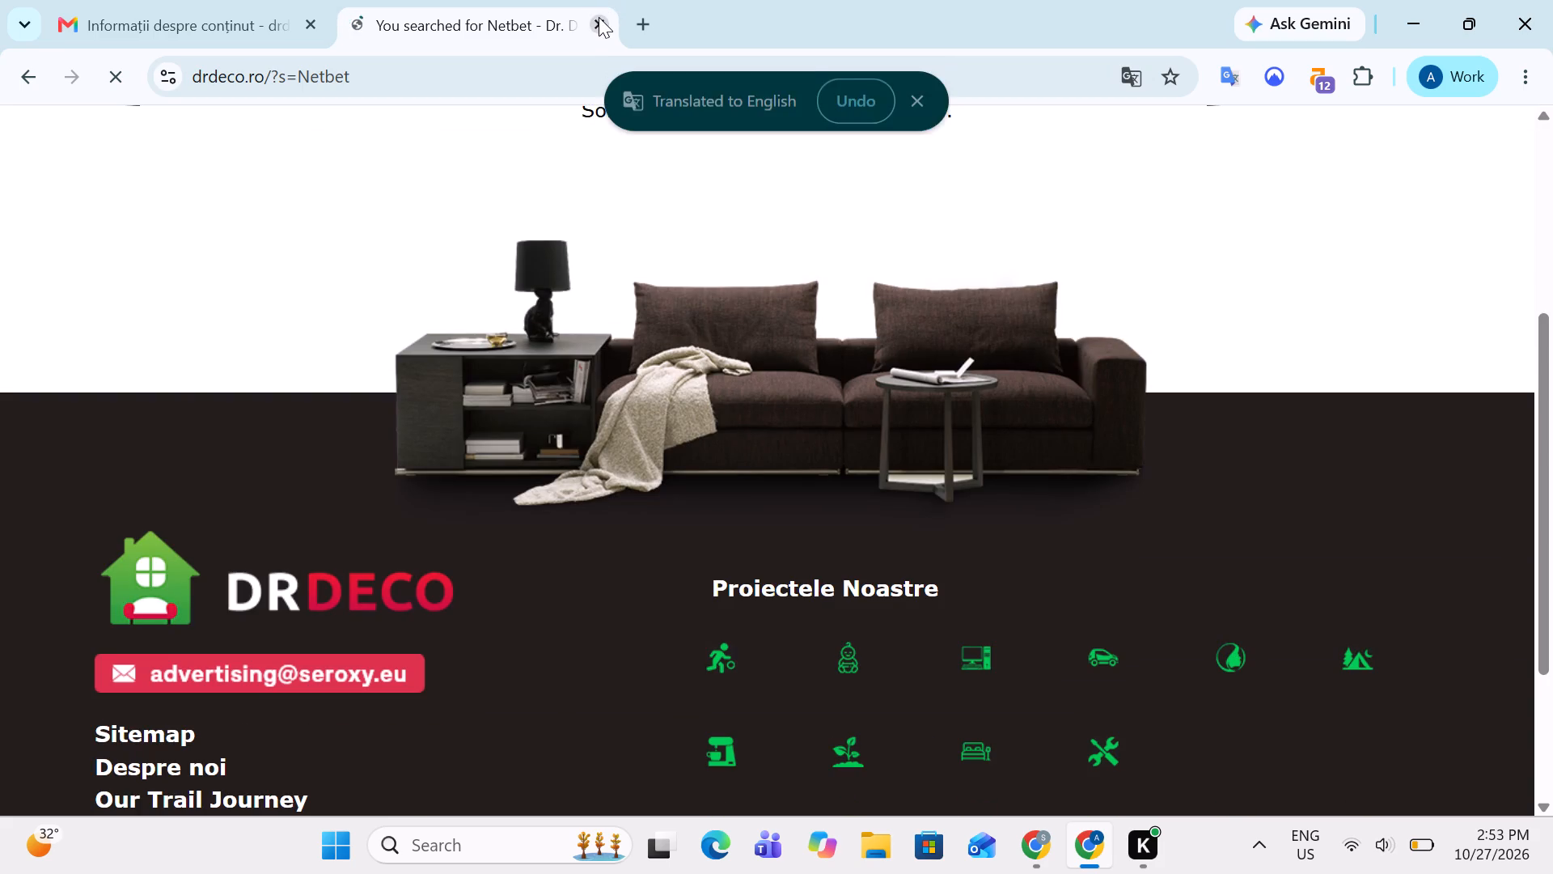
click(599, 19)
Check the price table in the email and enter price 50 and casino price 100 in the drdeco.ro row.
scroll(743, 468, up, 1)
scroll(828, 554, up, 2)
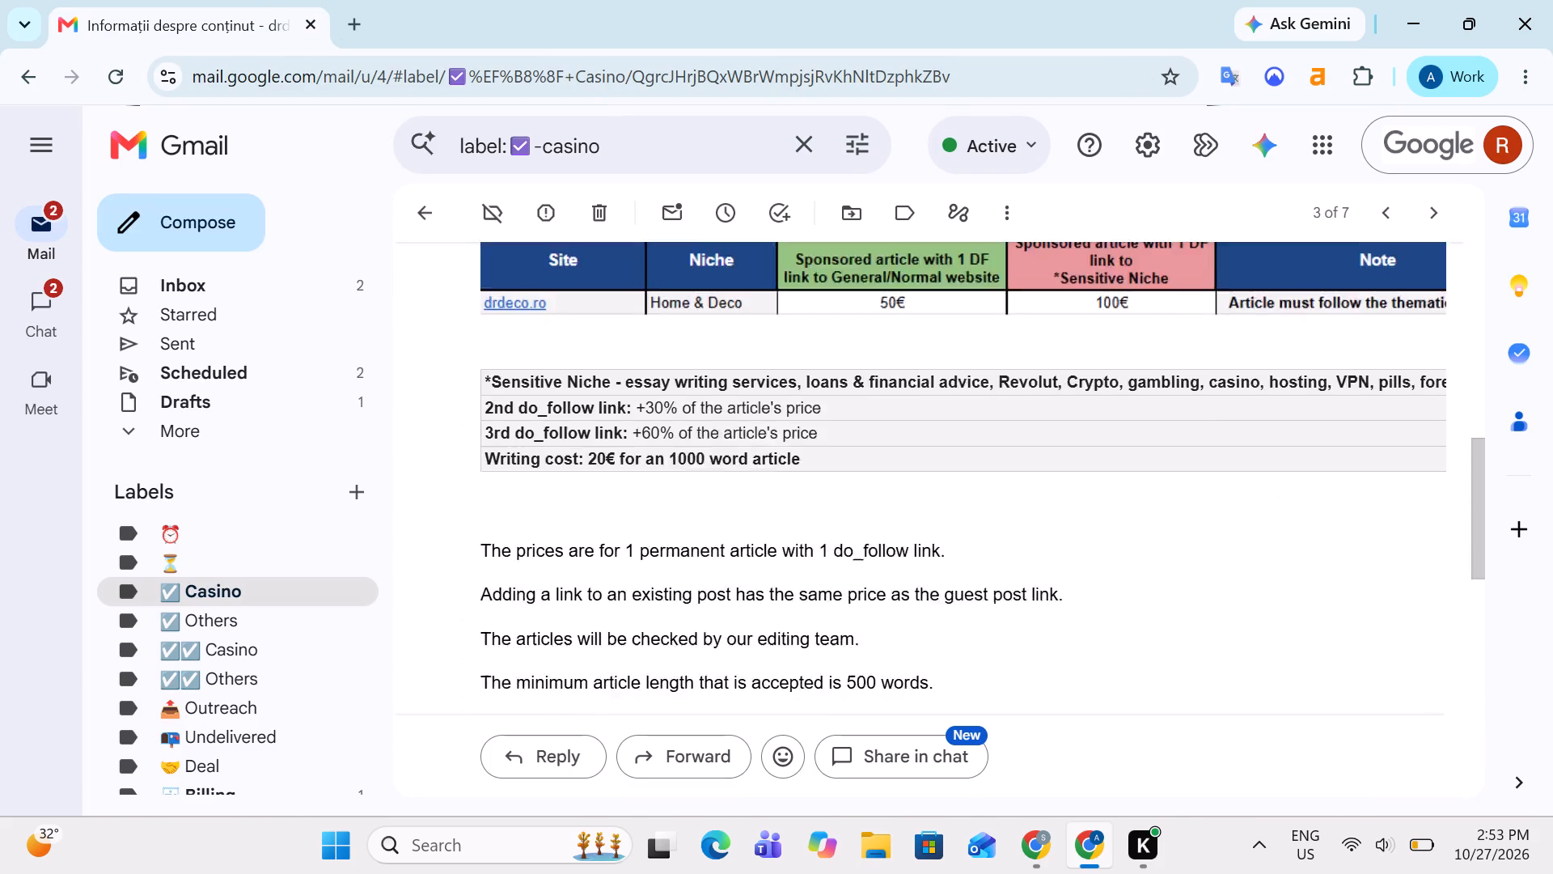
scroll(832, 554, up, 2)
key(alt+Tab)
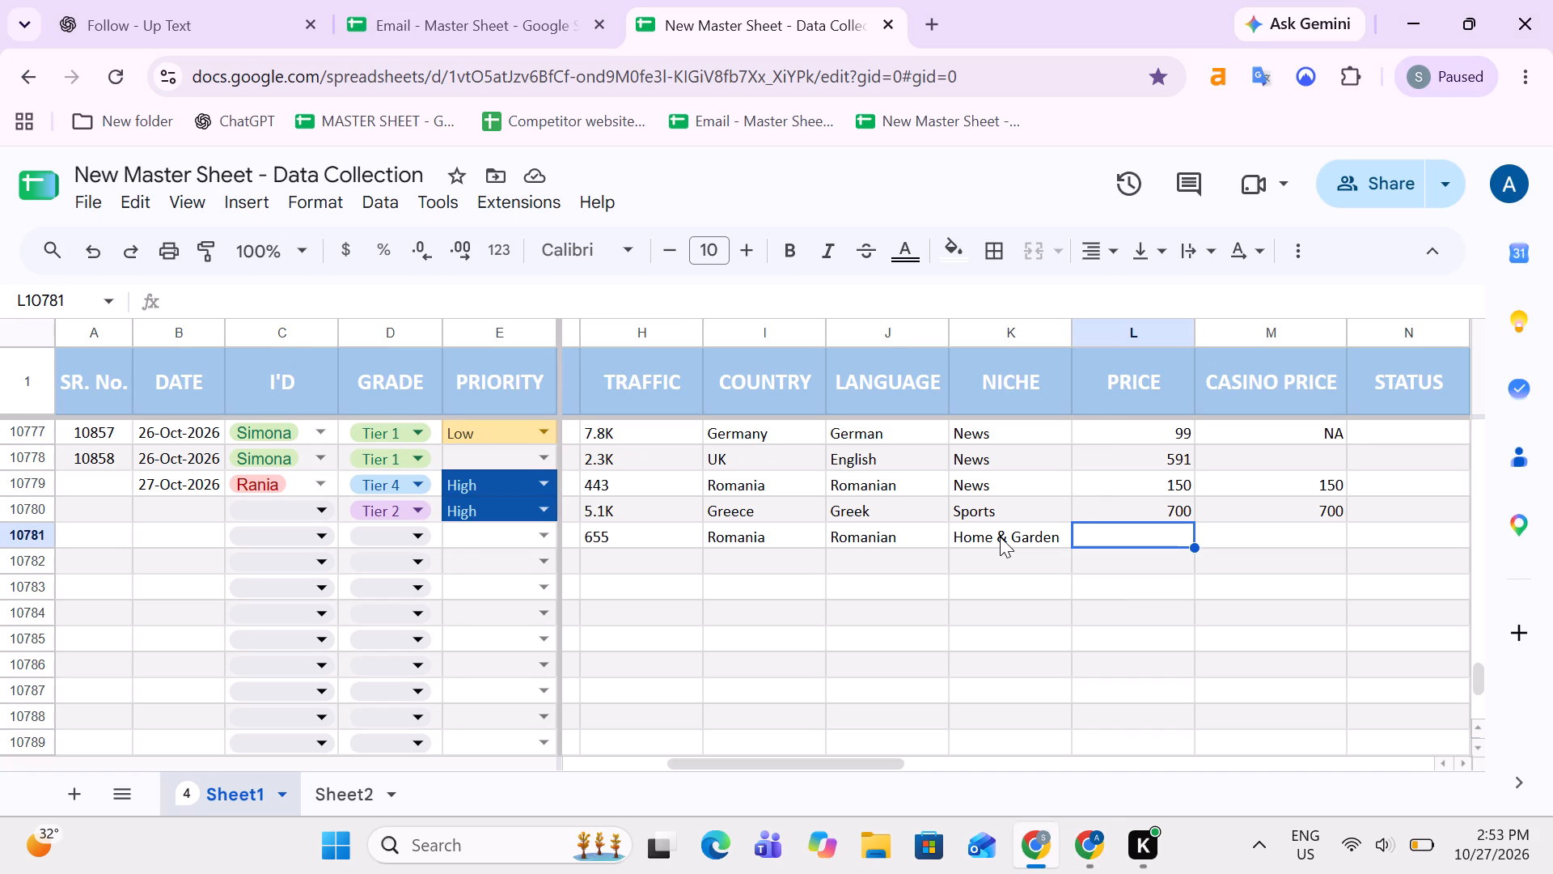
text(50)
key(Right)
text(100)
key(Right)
Set the drdeco.ro row's website type to Unique and move on to its CONTACT DETAILS cell.
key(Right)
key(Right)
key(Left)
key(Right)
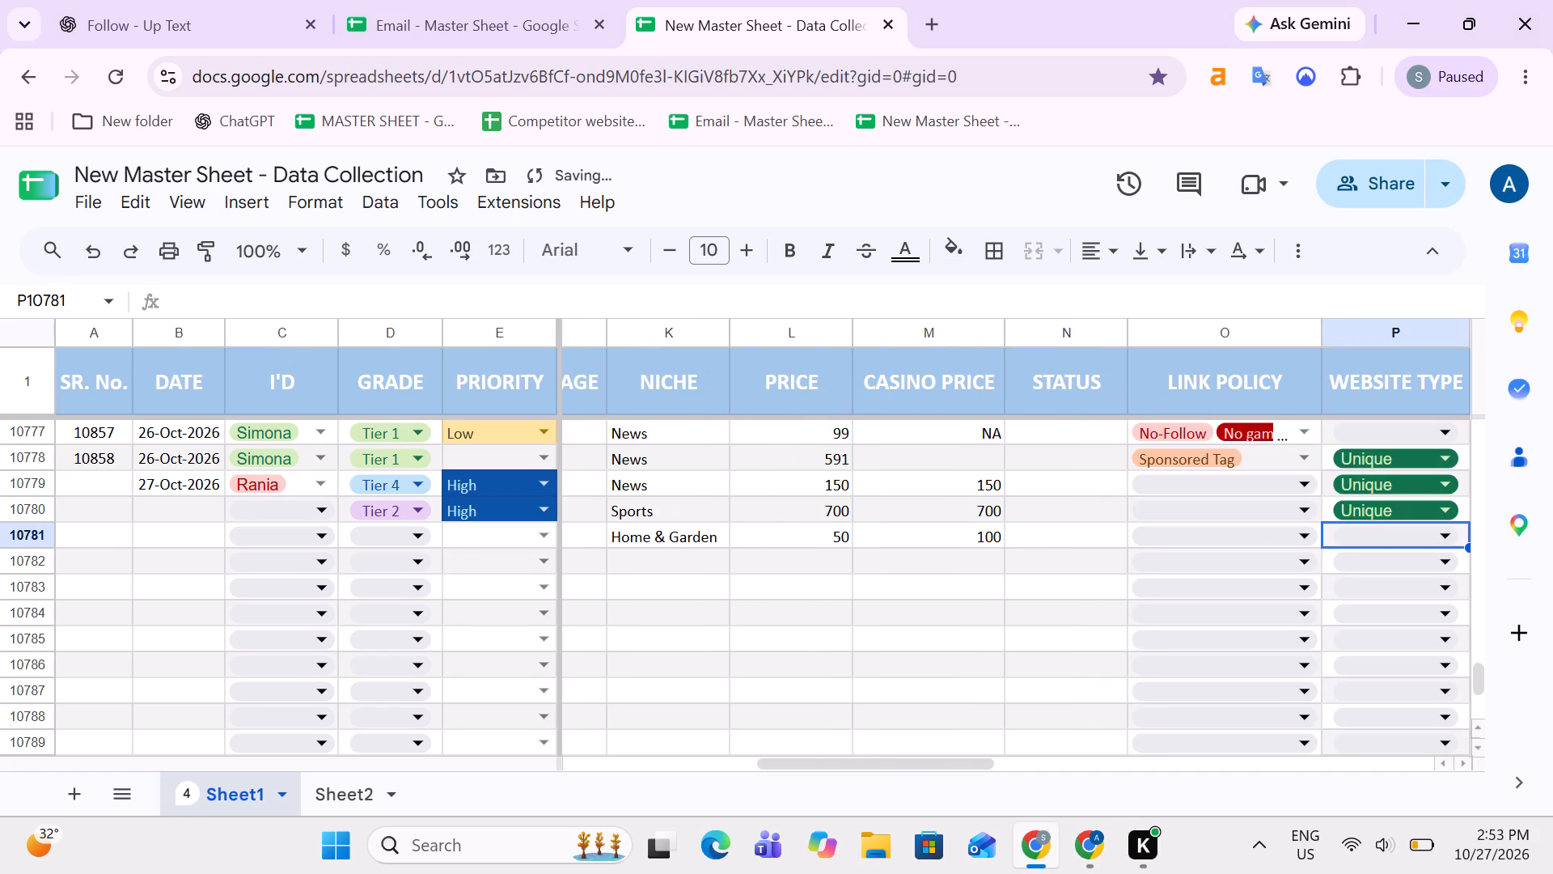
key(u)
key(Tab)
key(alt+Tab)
scroll(765, 511, up, 1)
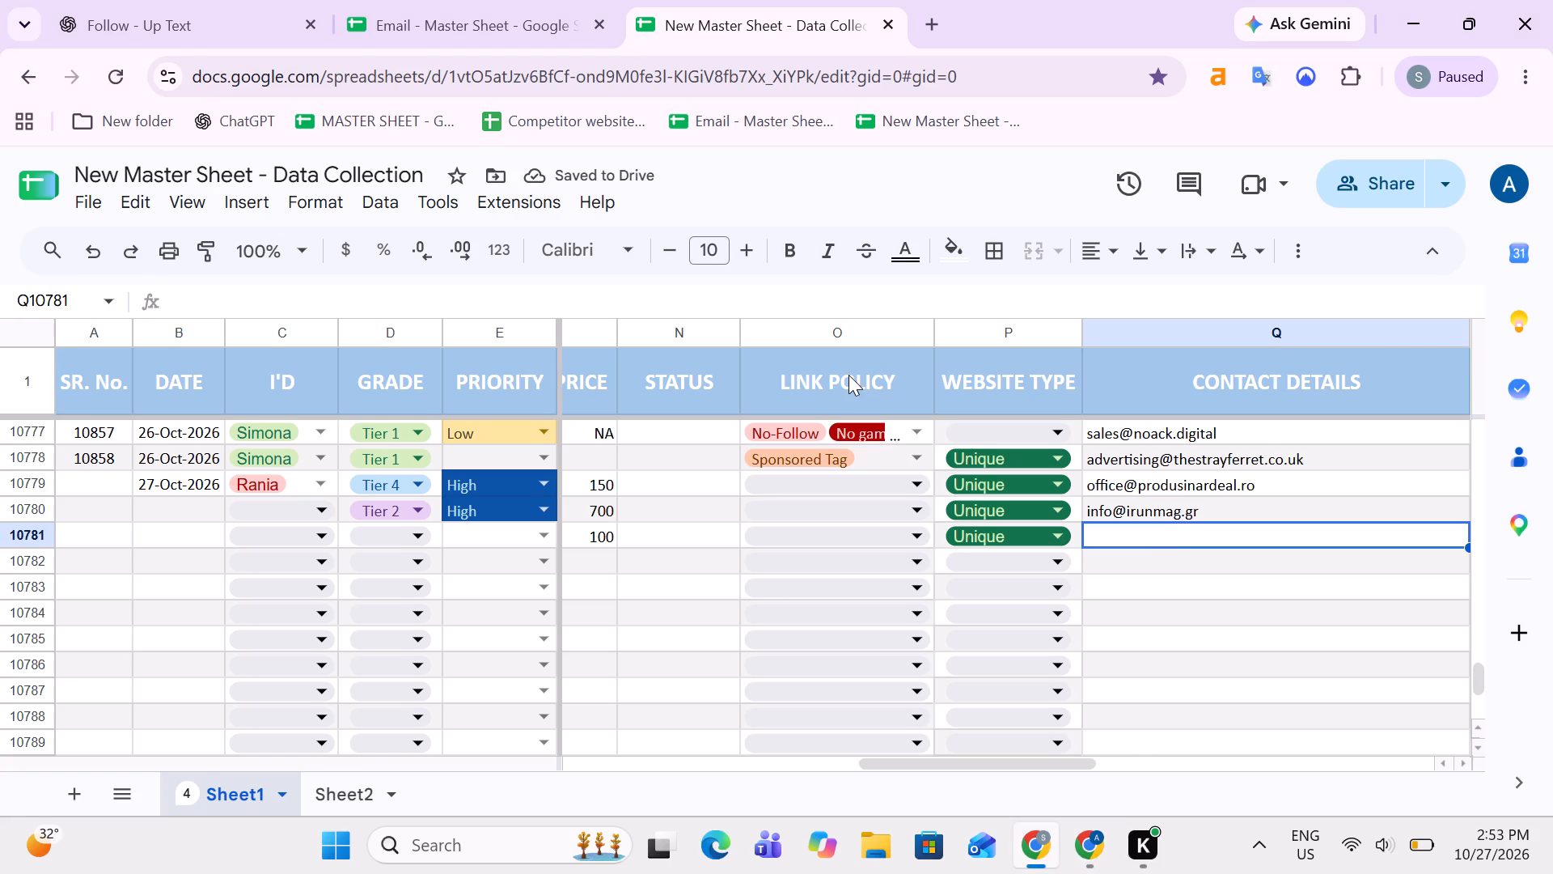
key(ctrl+v)
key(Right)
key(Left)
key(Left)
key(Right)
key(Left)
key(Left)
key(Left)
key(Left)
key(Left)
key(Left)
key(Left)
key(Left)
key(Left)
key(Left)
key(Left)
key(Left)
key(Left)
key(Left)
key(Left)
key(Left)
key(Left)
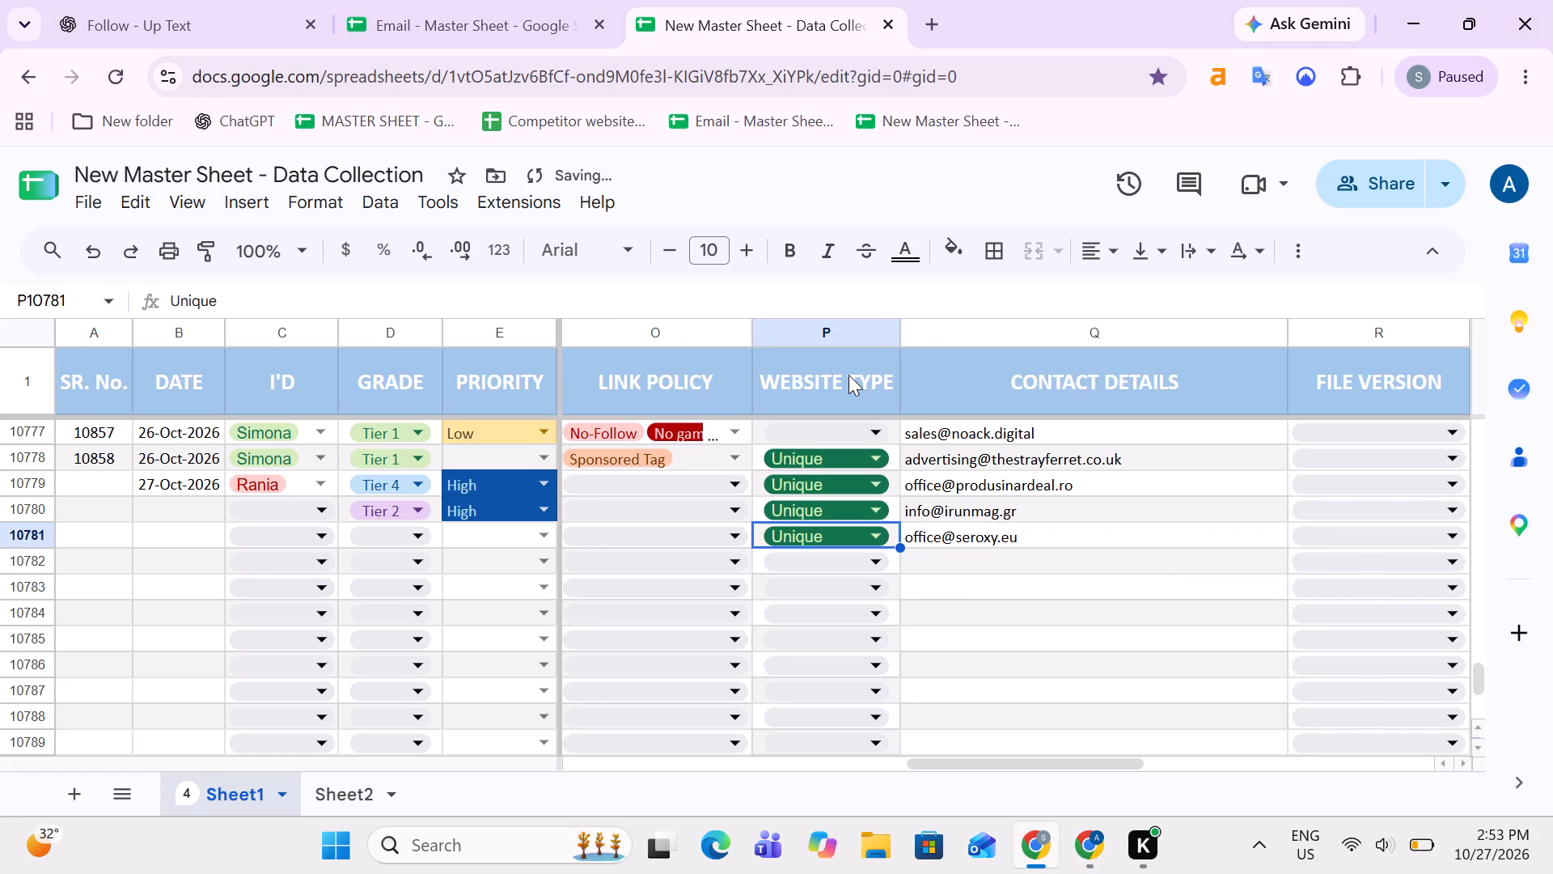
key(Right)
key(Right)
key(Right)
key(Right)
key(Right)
key(alt+Tab)
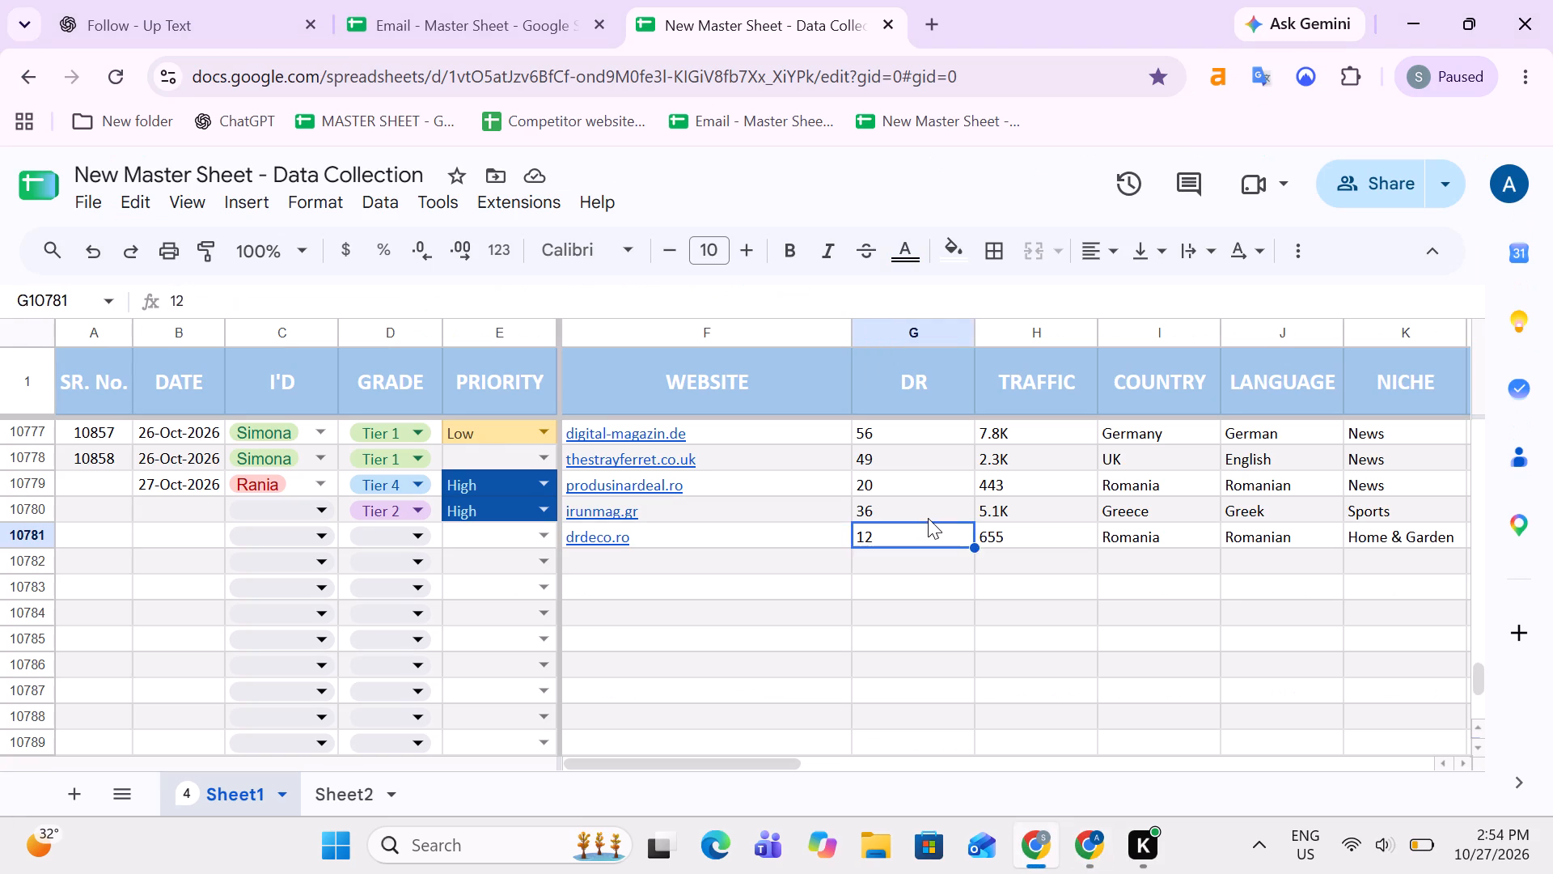
key(Right)
key(Right)
key(Right)
key(Right)
key(Right)
key(Right)
key(Right)
key(Right)
key(Right)
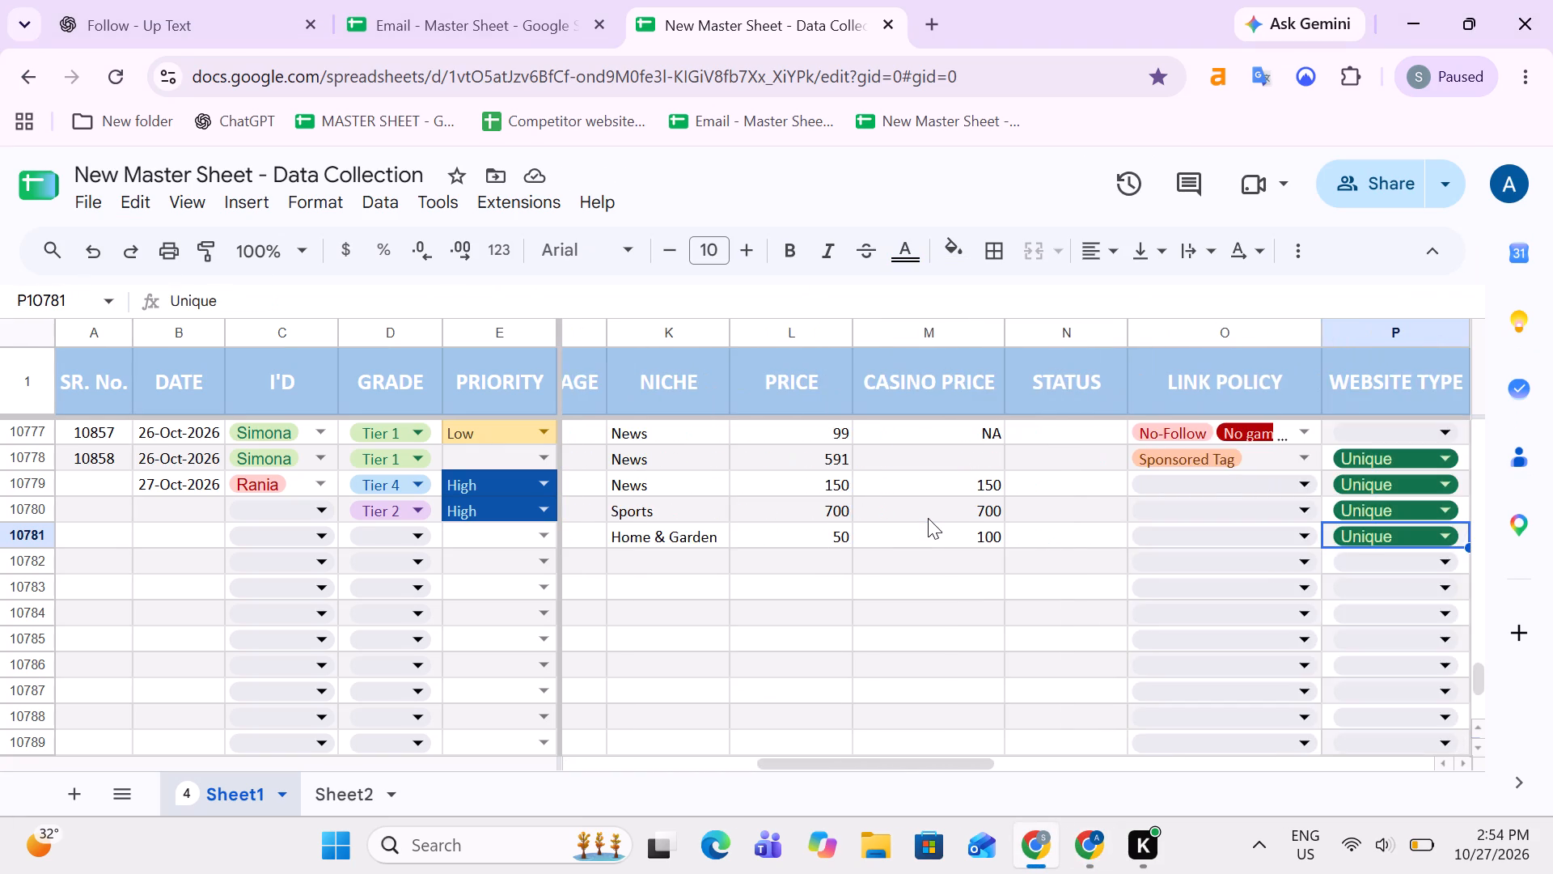
key(Right)
key(Right)
Set the drdeco.ro row's PRIORITY to High.
key(Left)
key(Left)
key(Left)
key(Left)
key(Left)
key(Left)
key(Left)
key(Left)
key(Left)
key(Left)
key(Left)
key(Left)
key(Left)
key(Left)
key(Left)
key(Left)
key(Left)
key(Left)
key(Left)
key(Left)
key(Right)
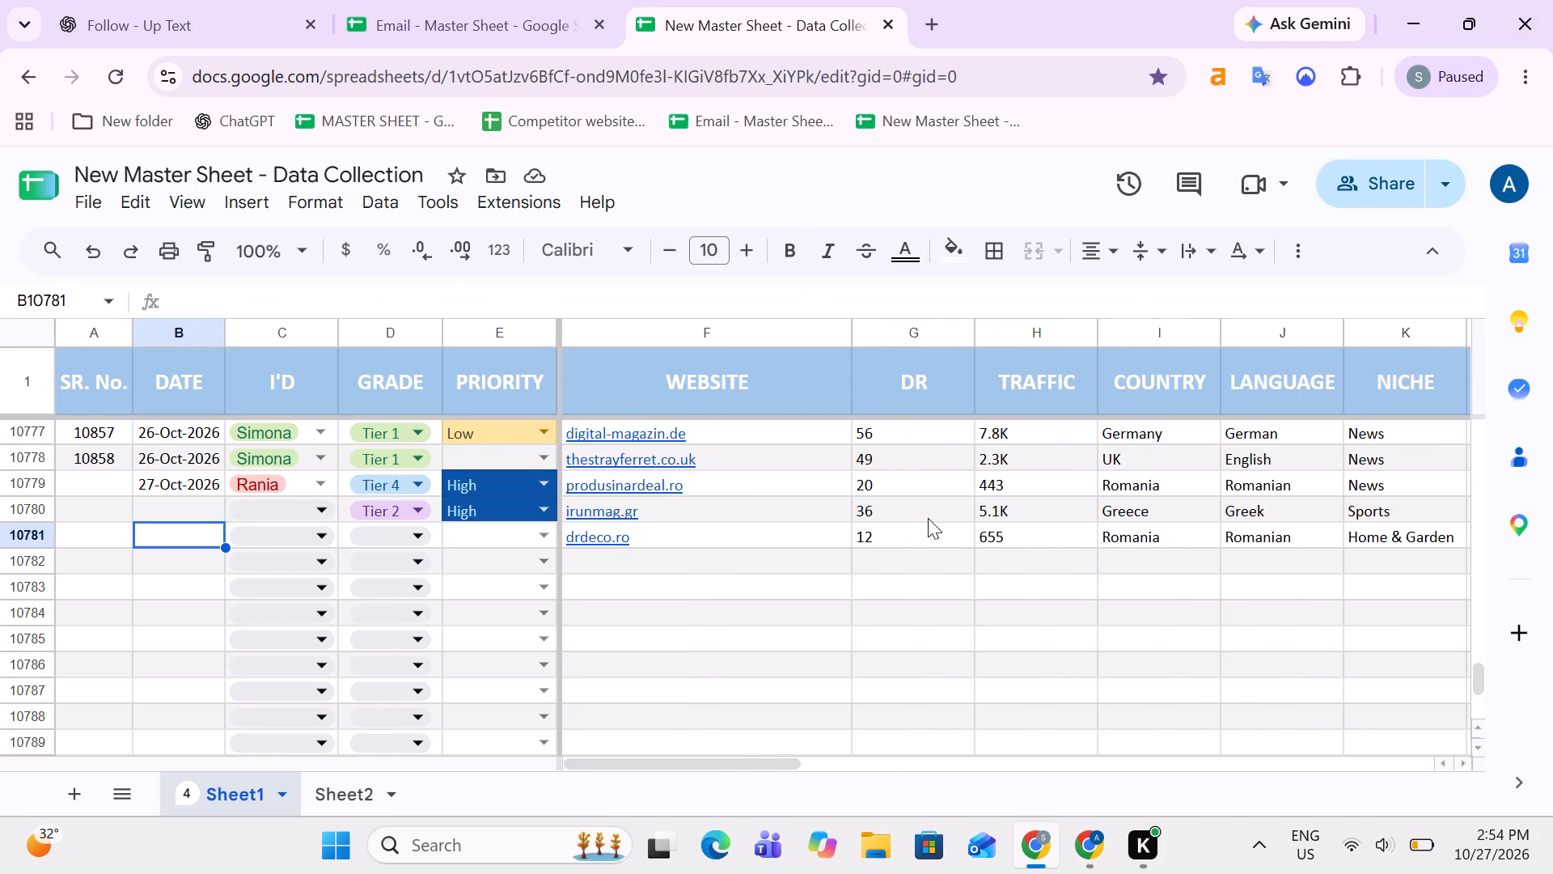
key(Right)
key(Right)
key(Right)
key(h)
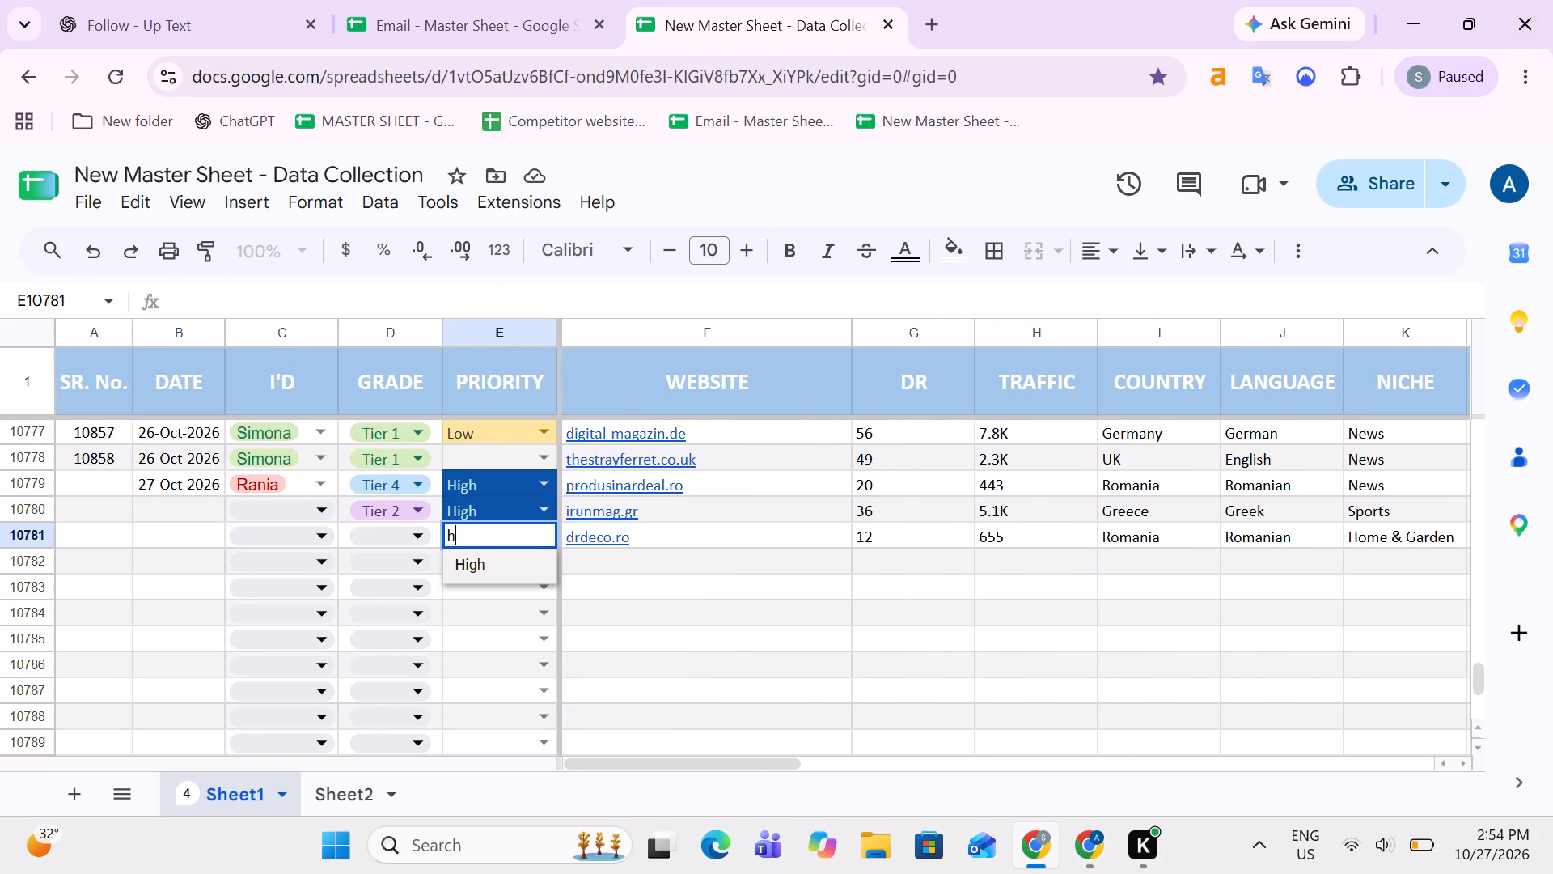
key(Down)
key(Return)
Set the drdeco.ro row's GRADE to Tier 4.
key(Up)
key(Left)
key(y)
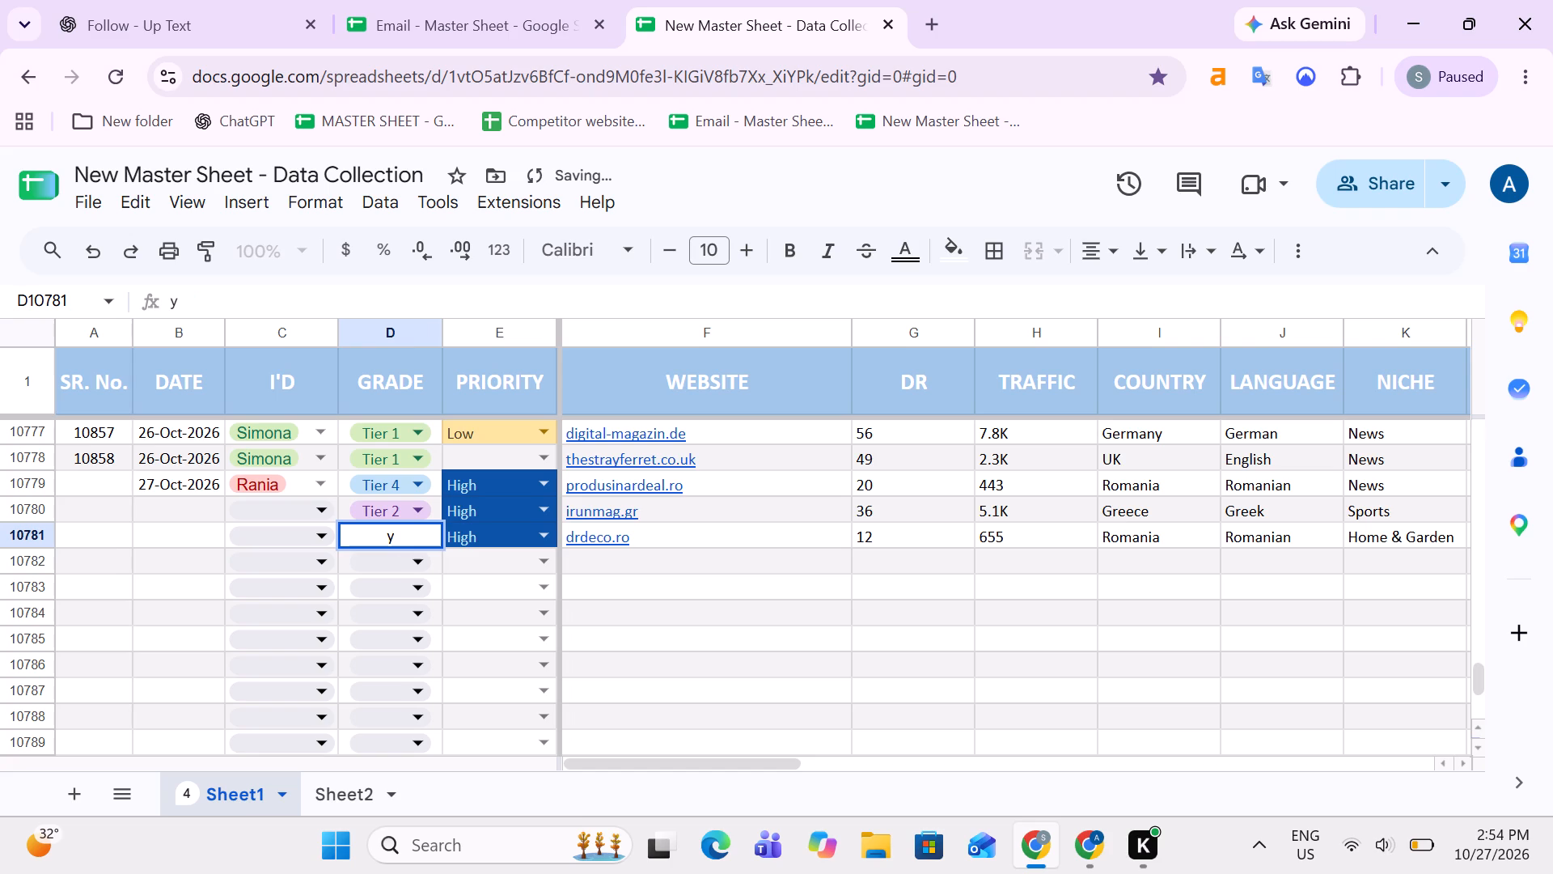
key(BackSpace)
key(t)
key(Up)
key(Return)
key(Up)
key(Right)
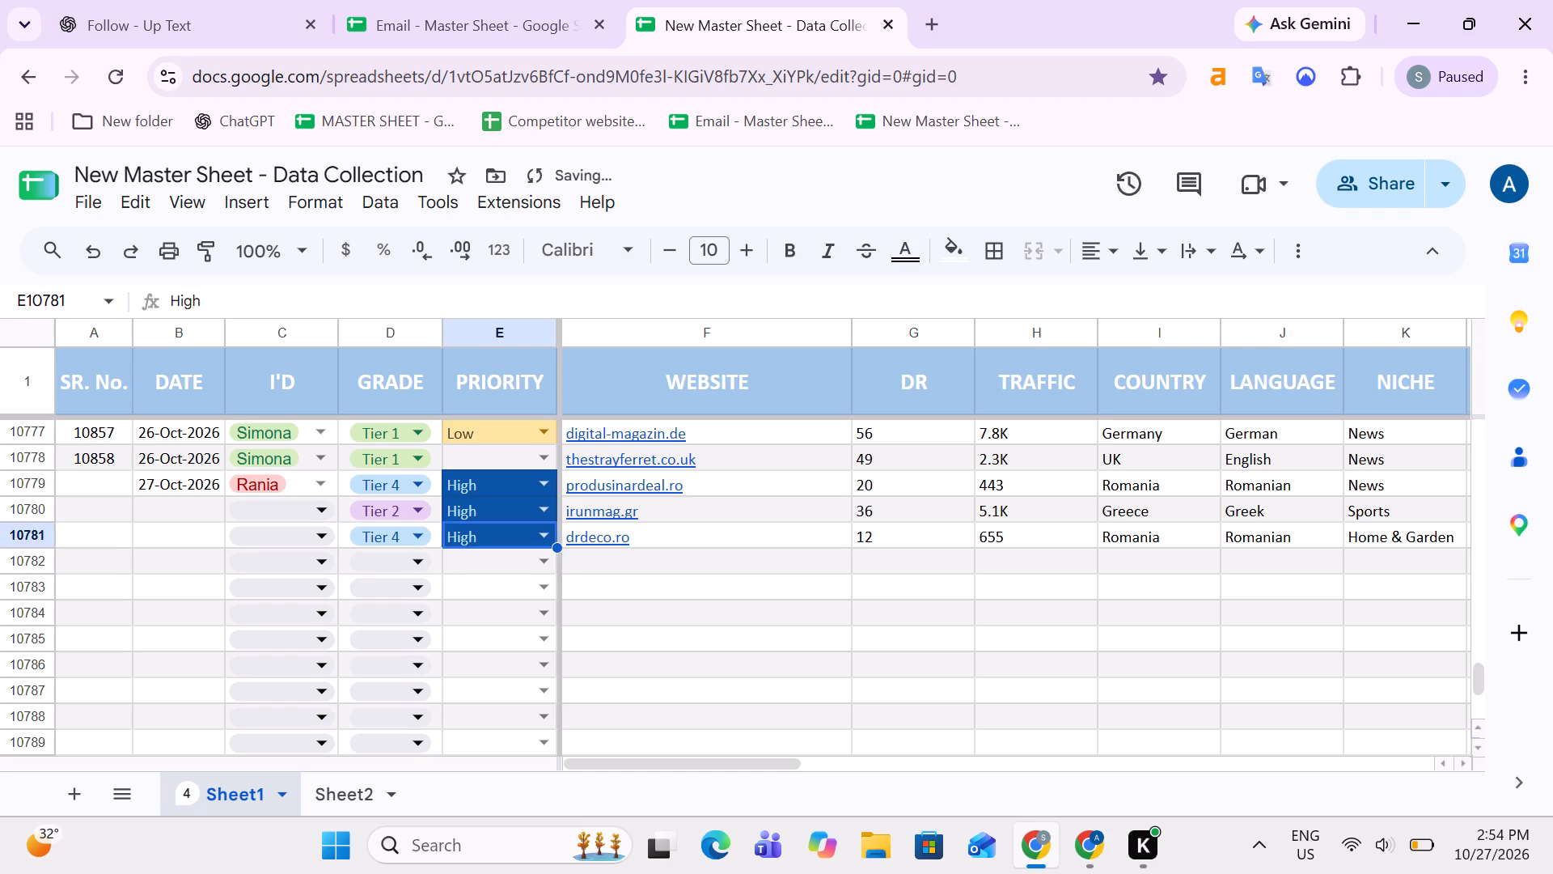
key(Right)
key(Right)
key(Left)
key(alt+Tab)
scroll(1161, 574, down, 14)
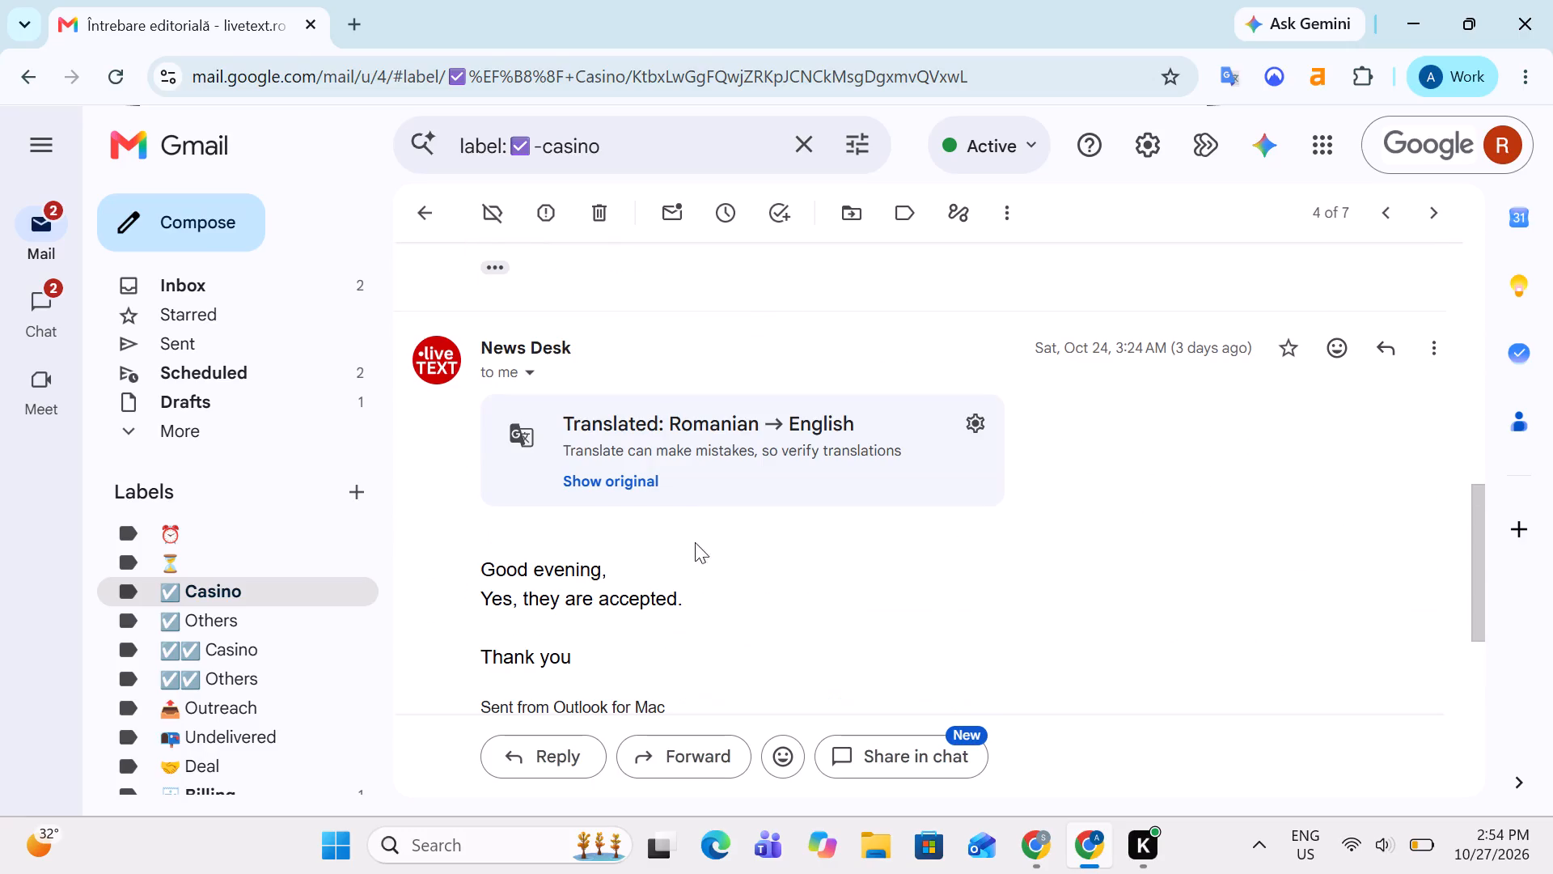
Expand the first message of the livetext.ro thread and open the linked livetext.ro website in its own tab.
scroll(665, 600, up, 9)
click(757, 371)
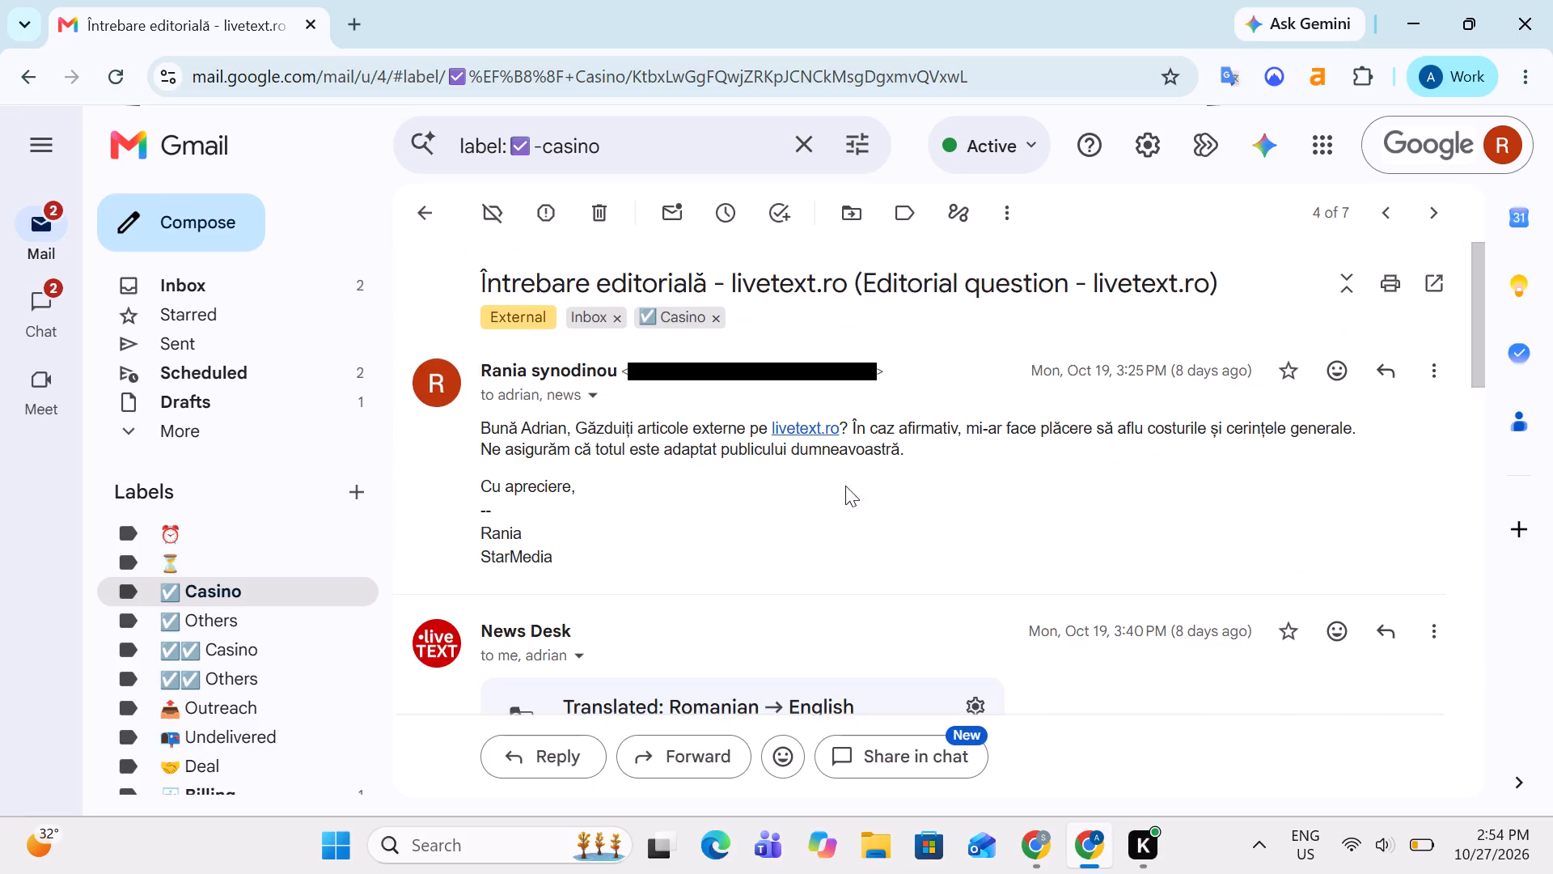
ctrl+click(792, 425)
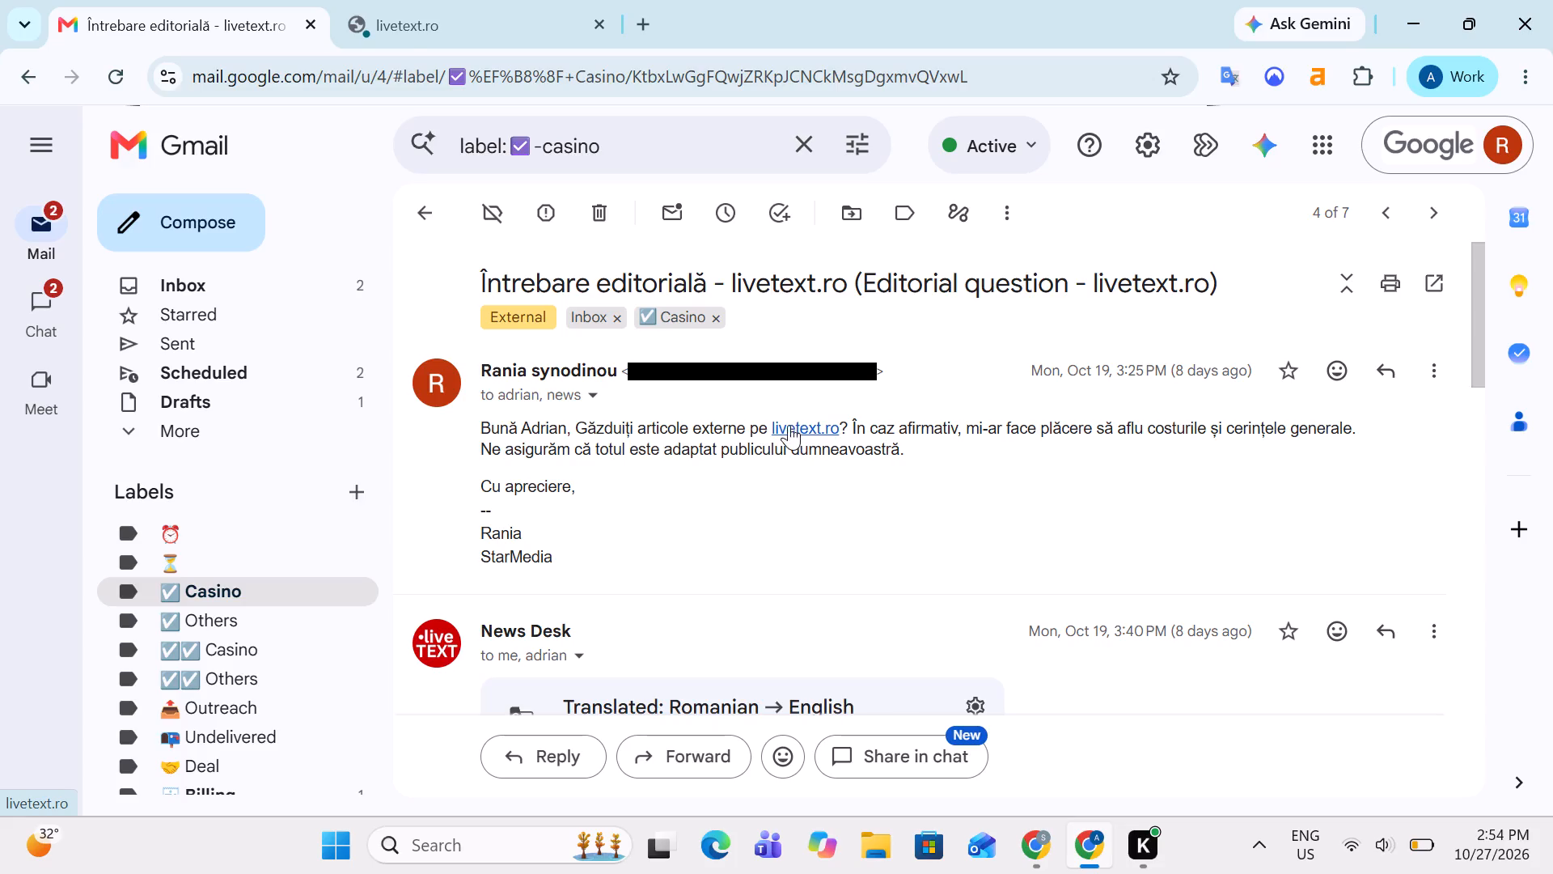
click(559, 0)
click(590, 337)
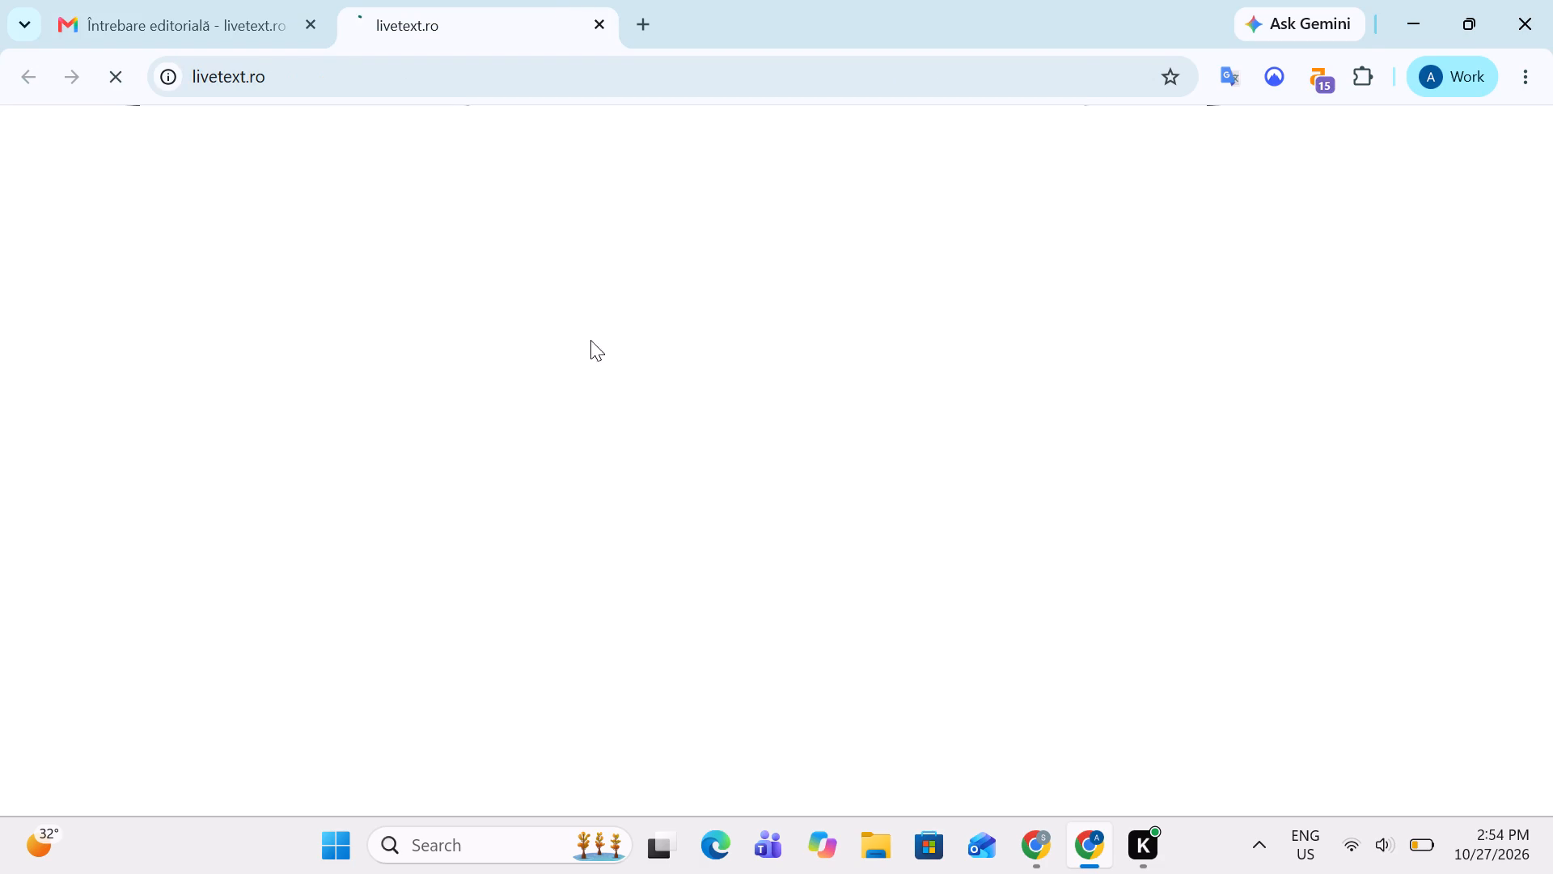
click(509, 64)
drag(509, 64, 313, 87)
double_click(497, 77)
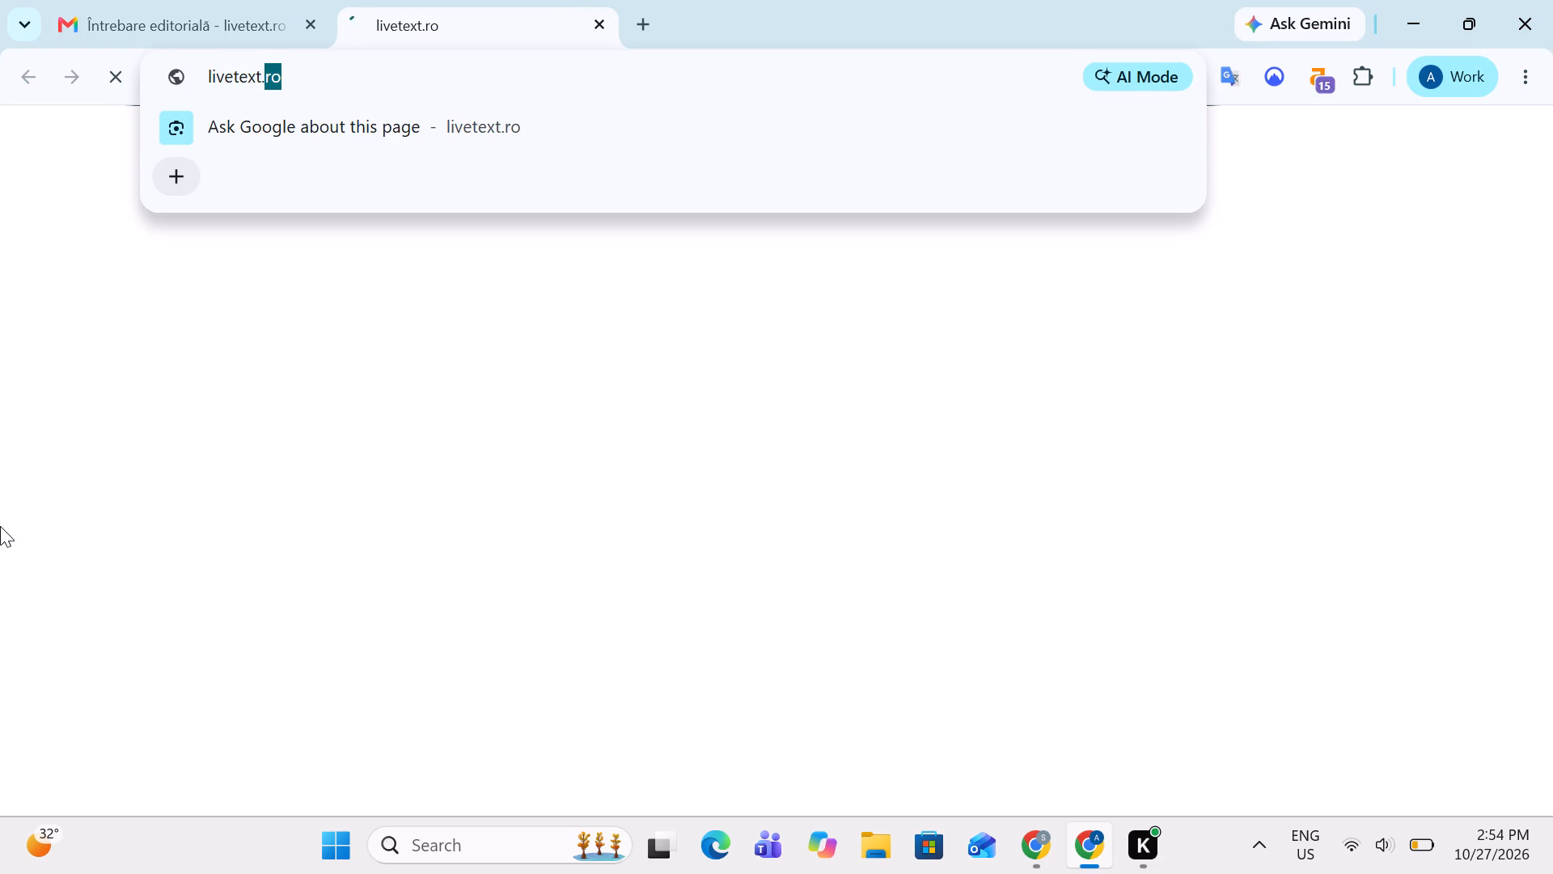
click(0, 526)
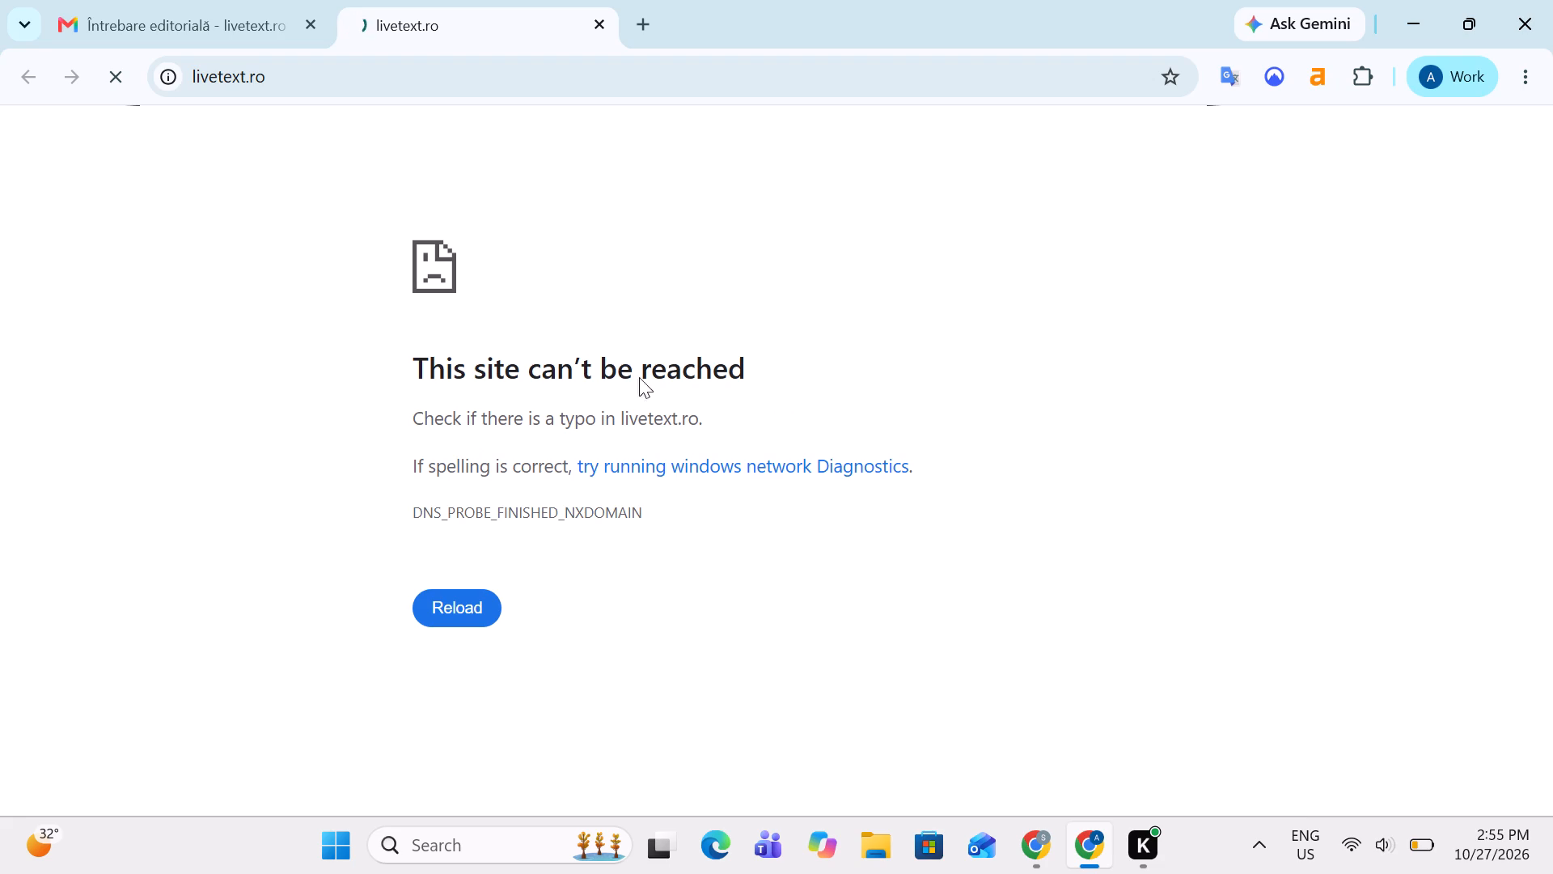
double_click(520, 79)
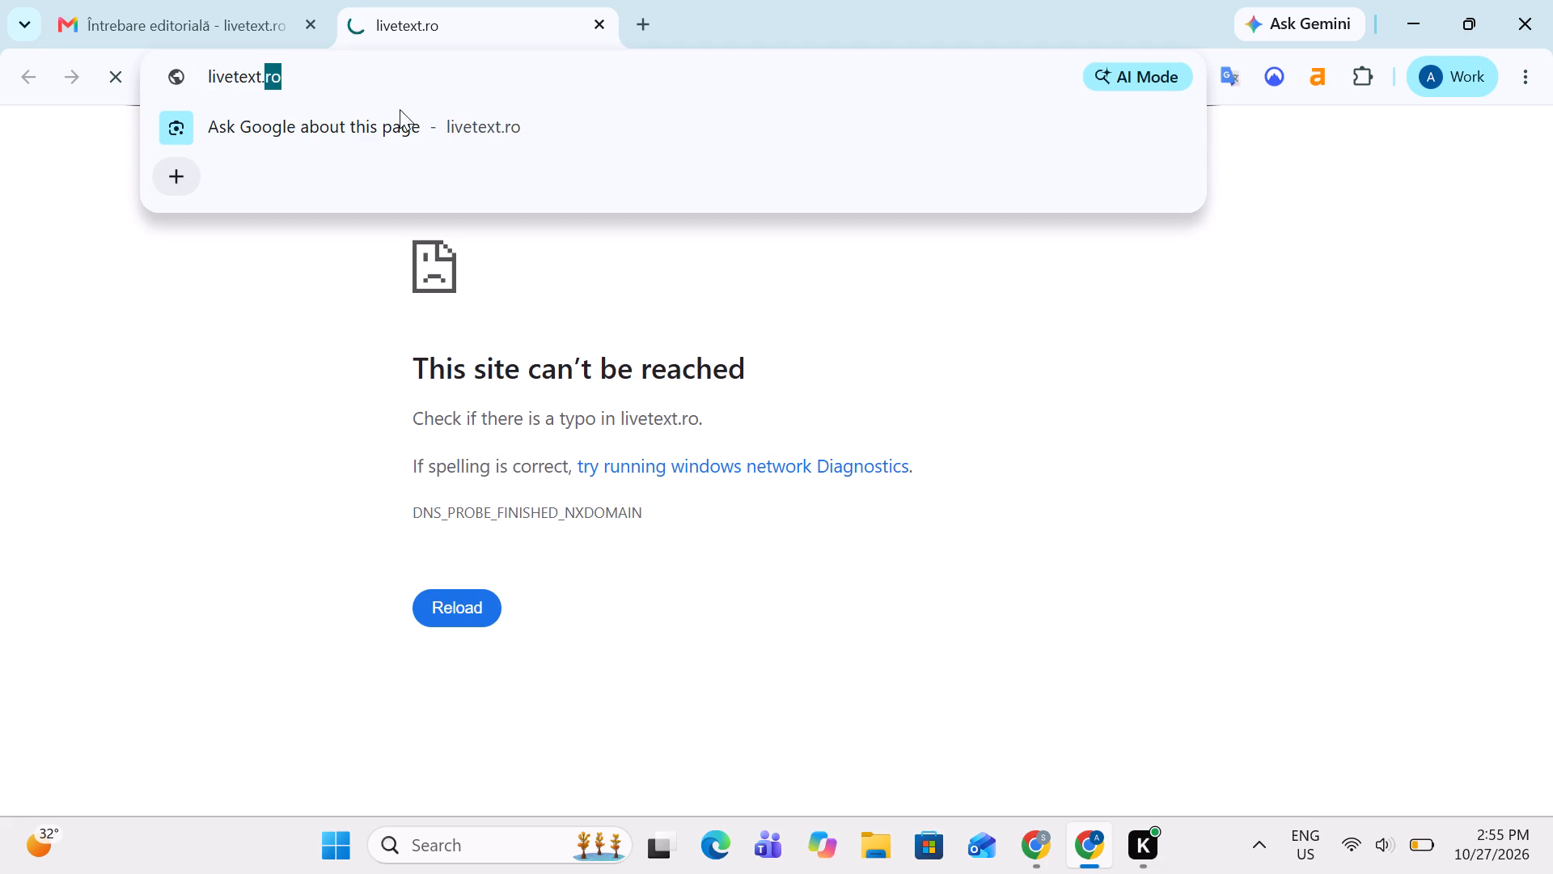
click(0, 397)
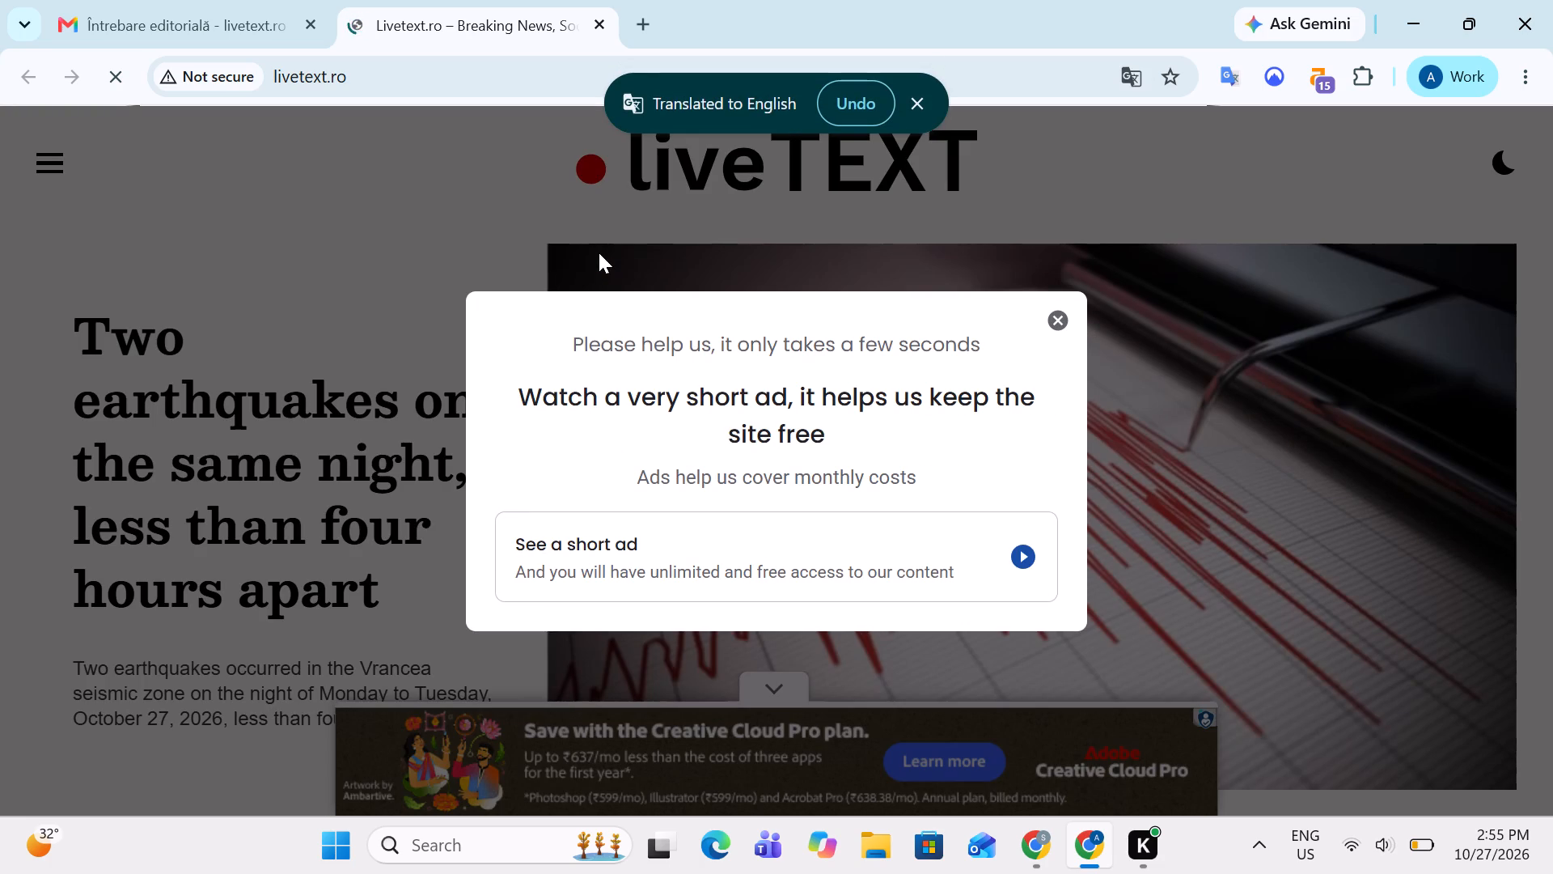
Play the short ad requested on the livetext.ro home page and close it.
click(1015, 559)
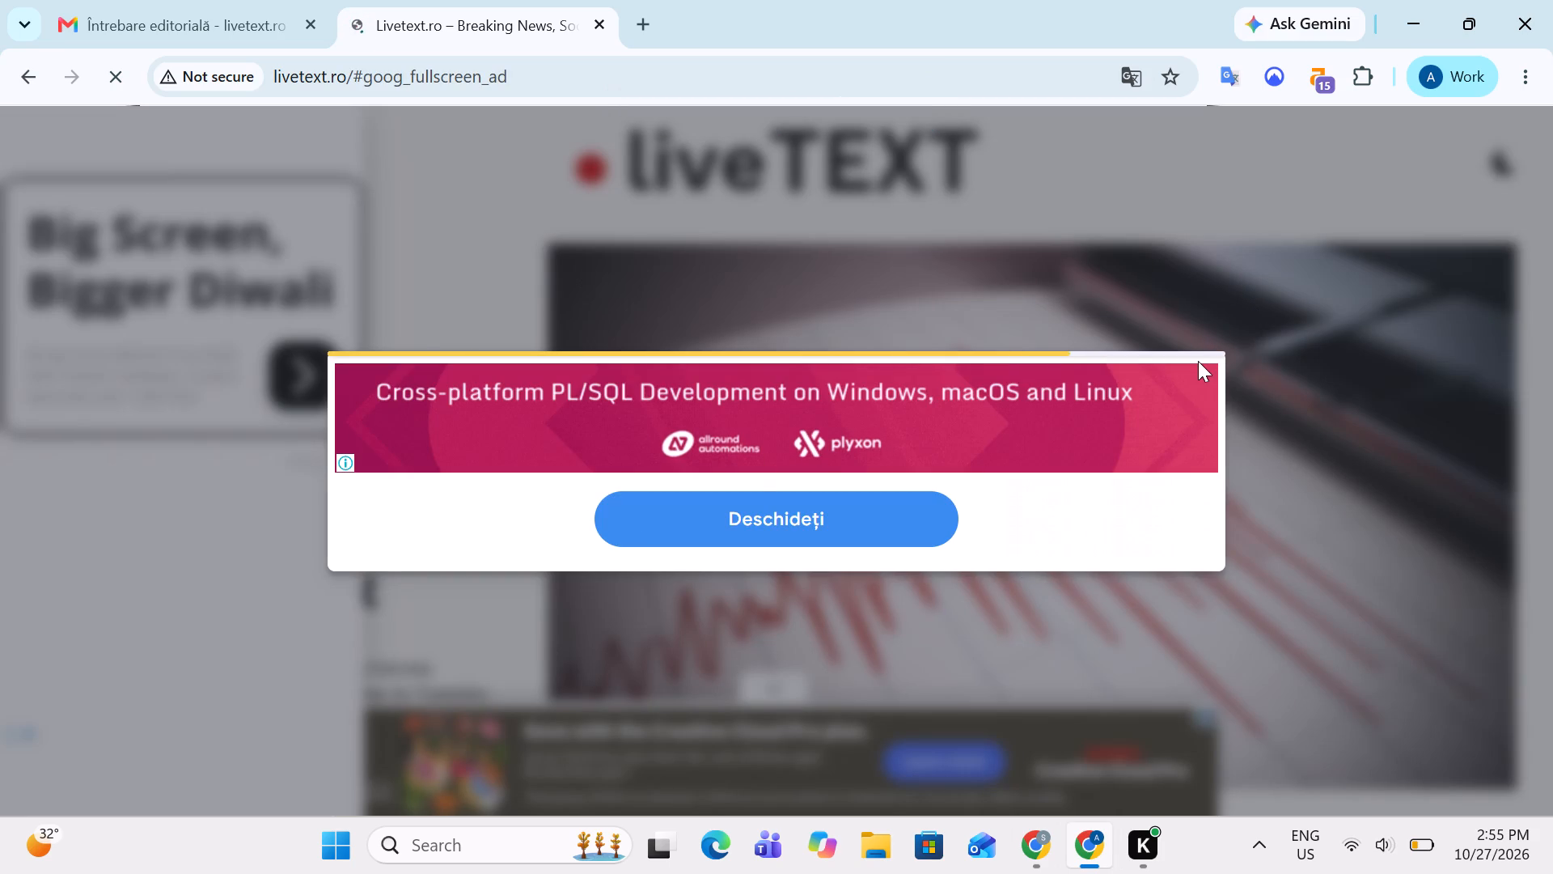
click(1200, 329)
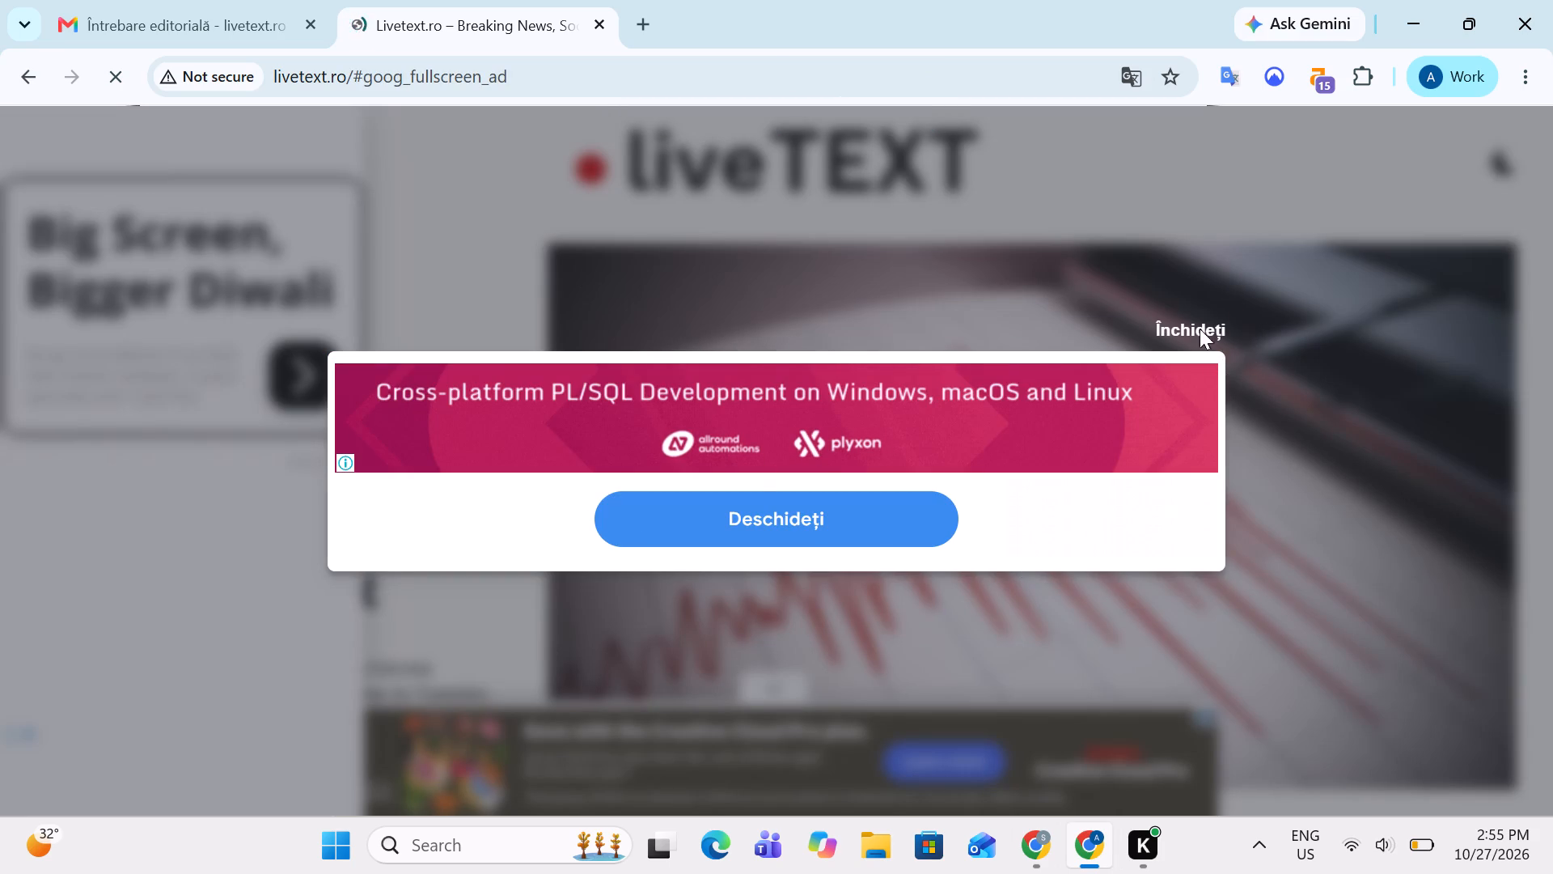
Copy the livetext.ro address into the first empty WEBSITE cell of the master sheet, trimming it to the bare domain livetext.ro.
click(439, 78)
drag(439, 78, 272, 64)
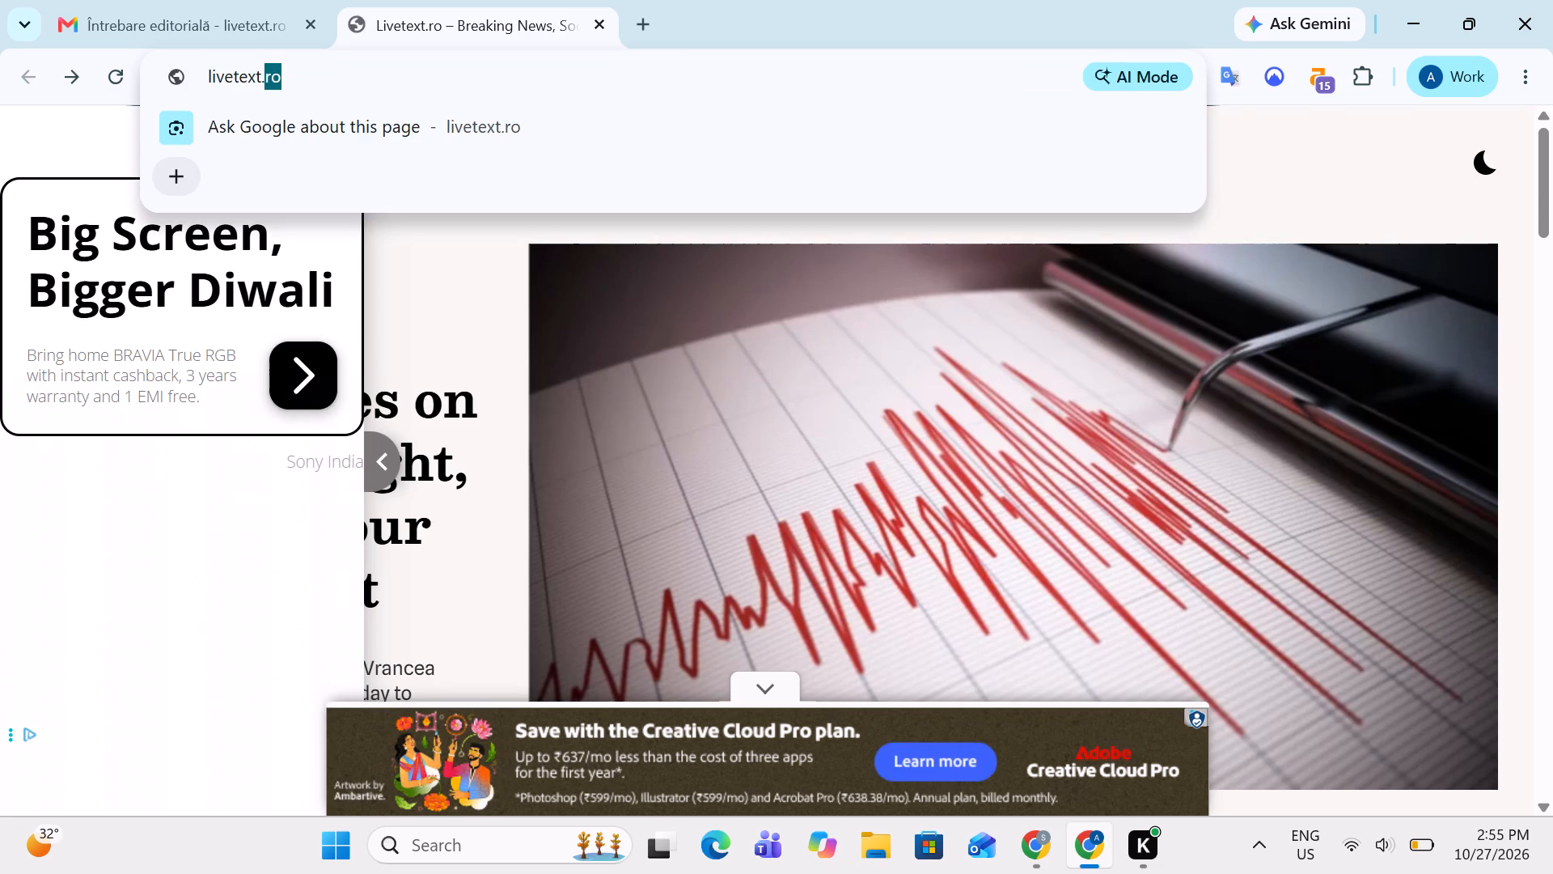
drag(272, 64, 263, 63)
click(387, 63)
drag(387, 63, 233, 72)
key(ctrl+c)
key(ctrl+c)
key(alt+Tab)
key(Down)
key(Return)
key(ctrl+v)
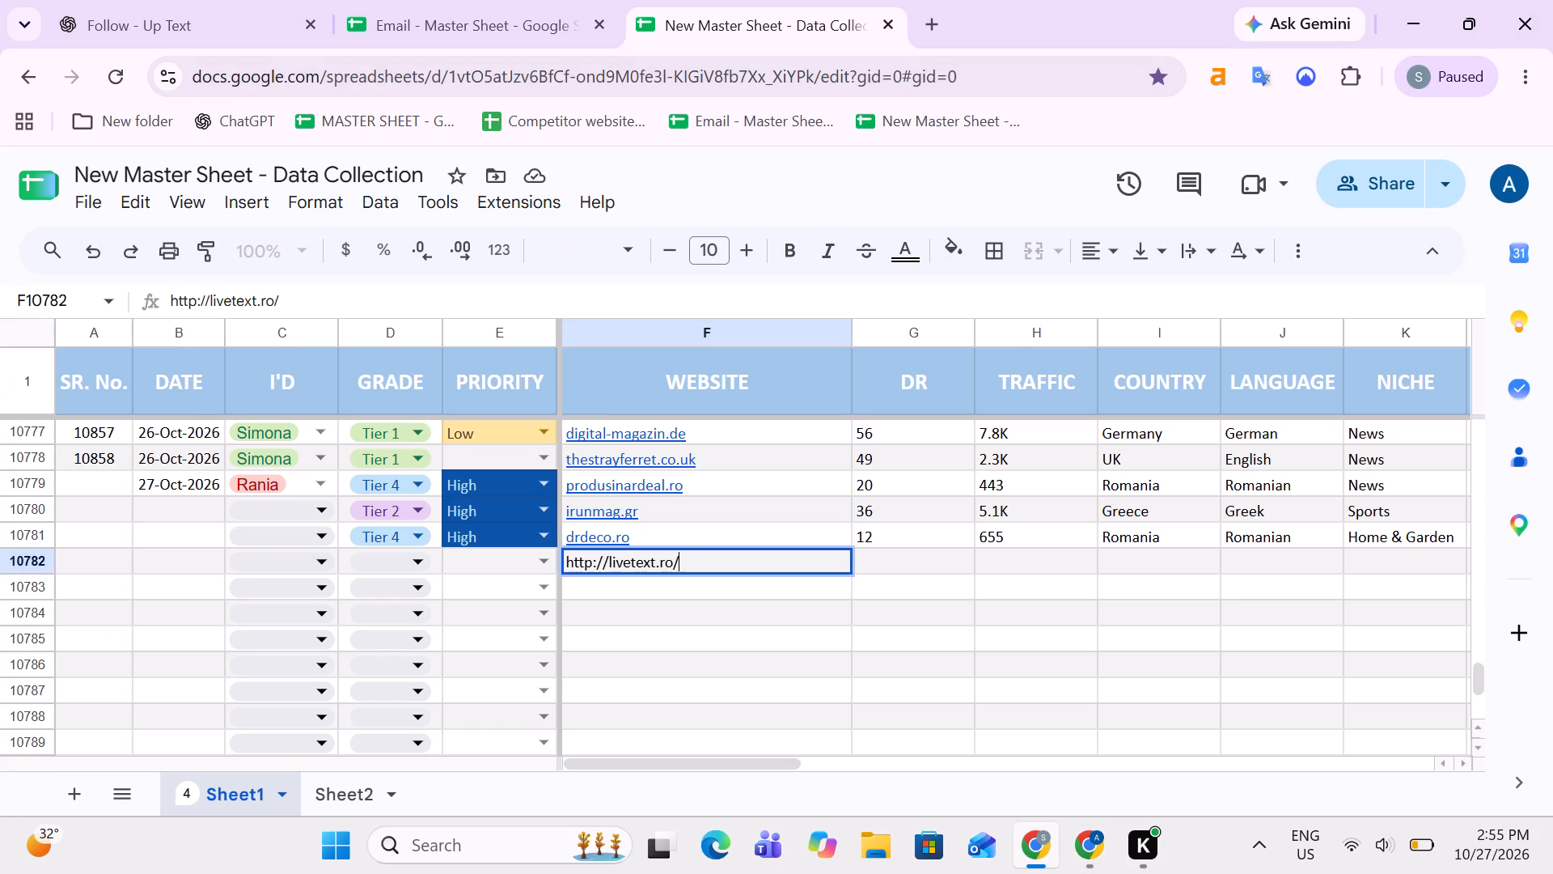
key(BackSpace)
key(Left)
key(Left)
key(Left)
key(Left)
key(Left)
key(Left)
key(Left)
key(Left)
key(Left)
key(Left)
key(Left)
key(BackSpace)
key(BackSpace)
key(BackSpace)
key(BackSpace)
key(BackSpace)
key(BackSpace)
key(BackSpace)
key(BackSpace)
key(BackSpace)
key(BackSpace)
key(BackSpace)
key(BackSpace)
key(BackSpace)
key(BackSpace)
key(BackSpace)
key(BackSpace)
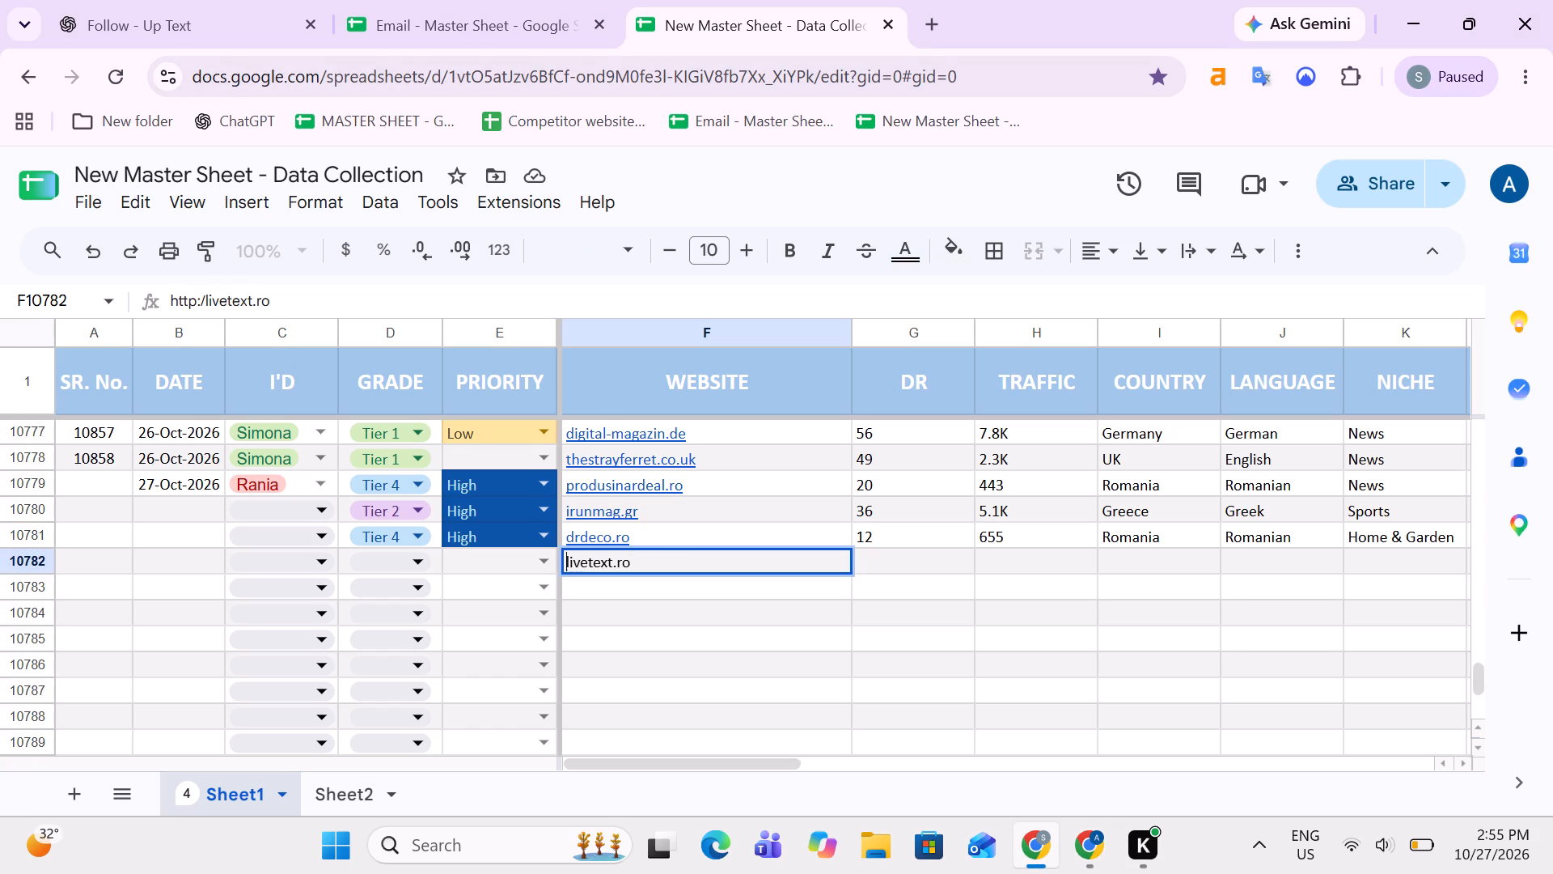
key(Tab)
key(Left)
key(Right)
Back on the livetext.ro site, dismiss the overlay ads and bring up its Ahrefs metrics.
key(alt+Tab)
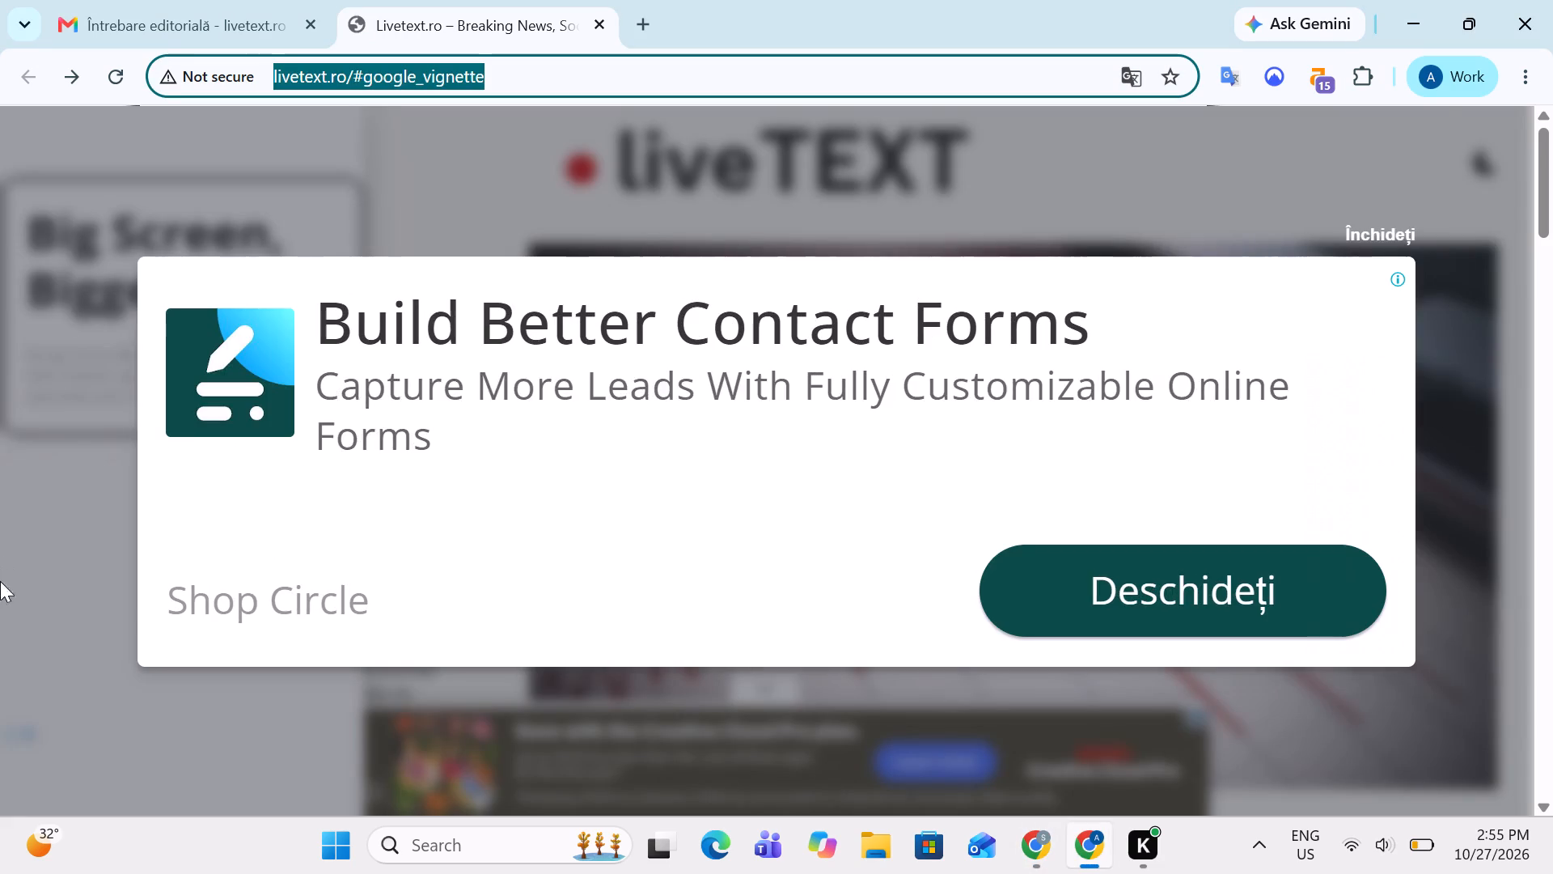
click(1380, 231)
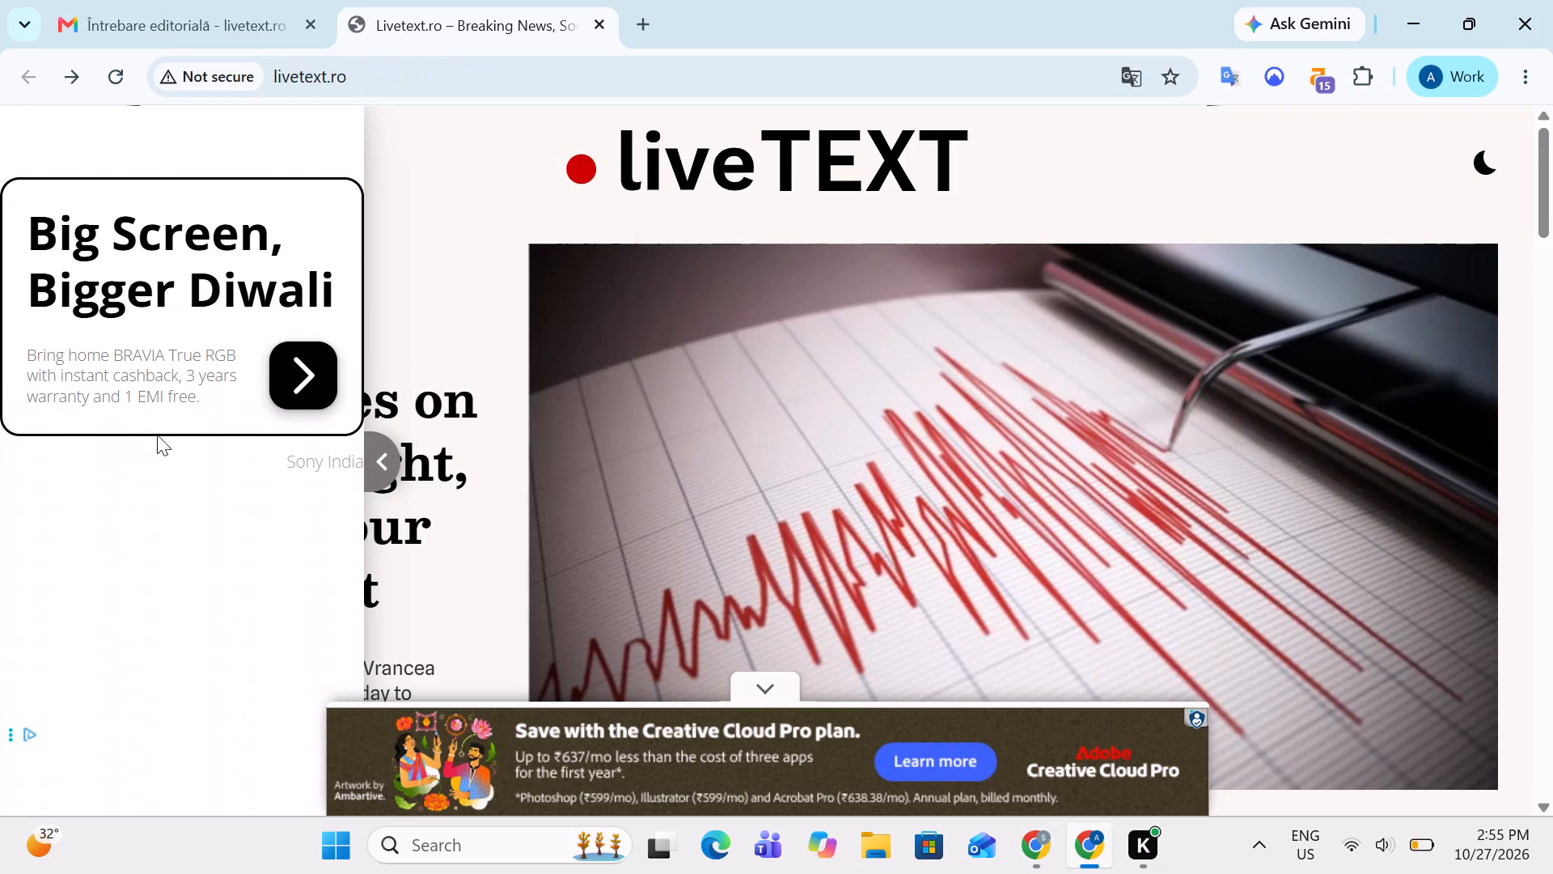
click(375, 466)
scroll(367, 460, down, 1)
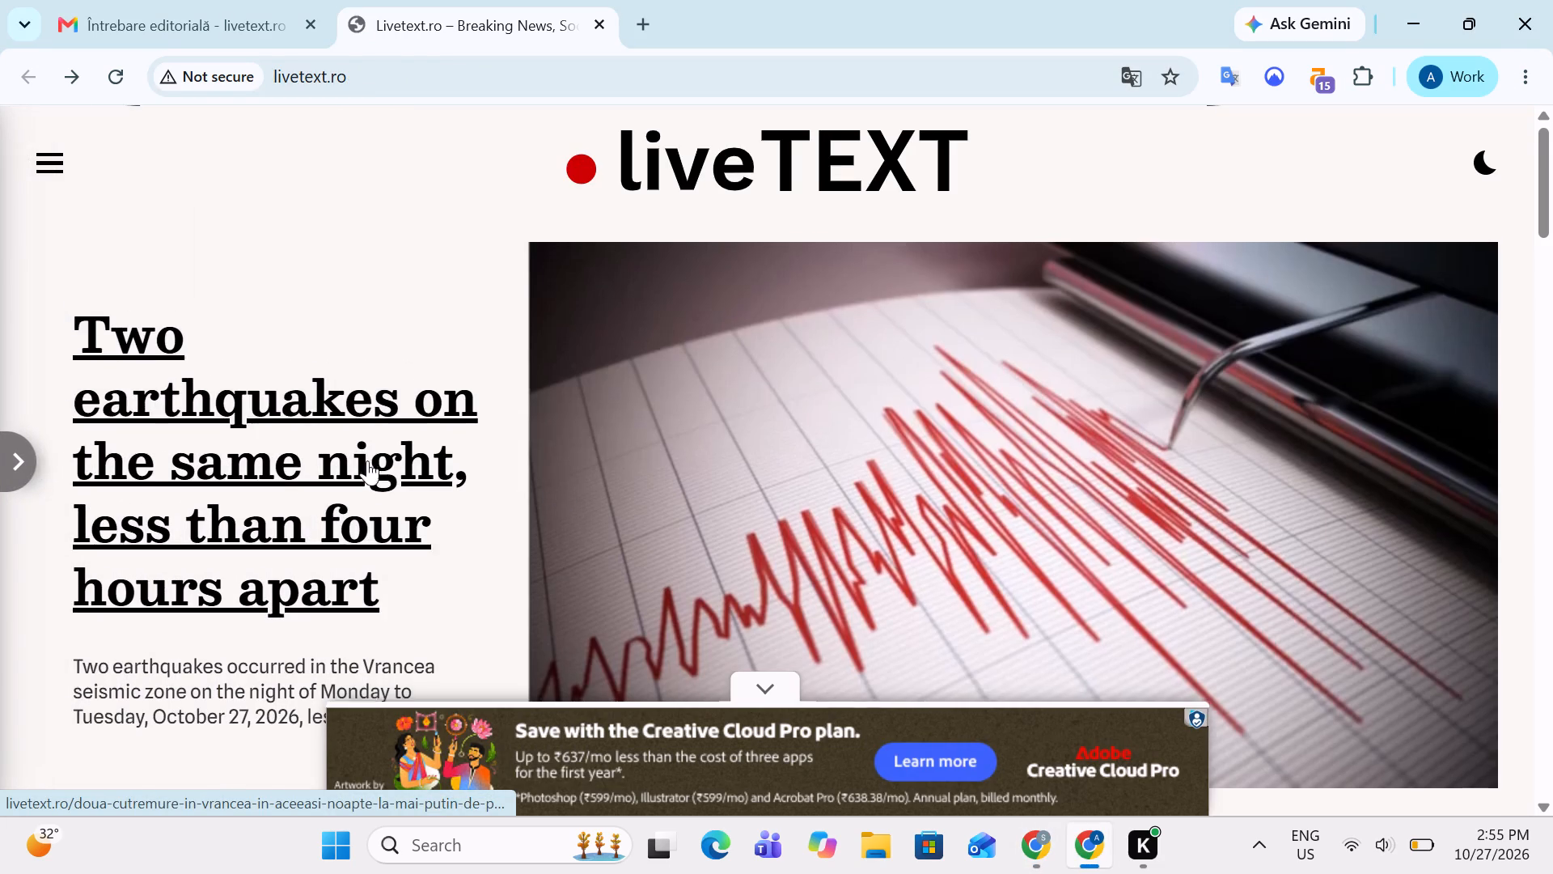
scroll(367, 460, down, 4)
scroll(433, 536, up, 20)
scroll(433, 536, up, 3)
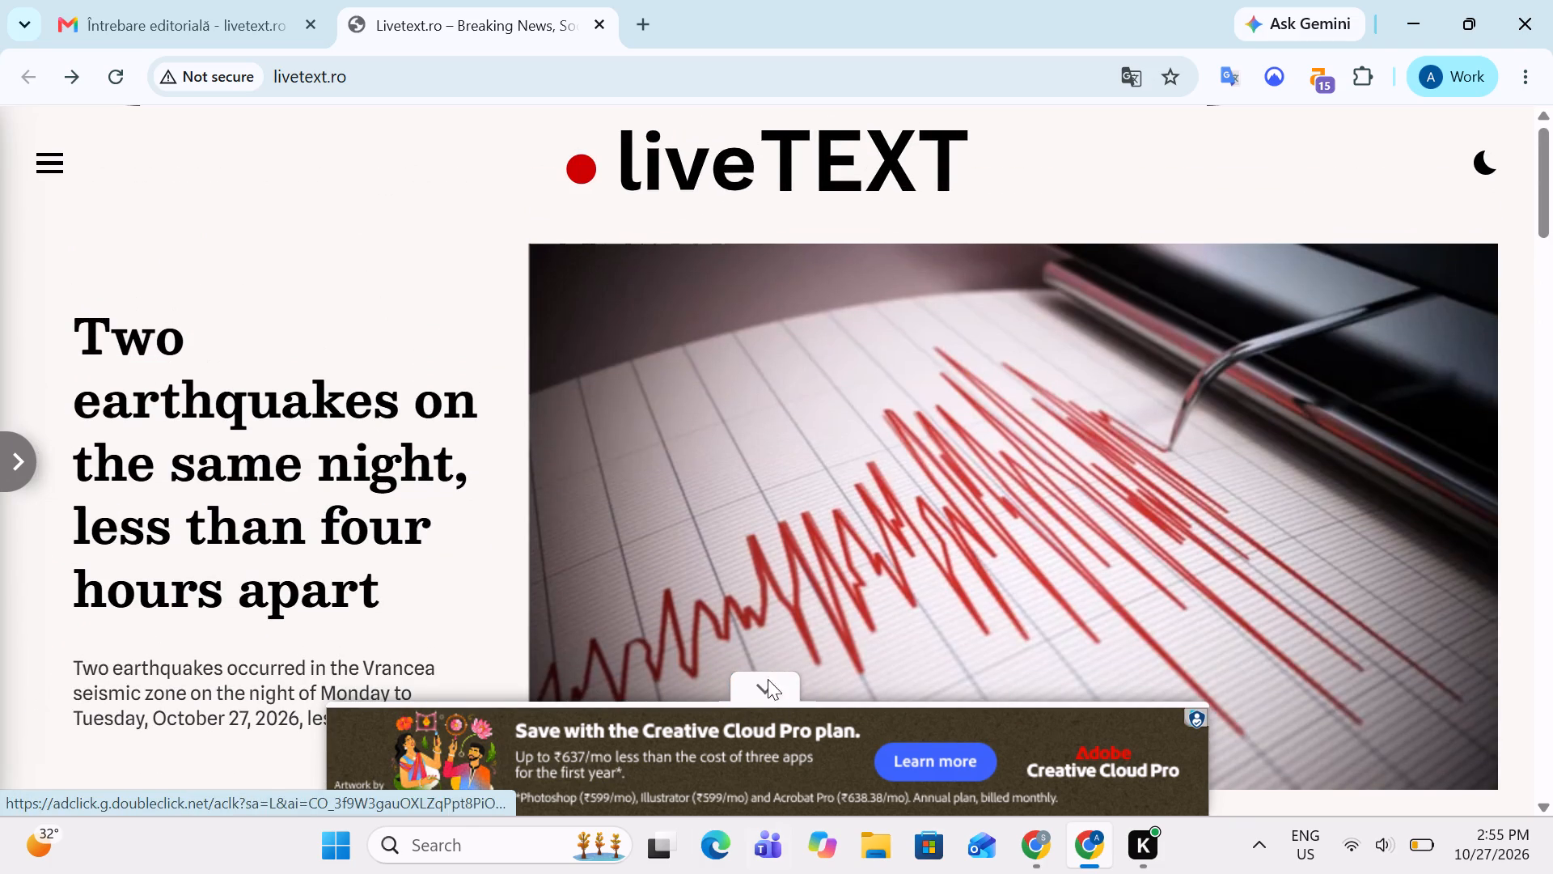
click(764, 685)
scroll(914, 524, up, 20)
scroll(914, 524, up, 3)
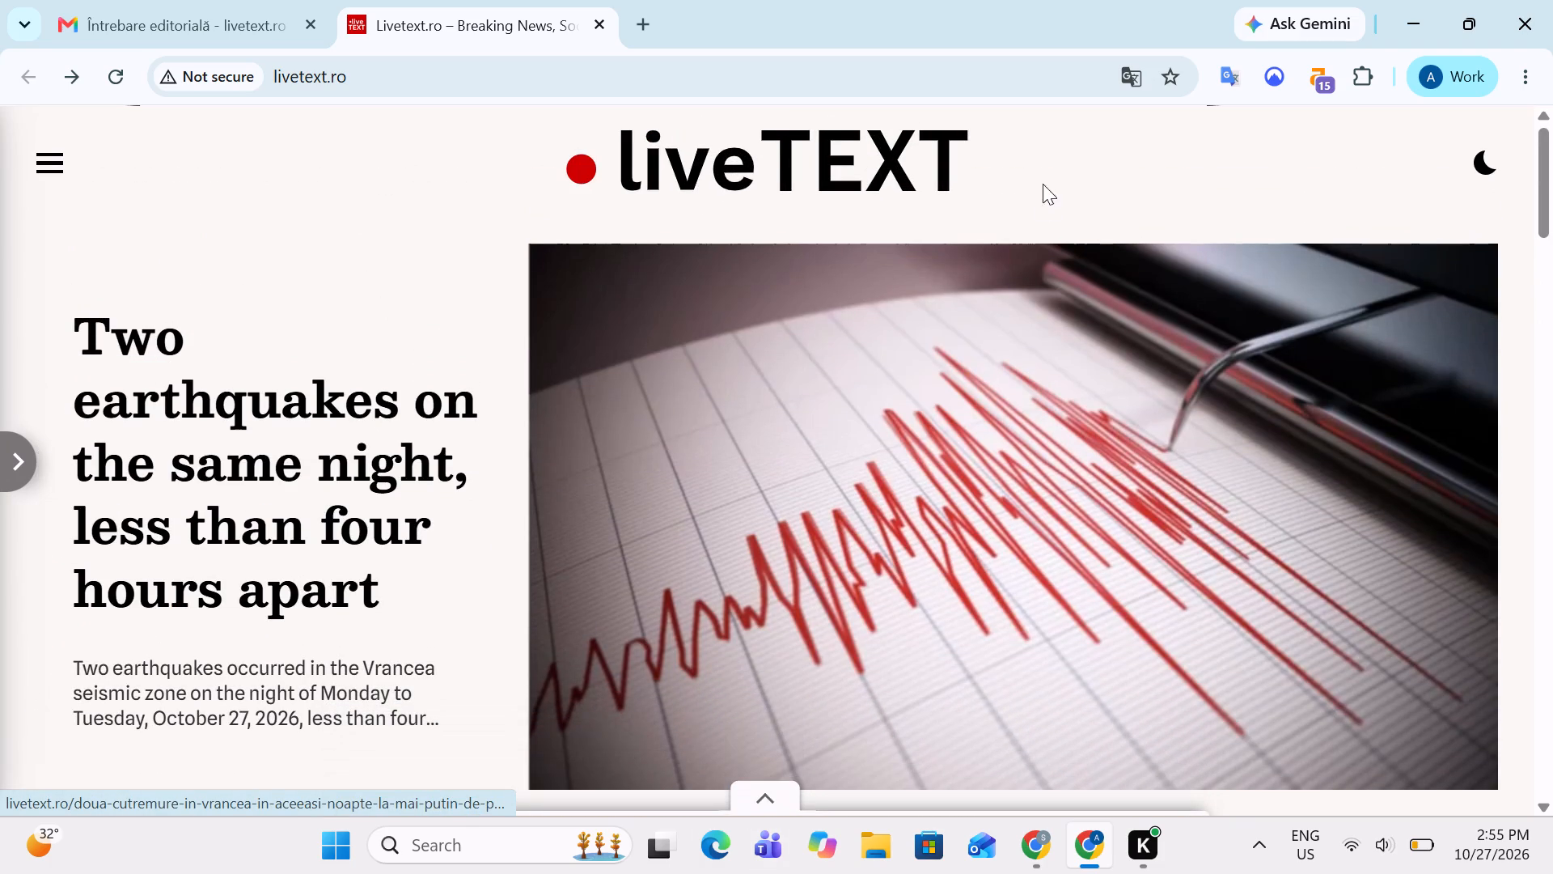
click(1305, 87)
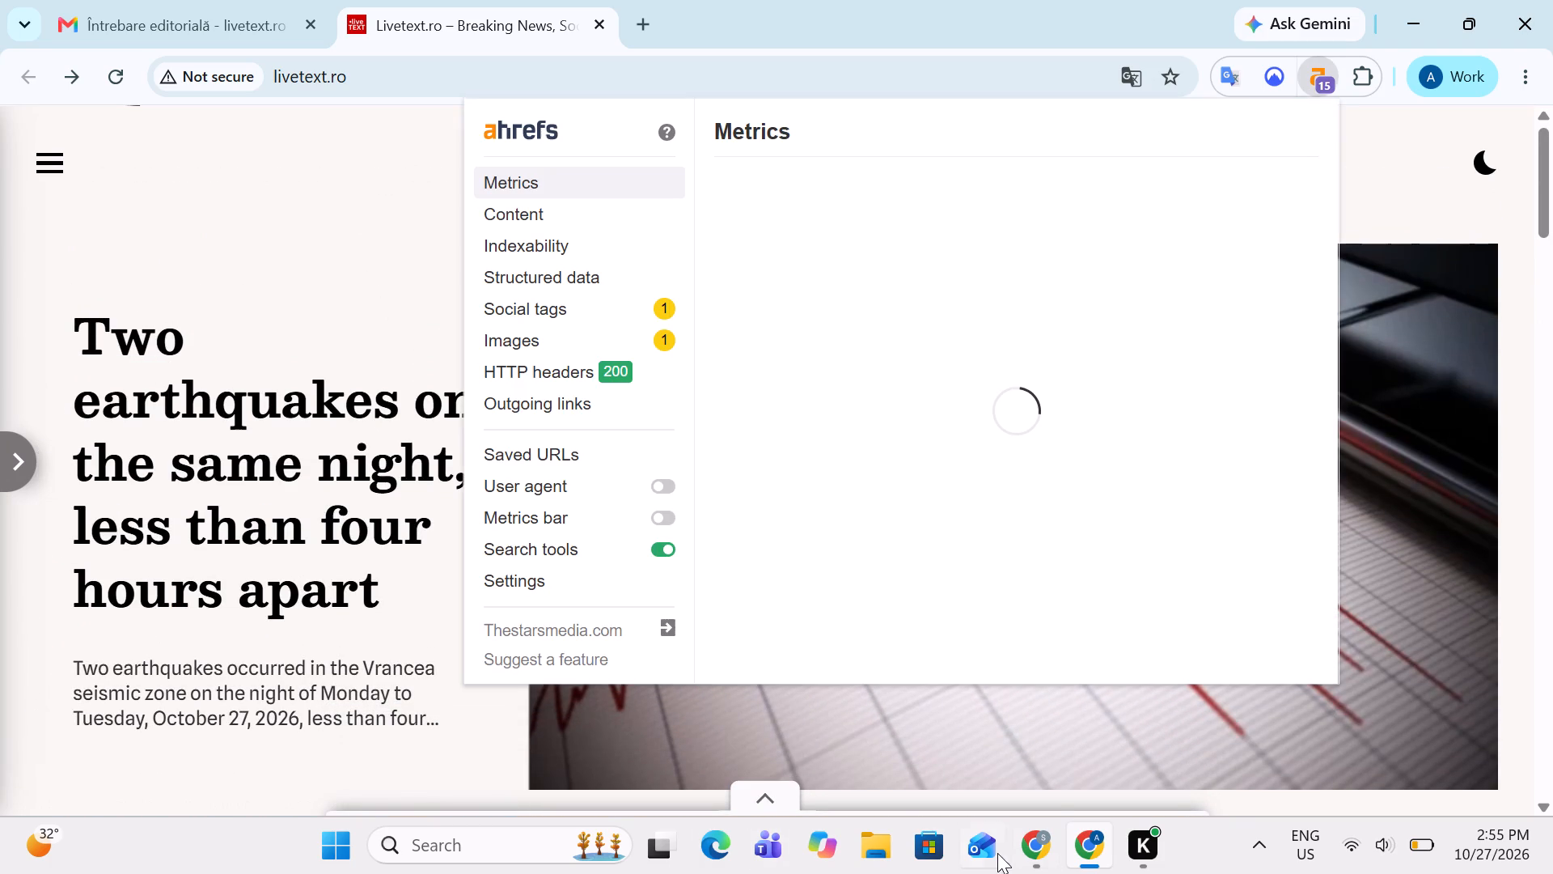
In the livetext.ro row of the master sheet, enter DR 15 and traffic 2.4K.
key(alt+Tab)
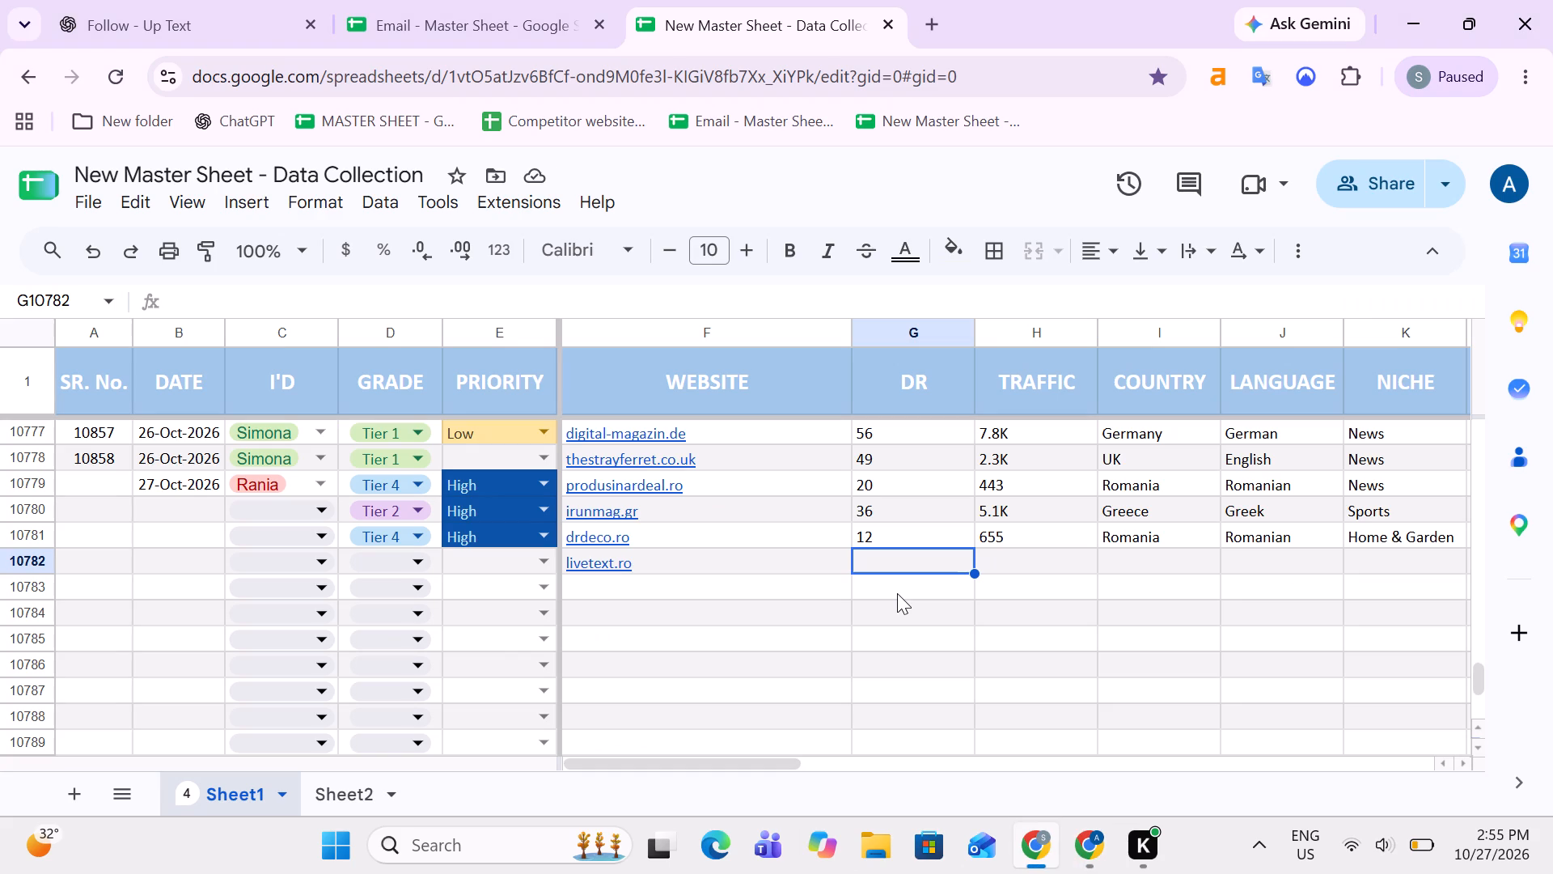
text(15)
key(Right)
text(2.4K)
key(Right)
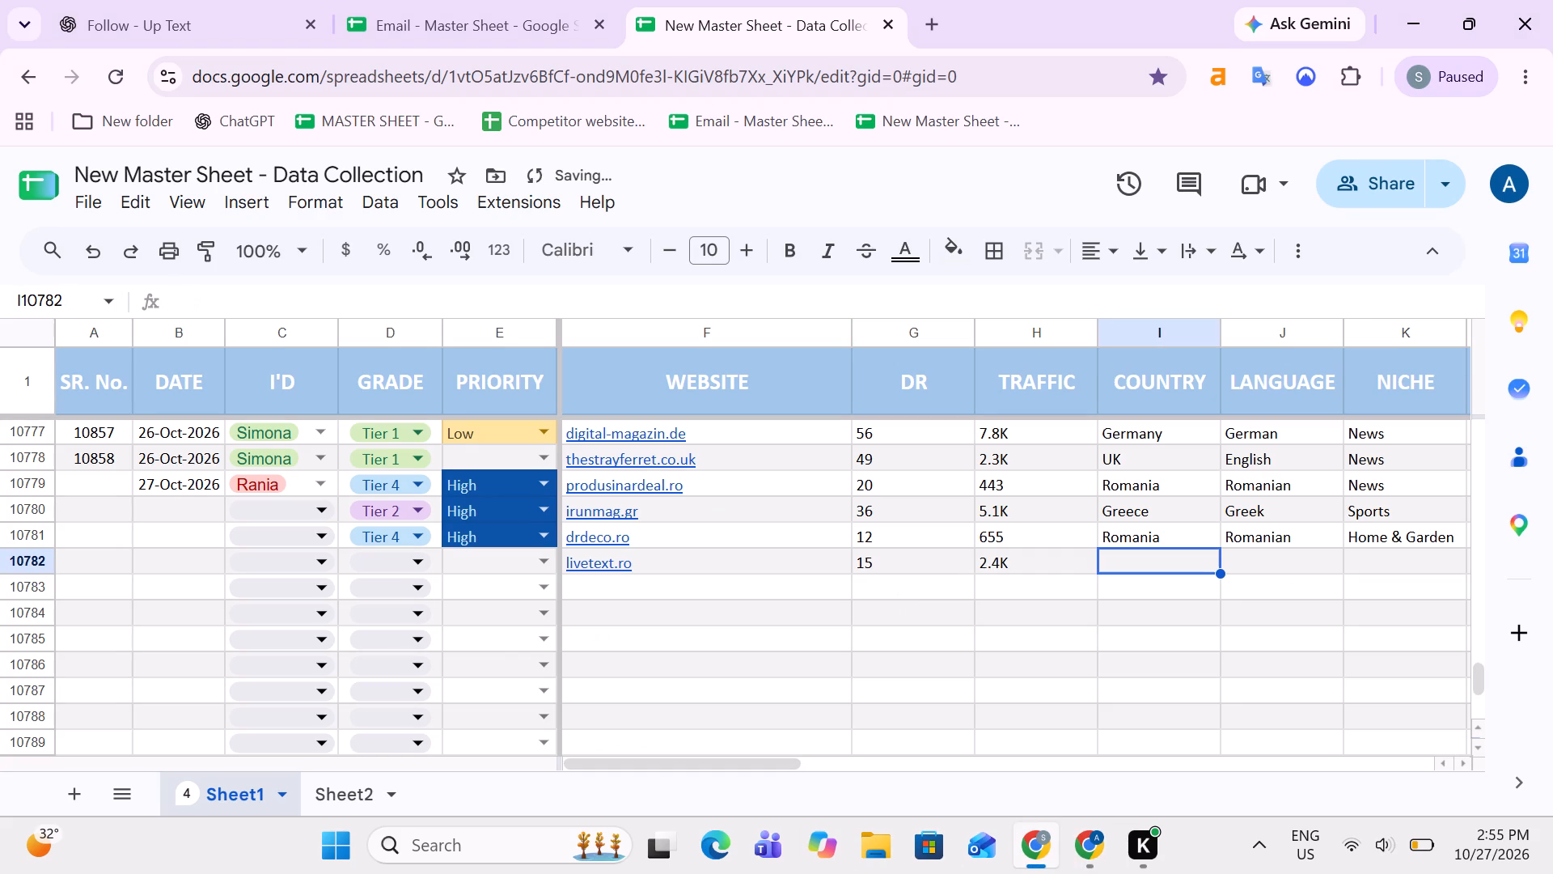
Return to the livetext.ro home page, clear the metrics and side ad, and examine what topics its articles cover.
key(alt+Tab)
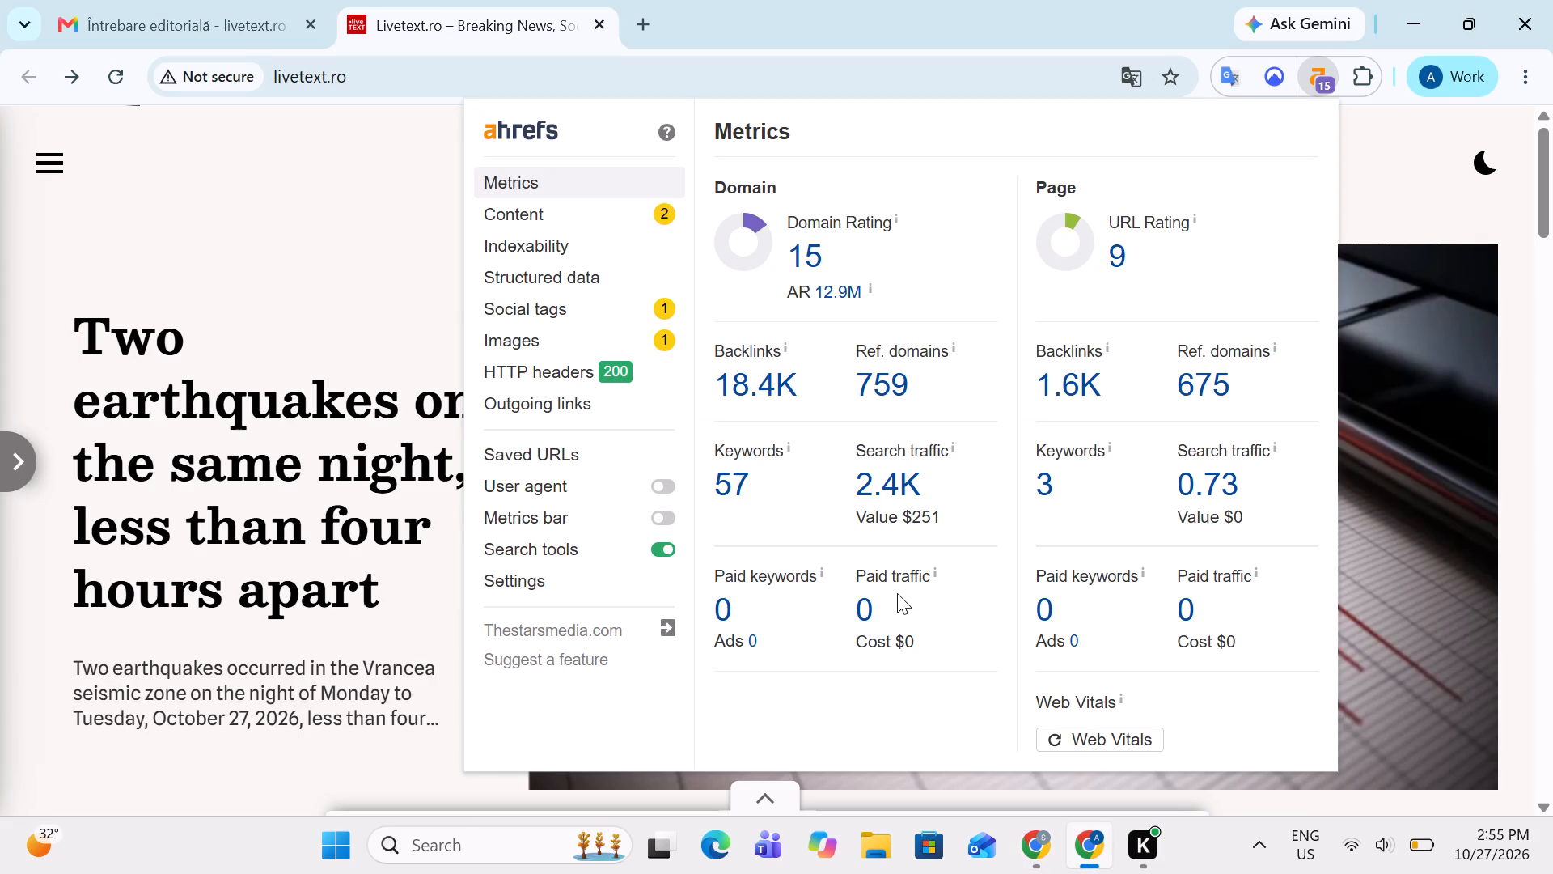
click(0, 197)
scroll(594, 298, up, 9)
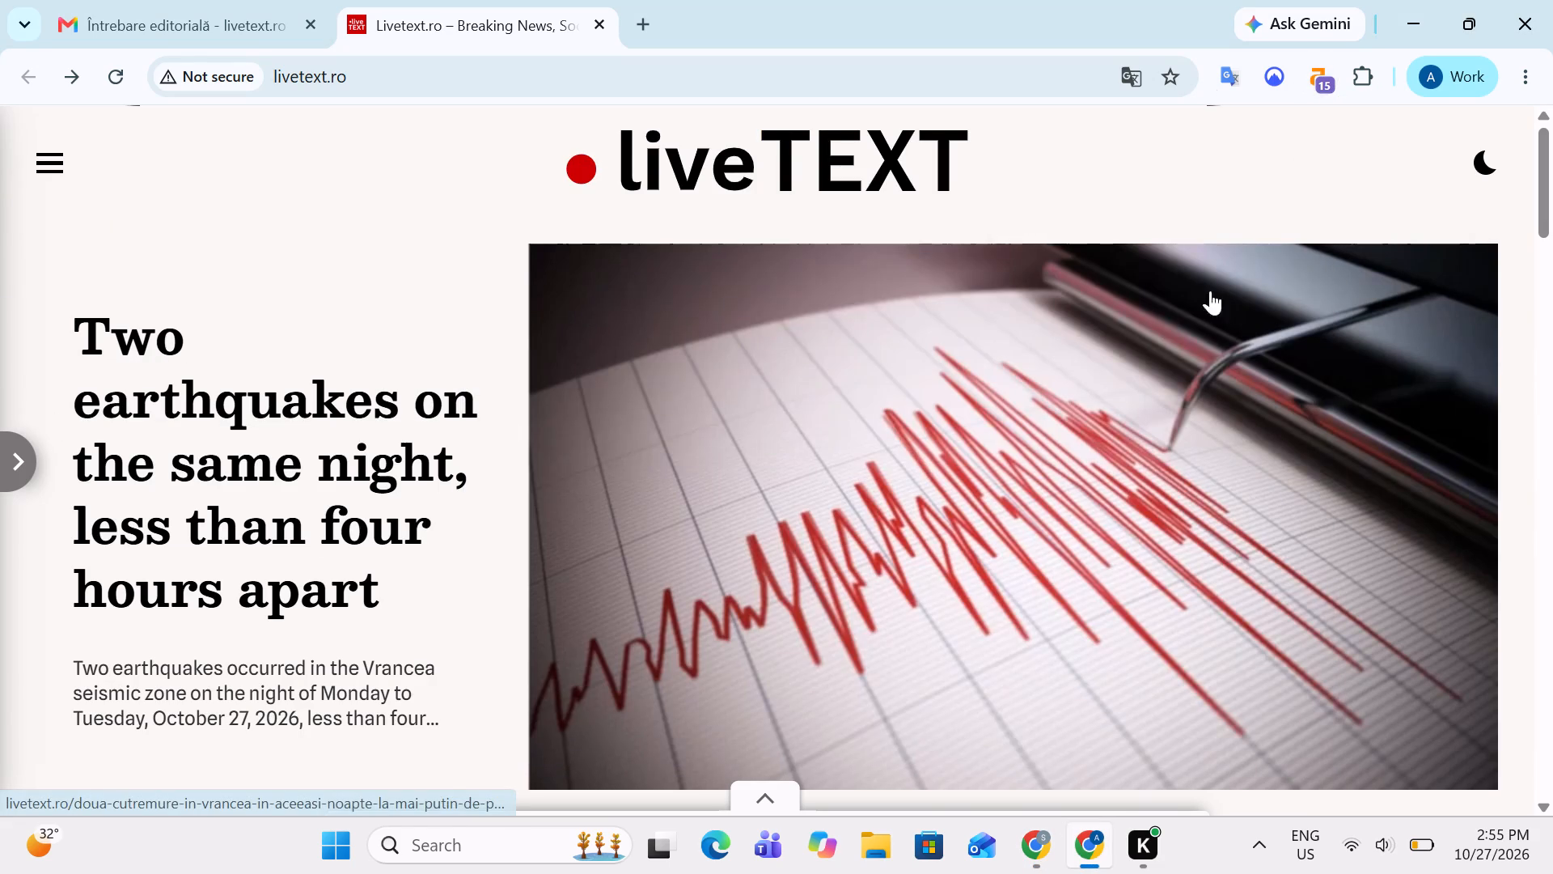
scroll(1241, 288, down, 8)
scroll(1471, 433, up, 17)
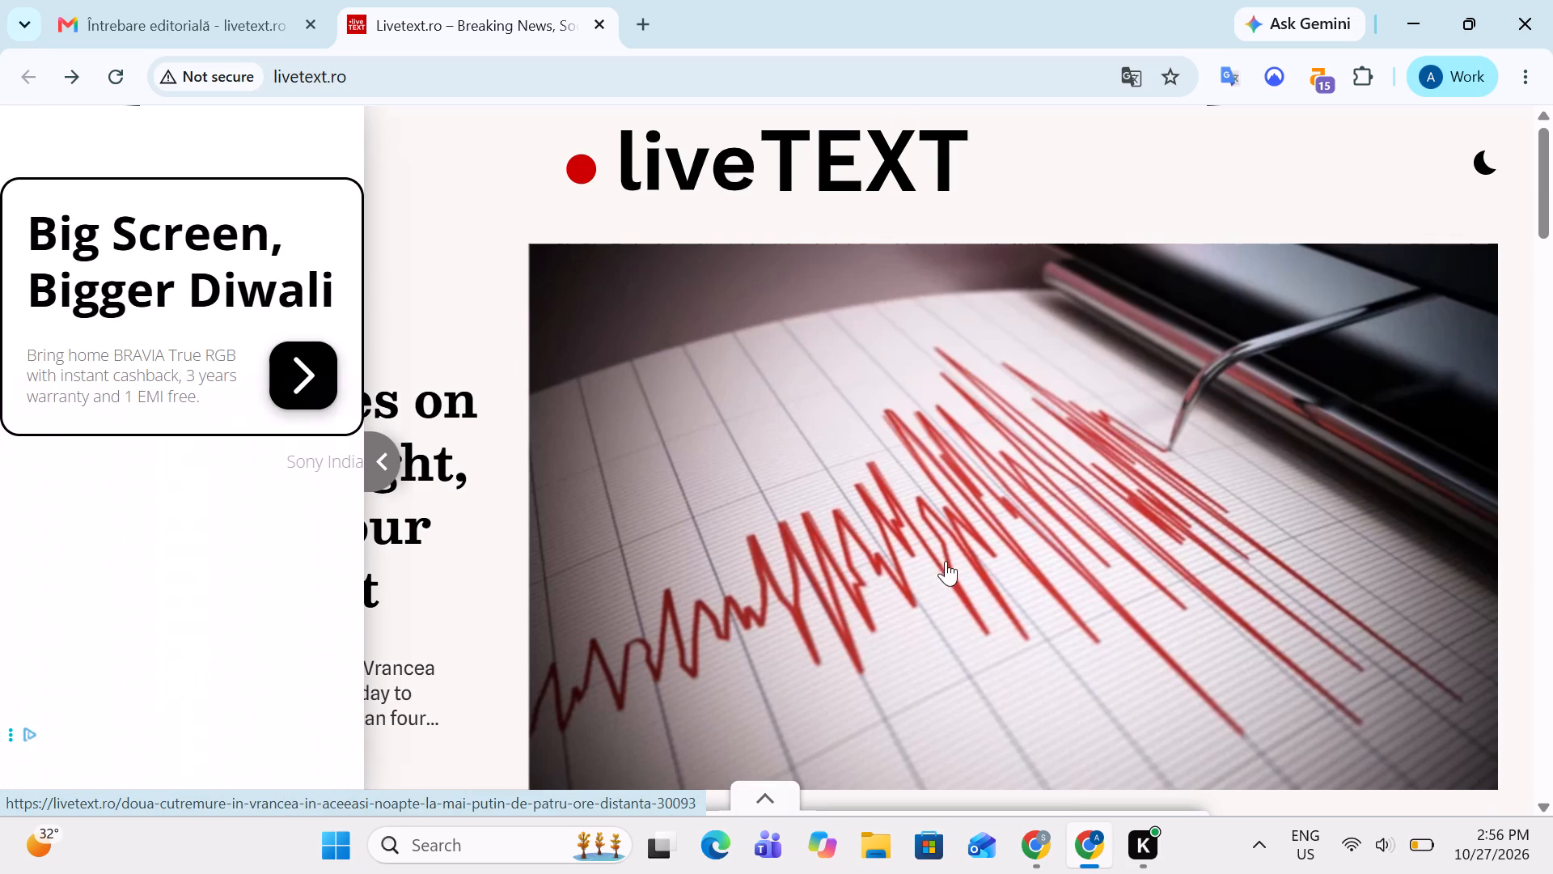
click(377, 464)
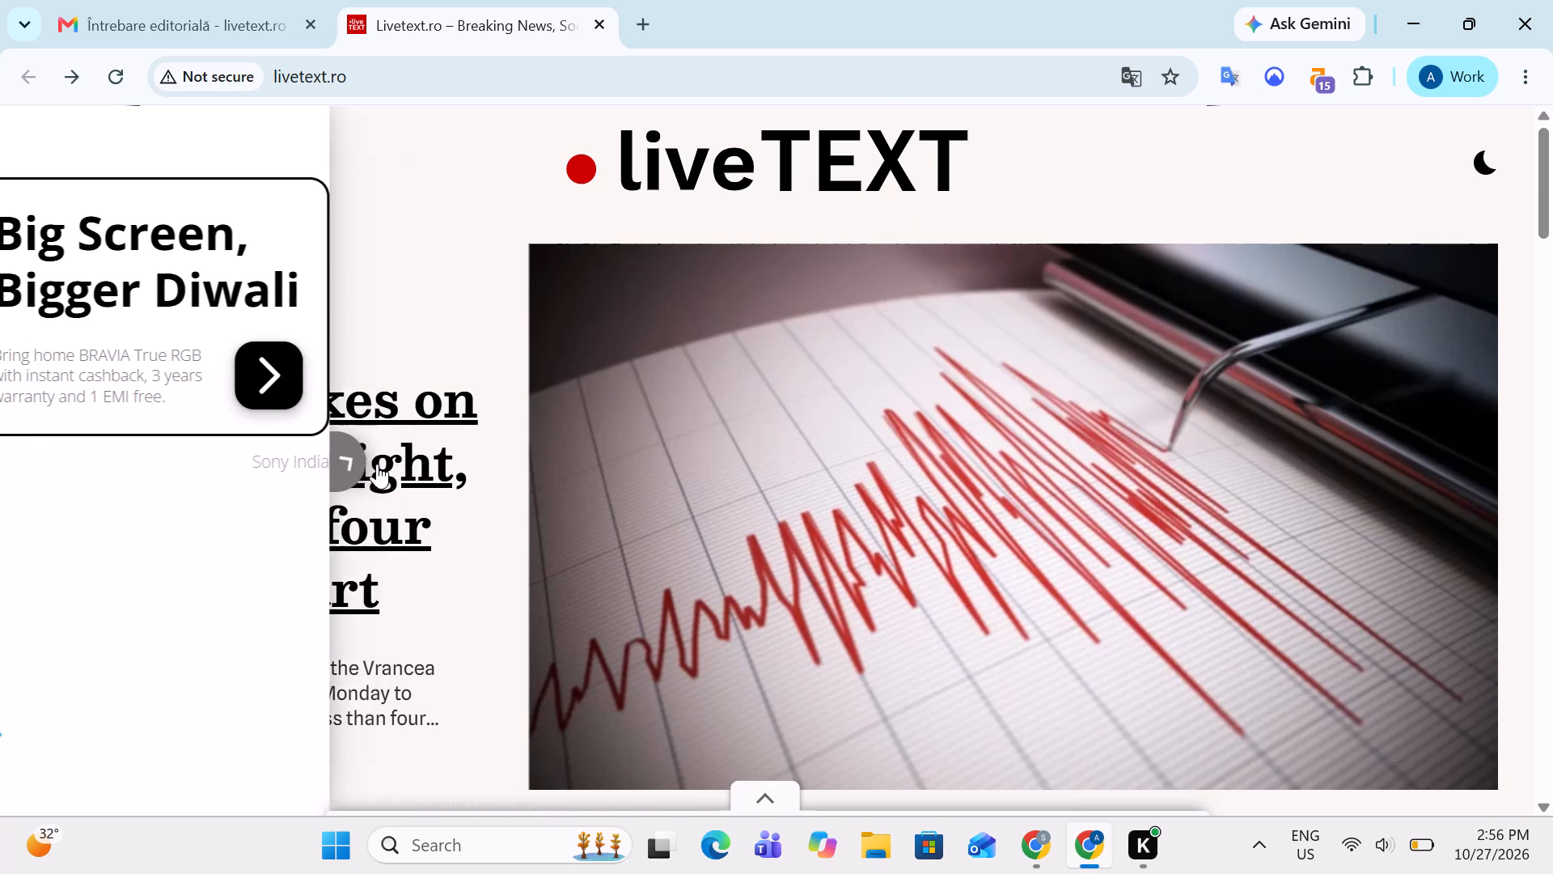
scroll(366, 496, down, 18)
scroll(451, 557, up, 20)
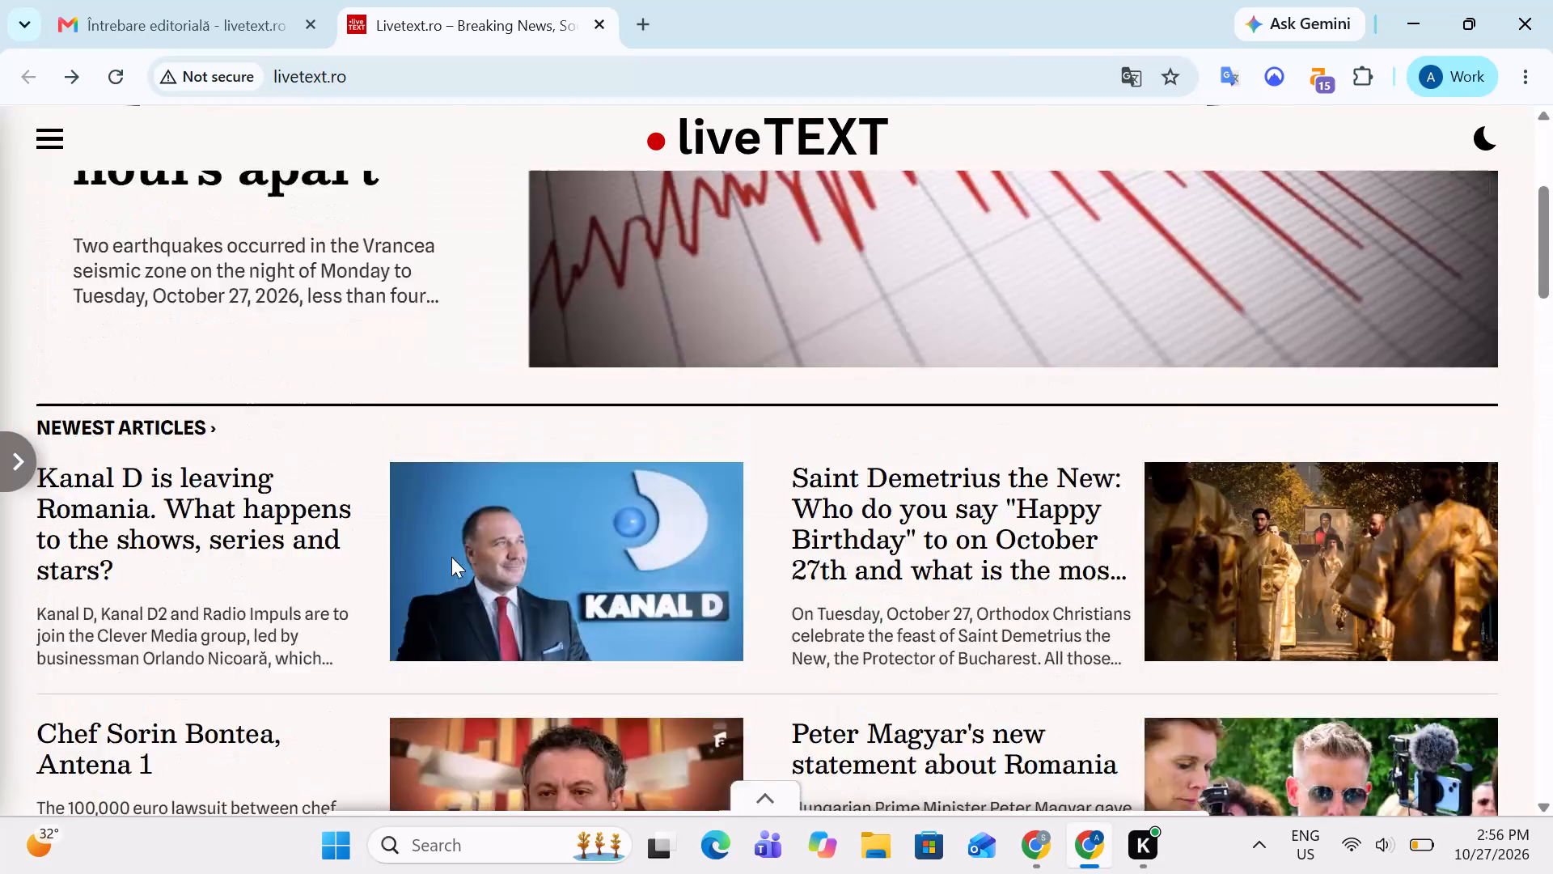
scroll(451, 557, up, 20)
scroll(451, 557, up, 3)
Search the livetext.ro website for Netbet and look over the results page.
click(58, 165)
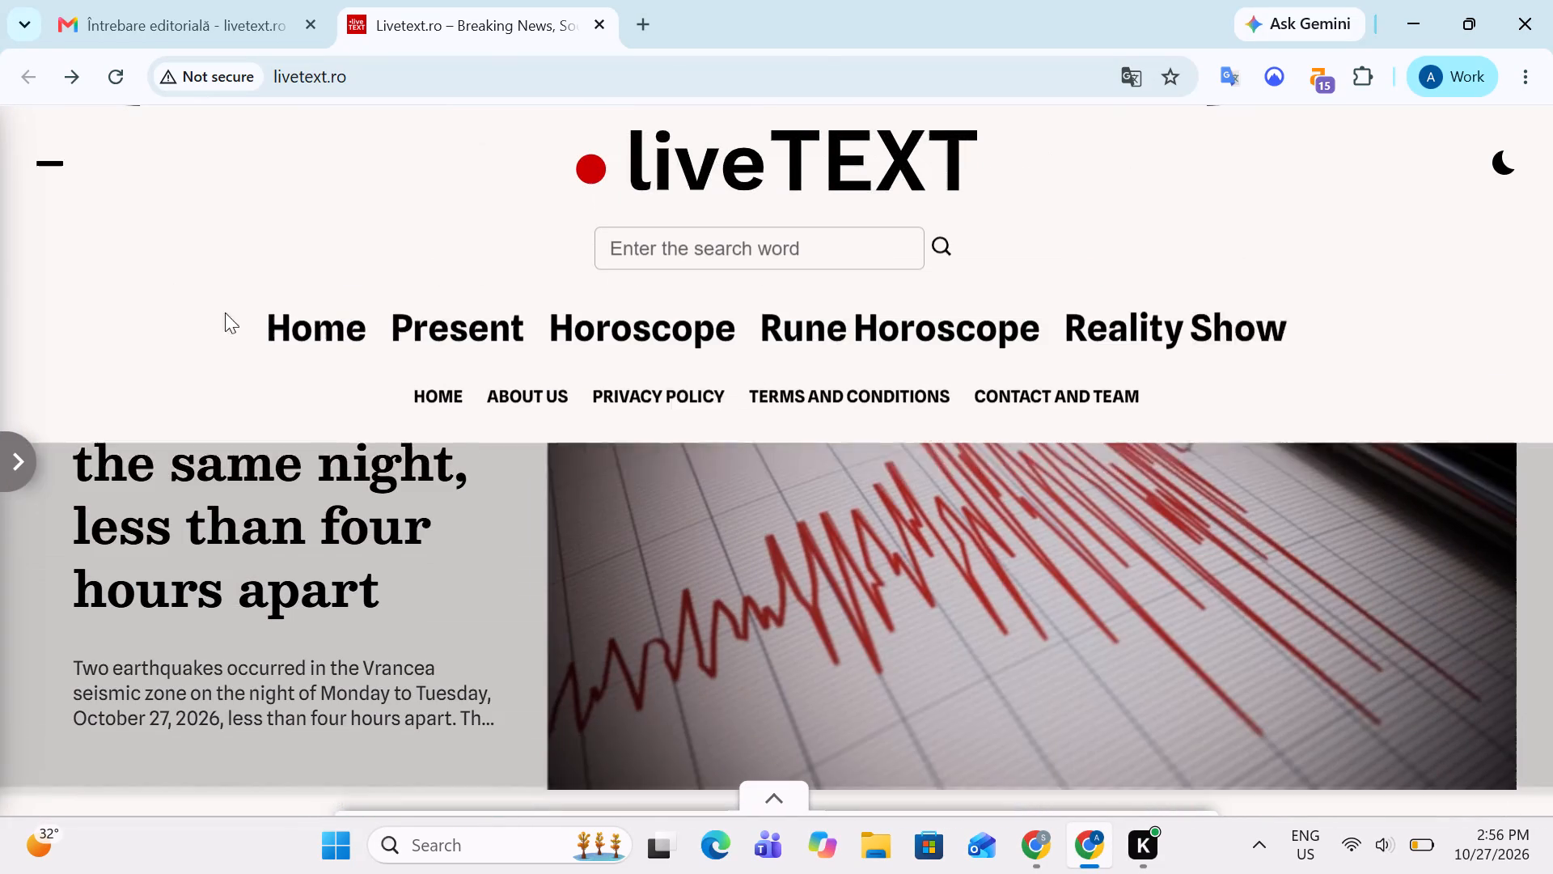
click(666, 282)
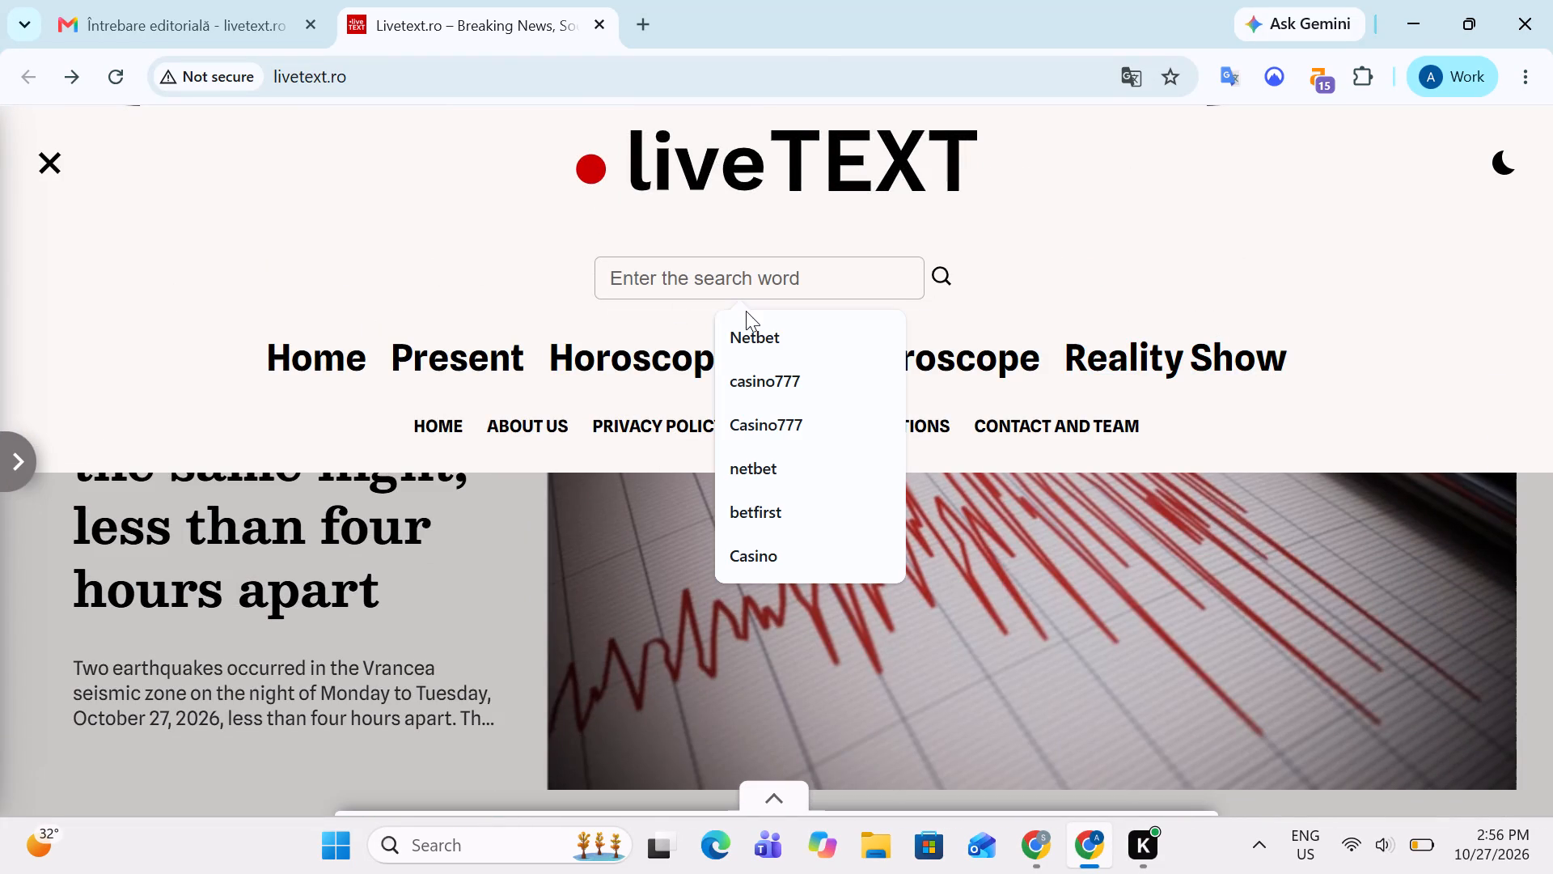
click(755, 340)
key(Return)
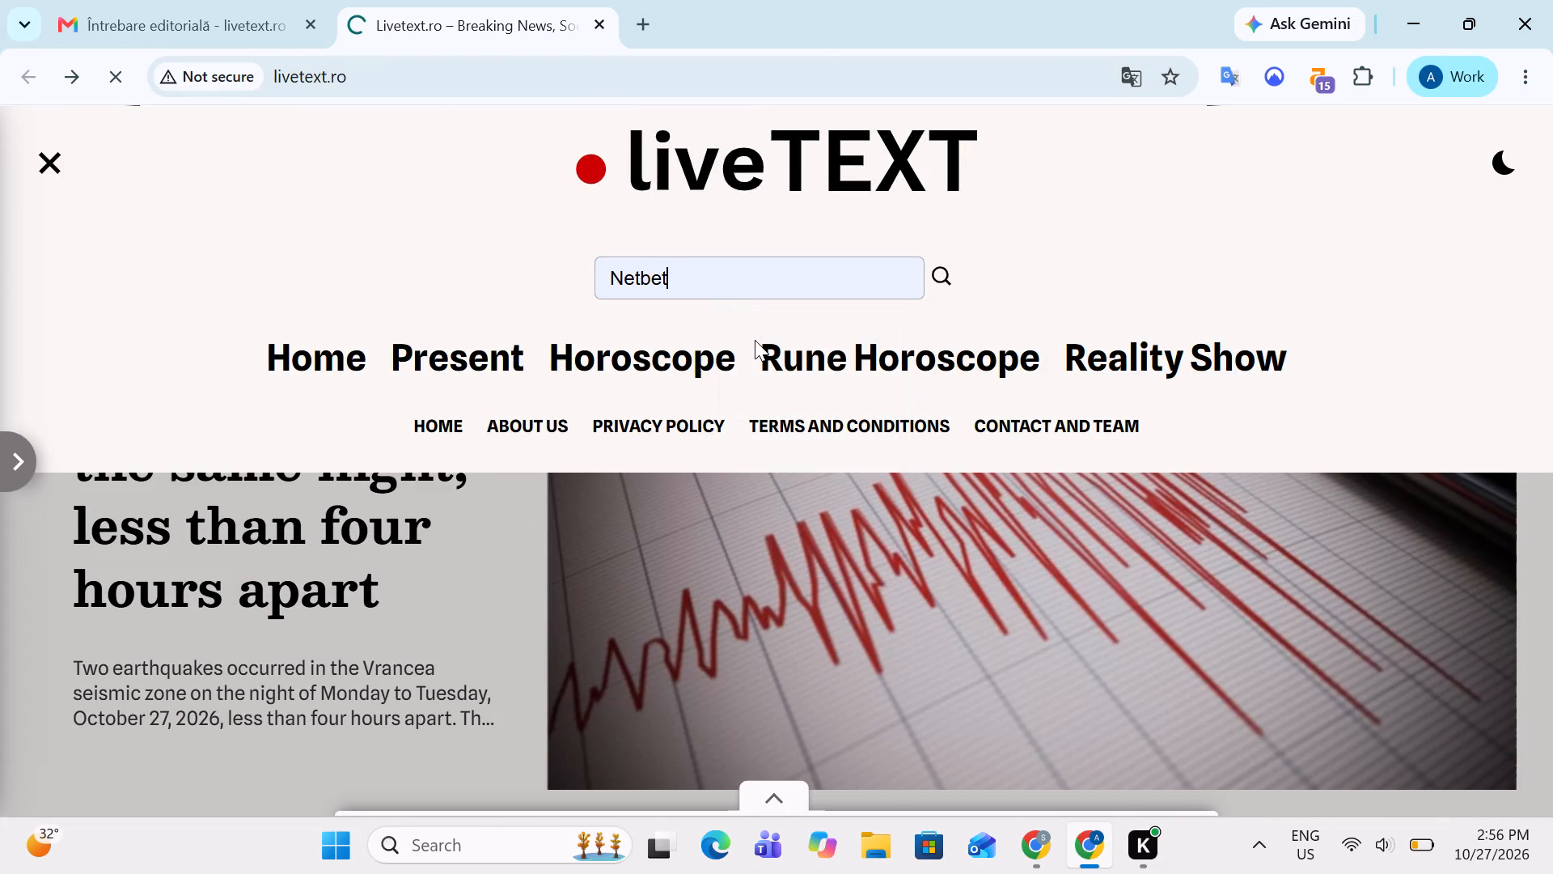
scroll(850, 414, down, 2)
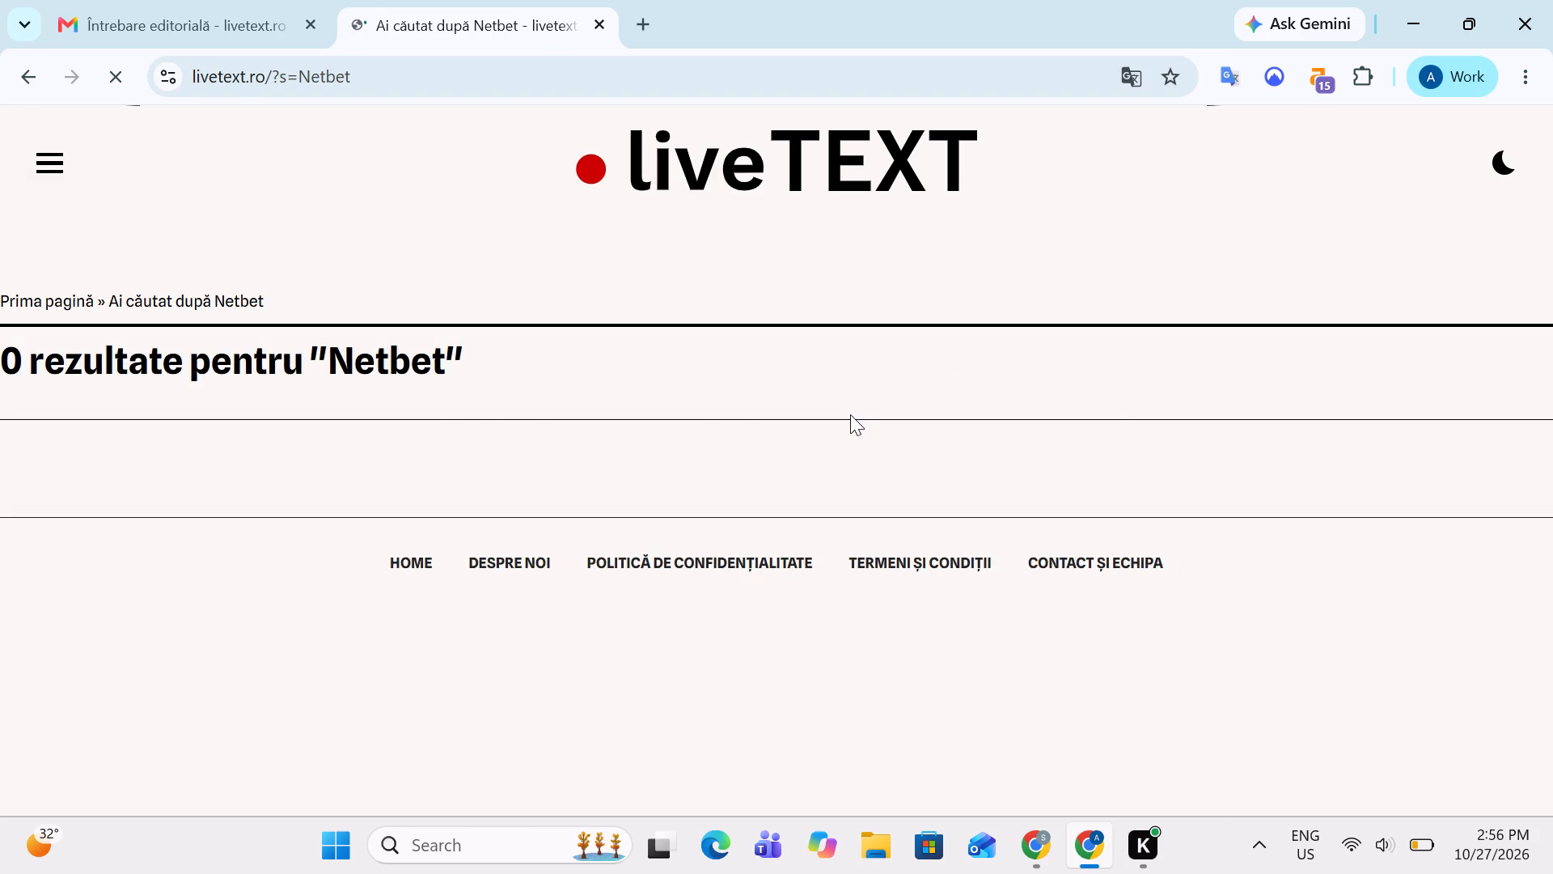
scroll(850, 414, down, 3)
scroll(571, 549, down, 3)
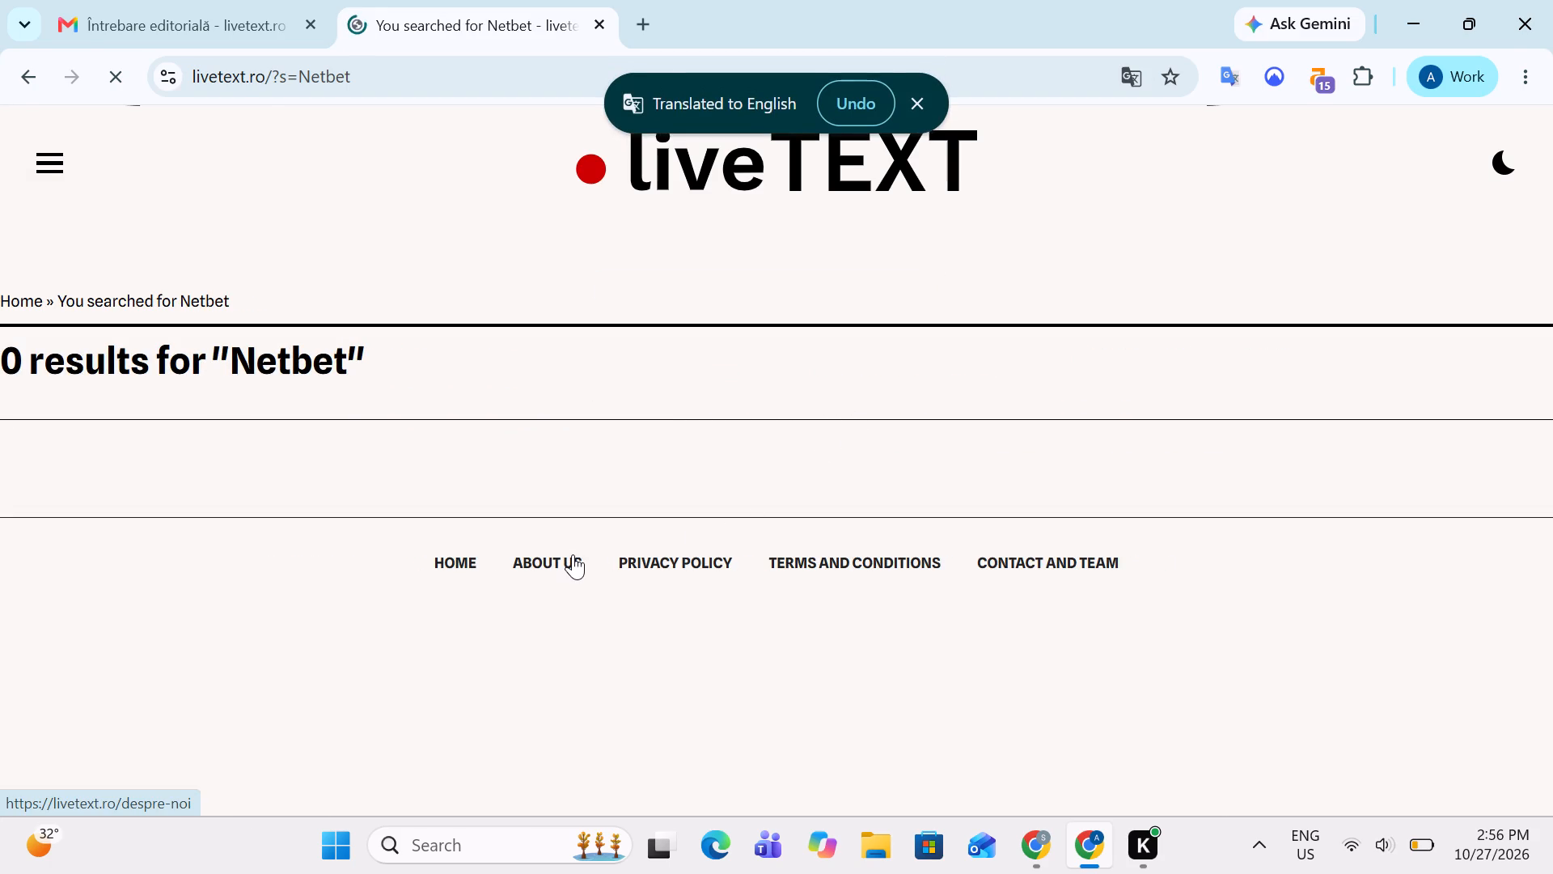
In the livetext.ro row of the master sheet, enter country Romania and language Romanian, ending on its NICHE cell.
key(alt+Tab)
key(Right)
key(Left)
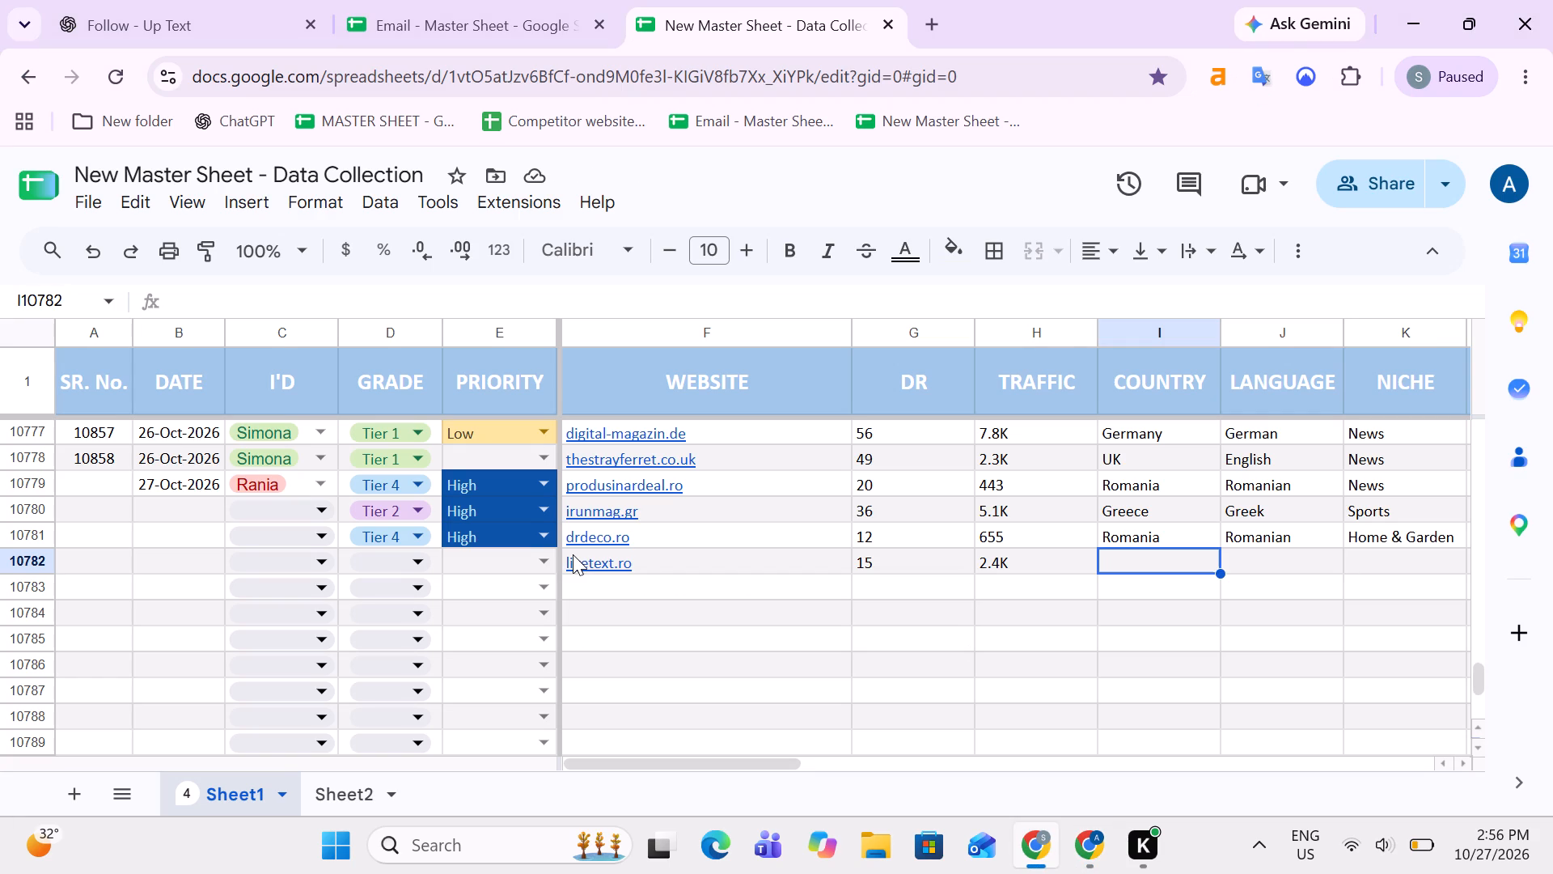
text(Ro)
key(Right)
text(Ro)
key(Right)
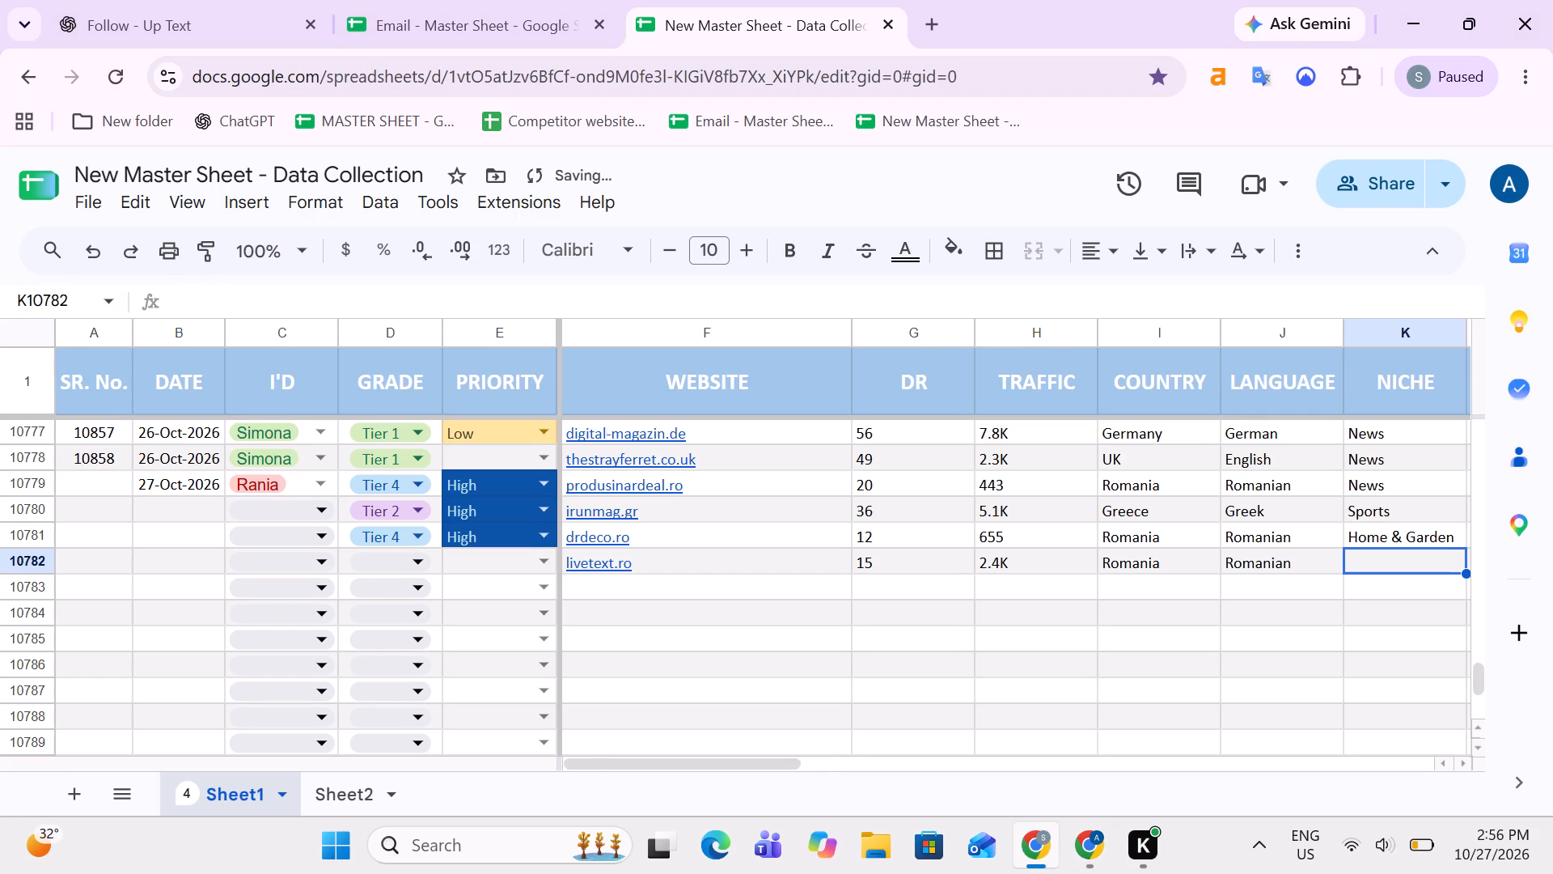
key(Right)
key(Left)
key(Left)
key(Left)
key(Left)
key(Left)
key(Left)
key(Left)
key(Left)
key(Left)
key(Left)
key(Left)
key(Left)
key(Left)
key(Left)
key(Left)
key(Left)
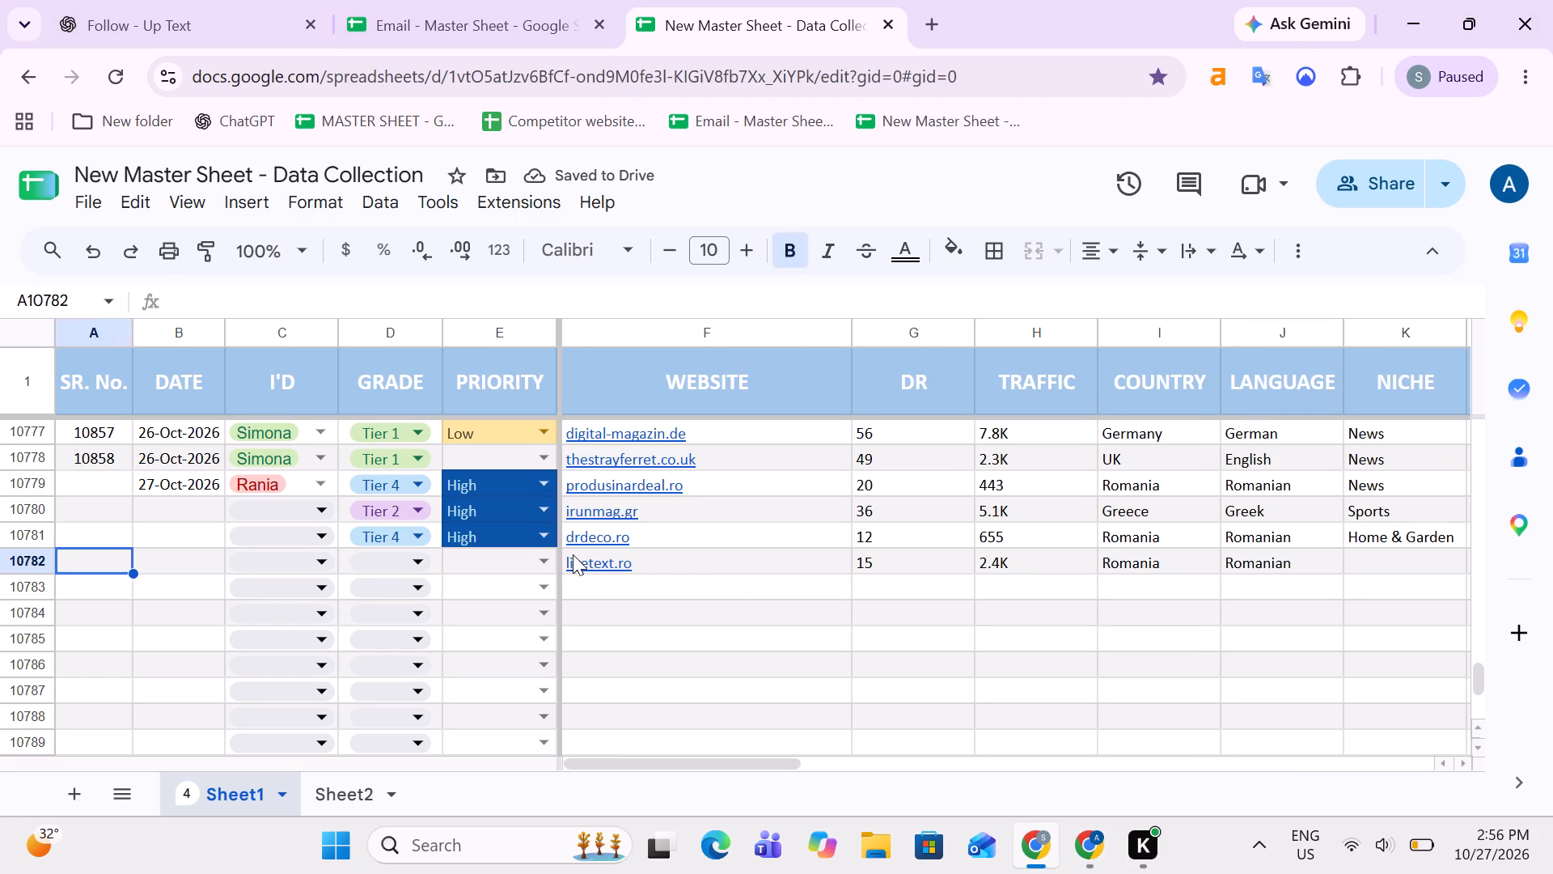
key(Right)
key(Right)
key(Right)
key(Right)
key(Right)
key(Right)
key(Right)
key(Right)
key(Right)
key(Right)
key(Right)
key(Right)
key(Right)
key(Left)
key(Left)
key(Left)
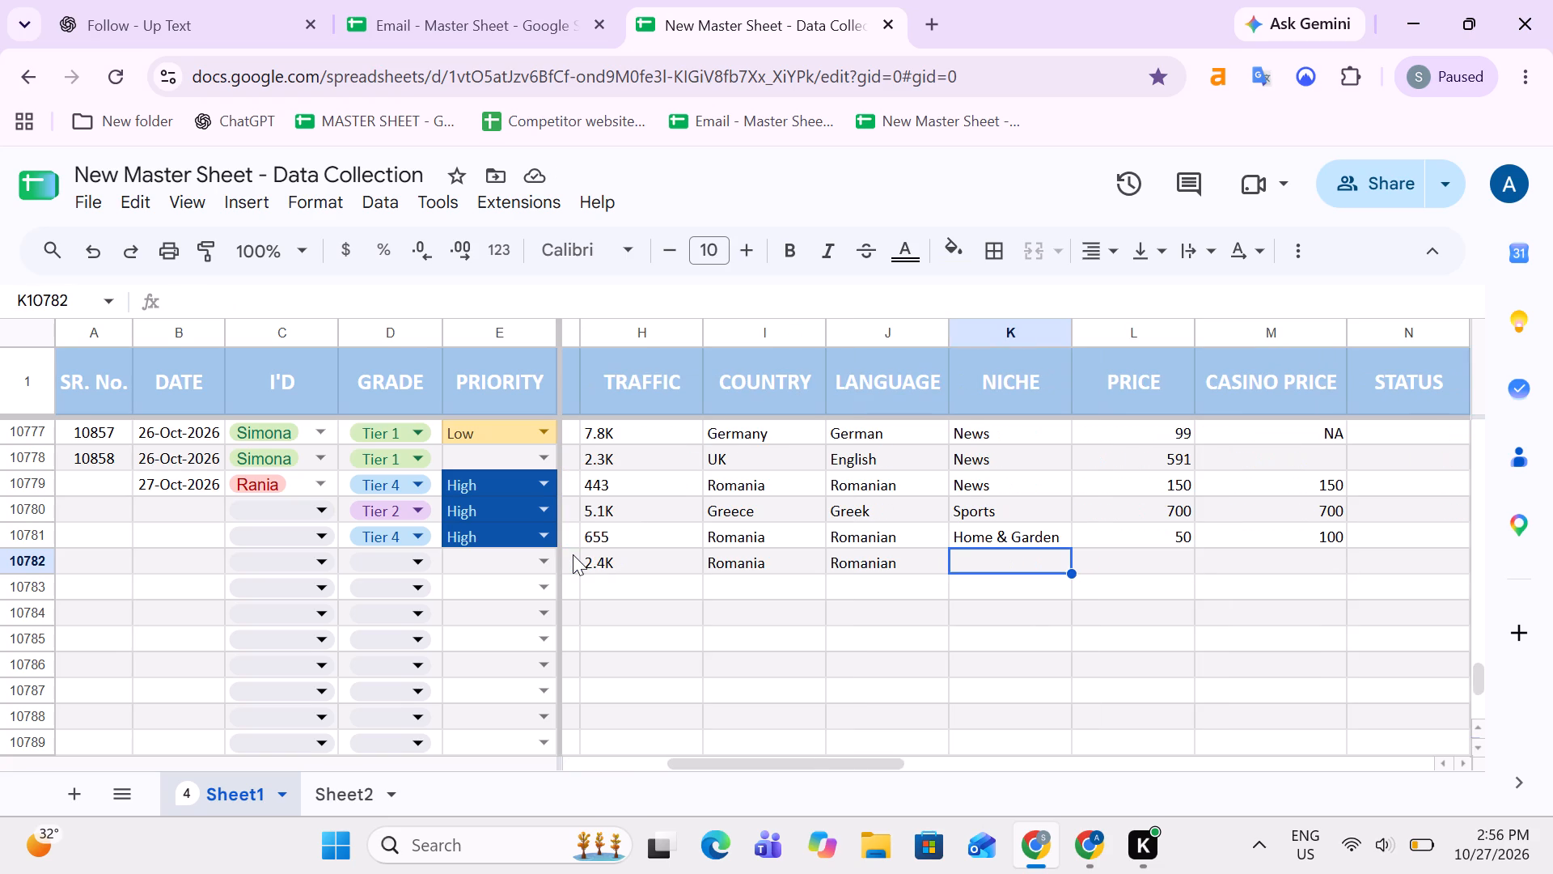
Go back to the livetext.ro home page, and enter the niche News in its master sheet row, ending on the PRICE cell.
key(alt+Tab)
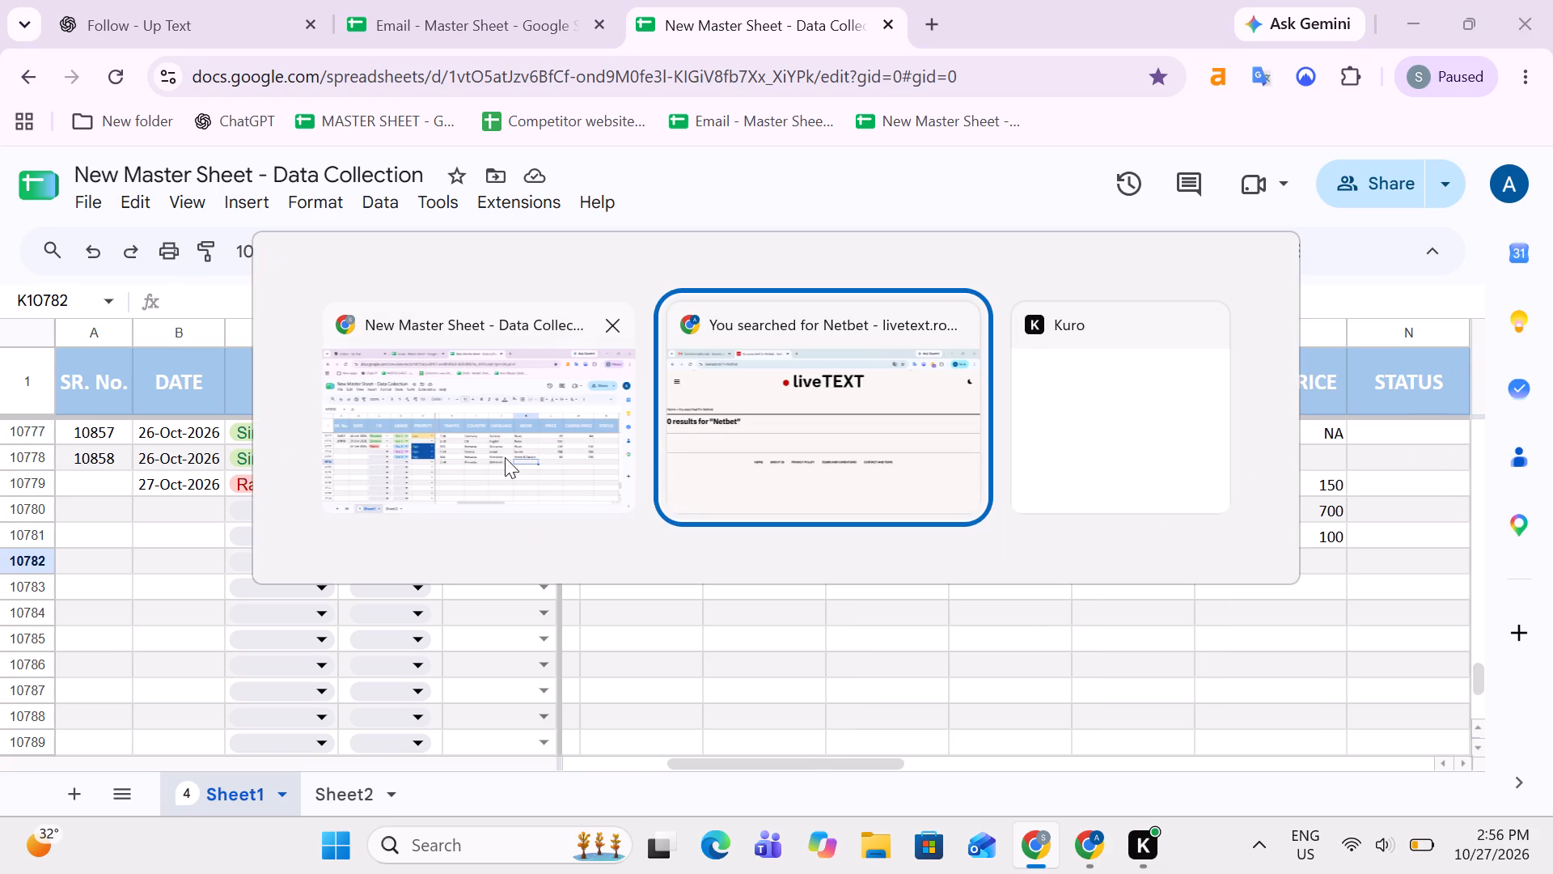
click(847, 448)
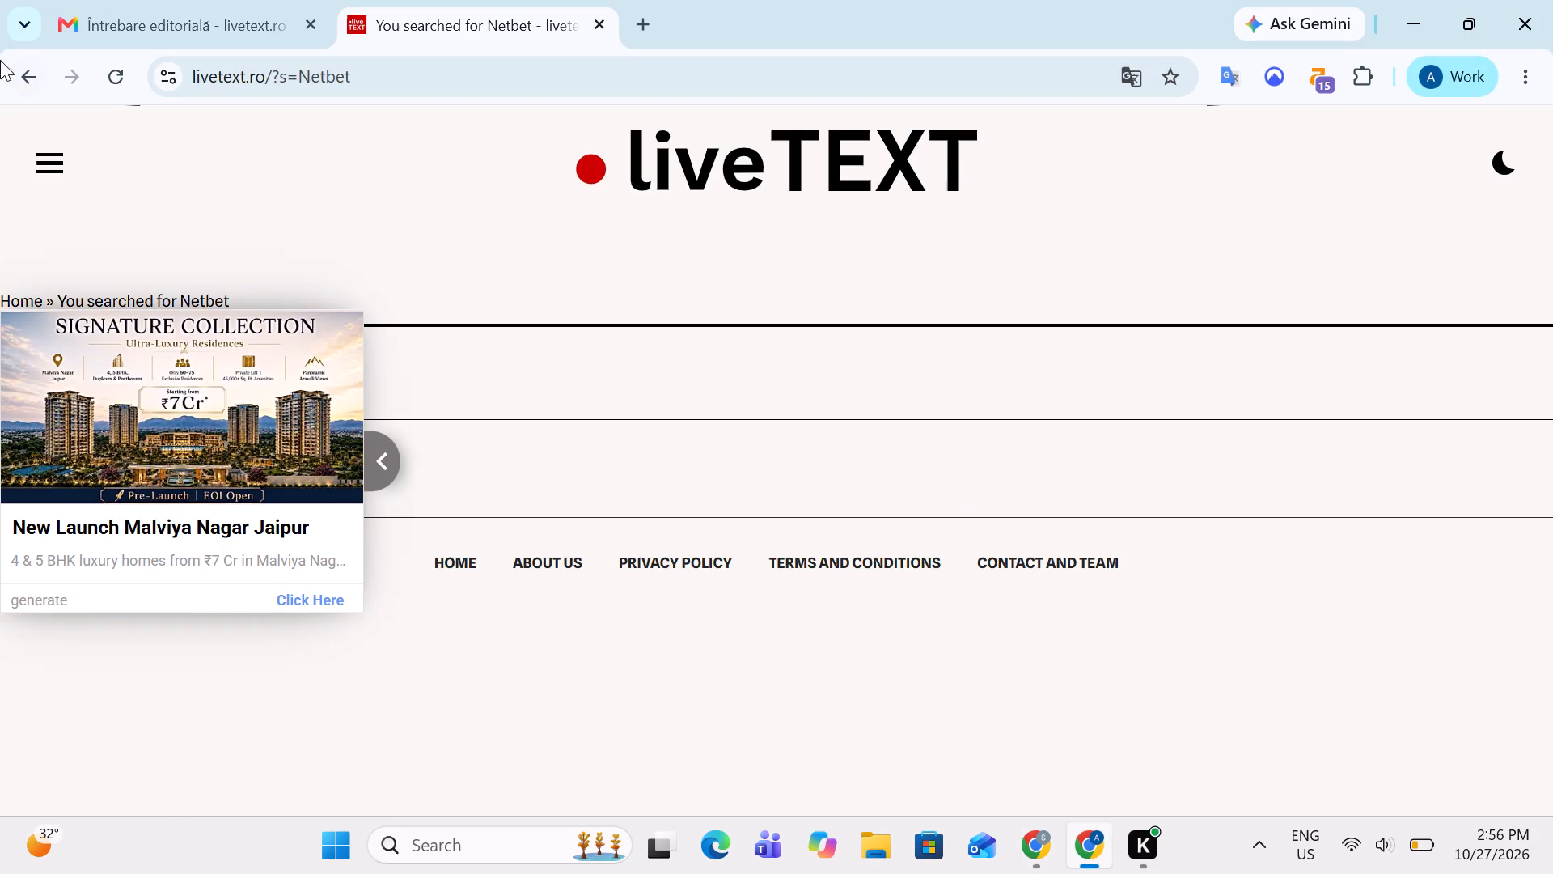
click(32, 71)
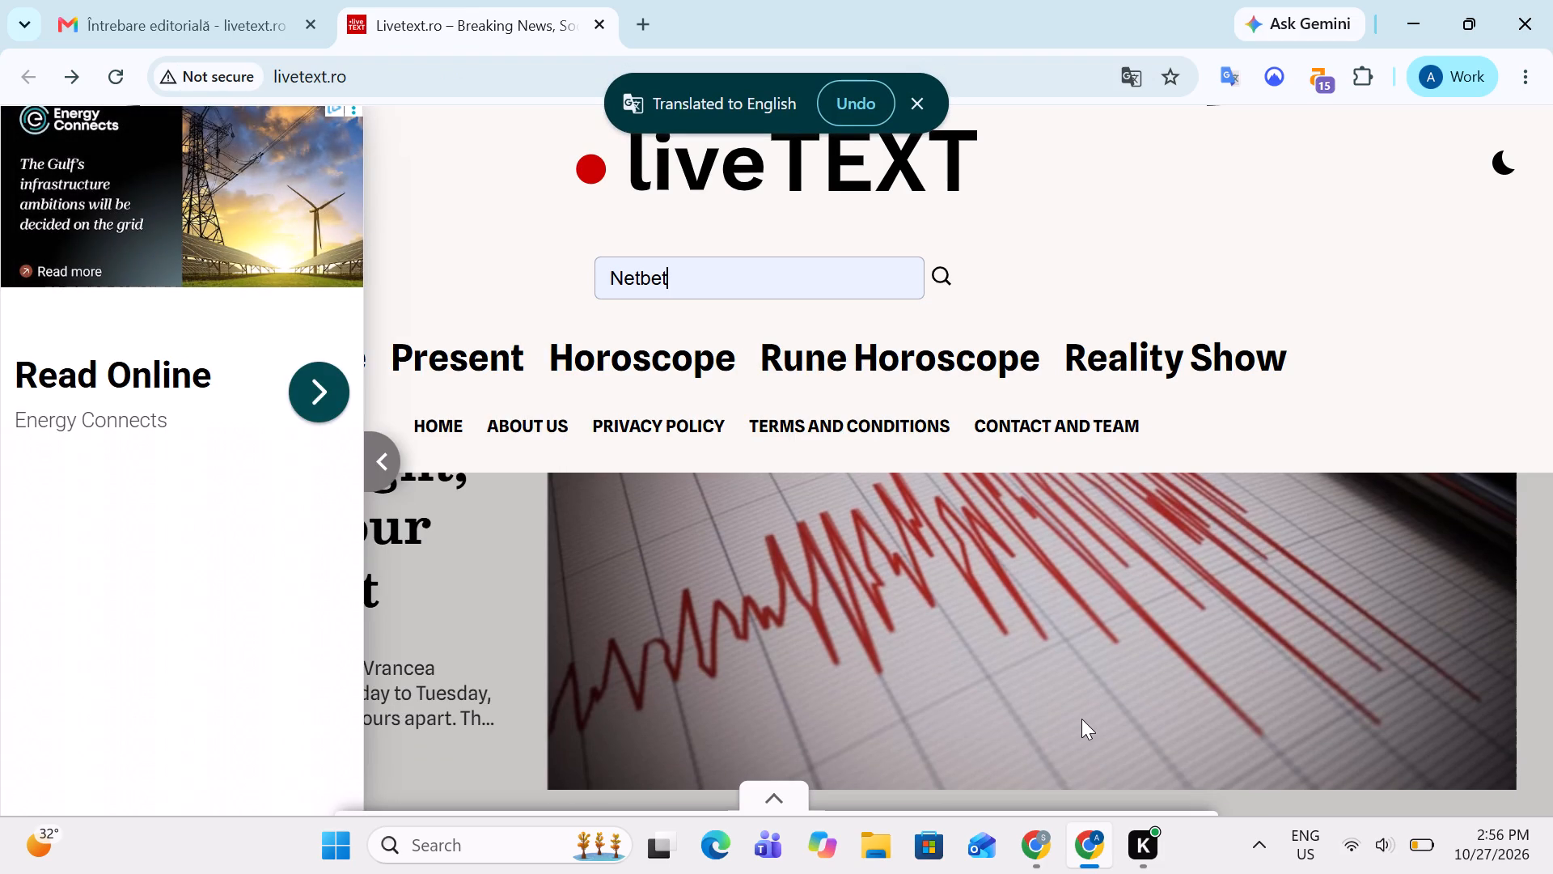
key(alt+Tab)
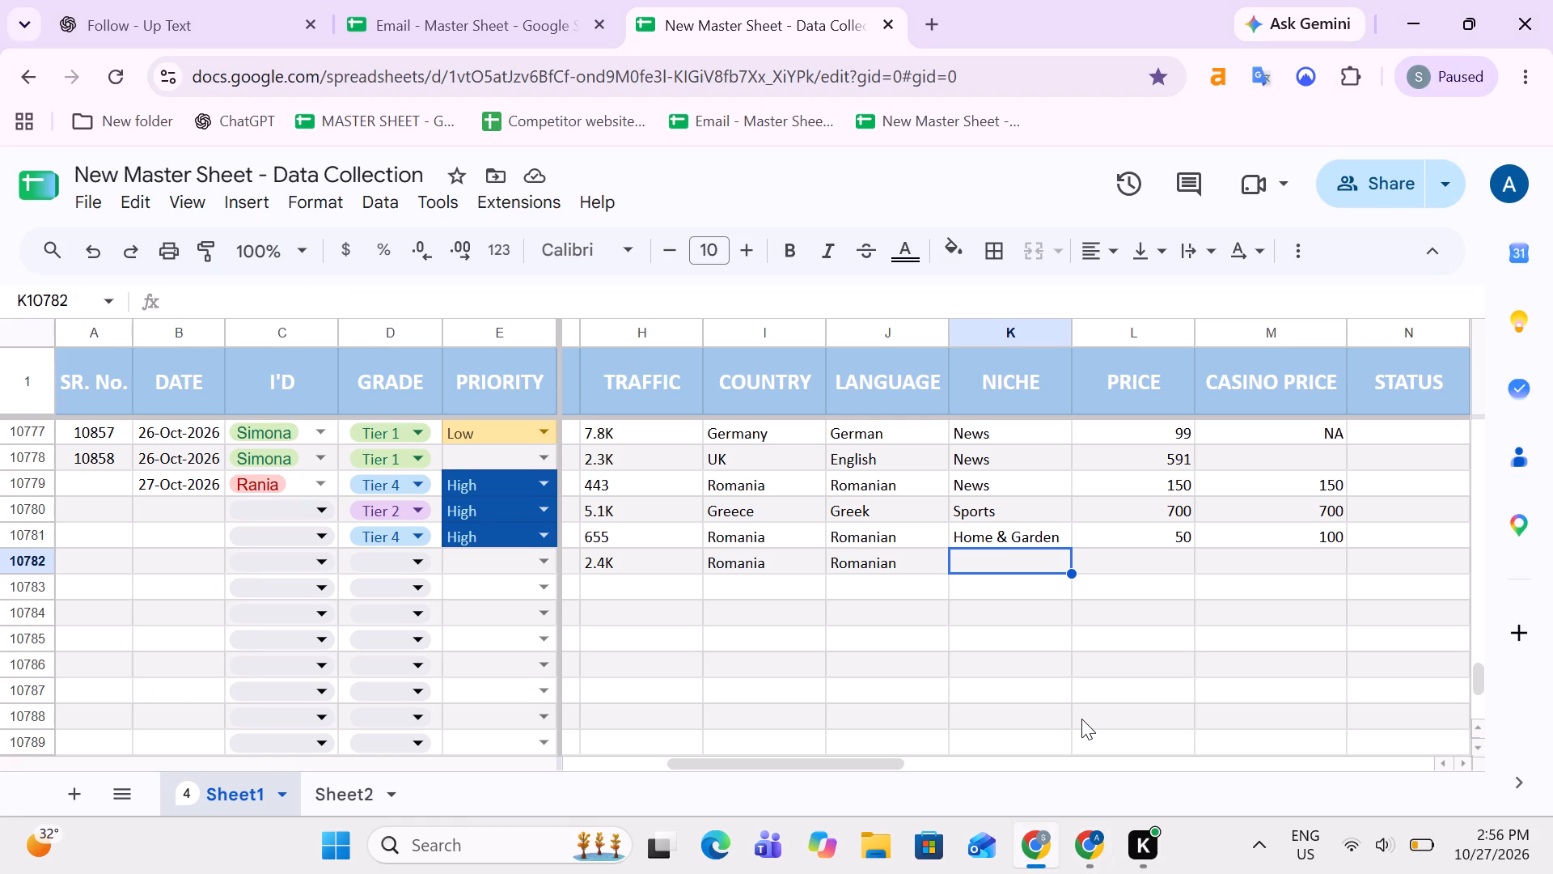
key(shift+n)
key(e)
key(Right)
key(Right)
key(Left)
key(Left)
key(Right)
key(Left)
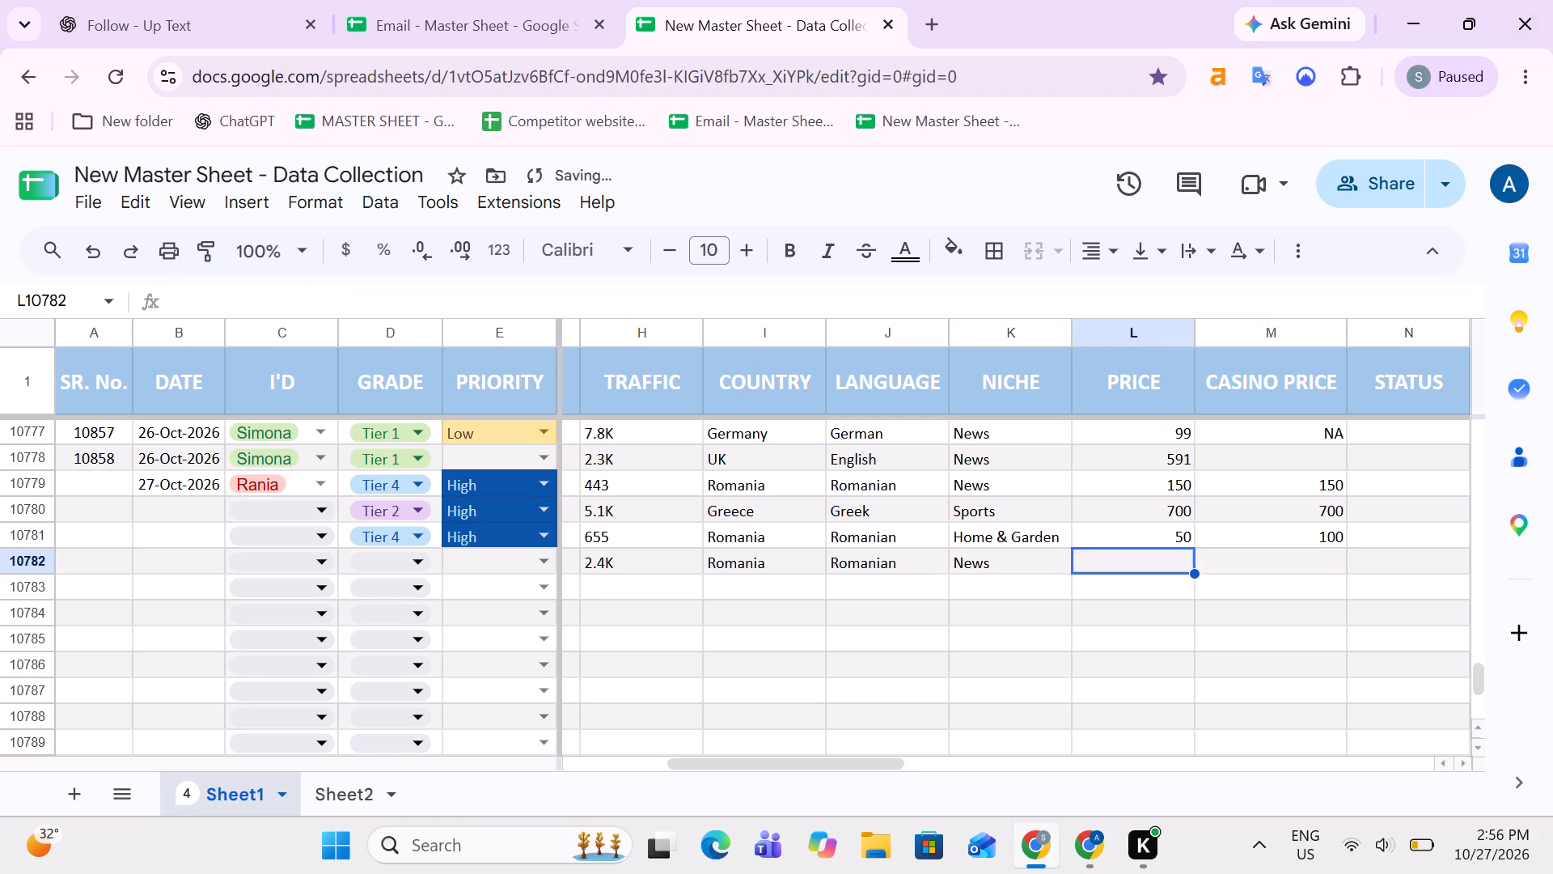
key(Right)
On the livetext.ro home page, collapse the side ad, close the site menu, and look over the page.
key(alt+Tab)
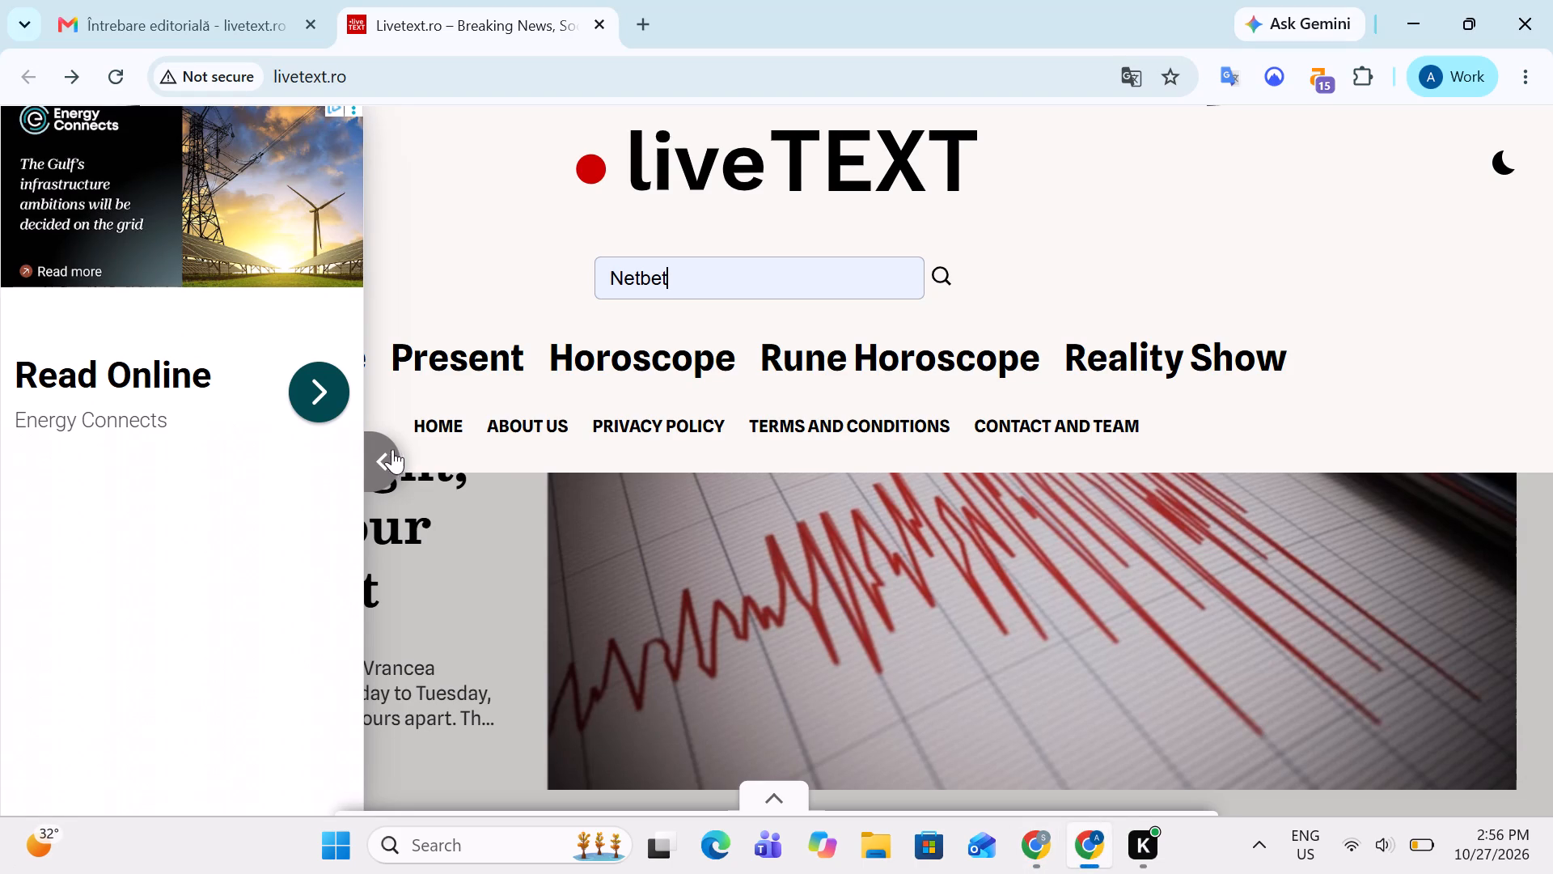
click(389, 448)
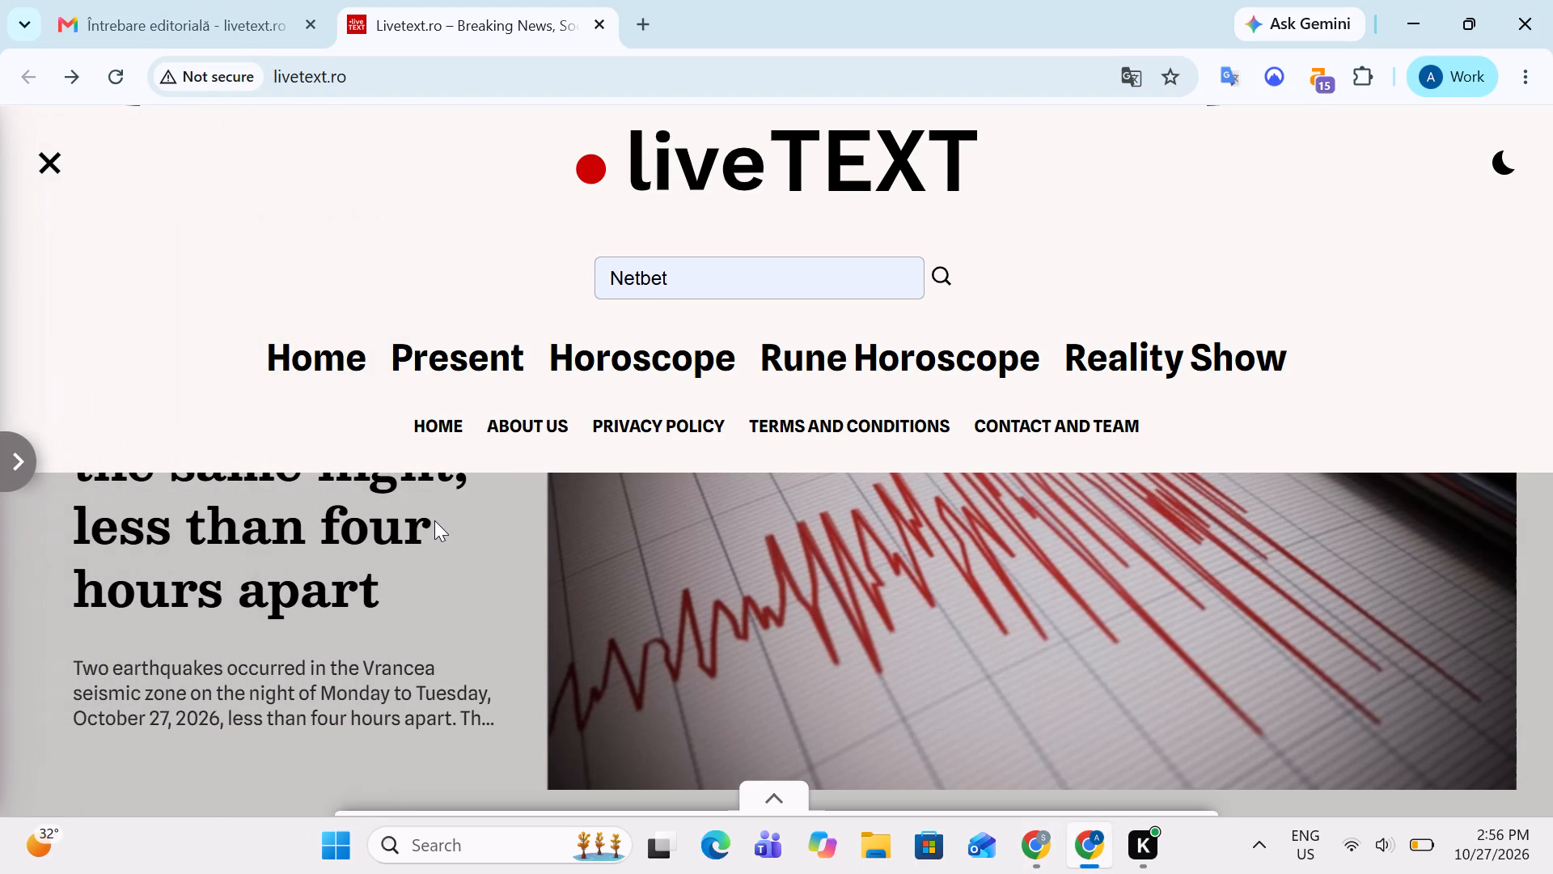
click(0, 633)
click(2, 460)
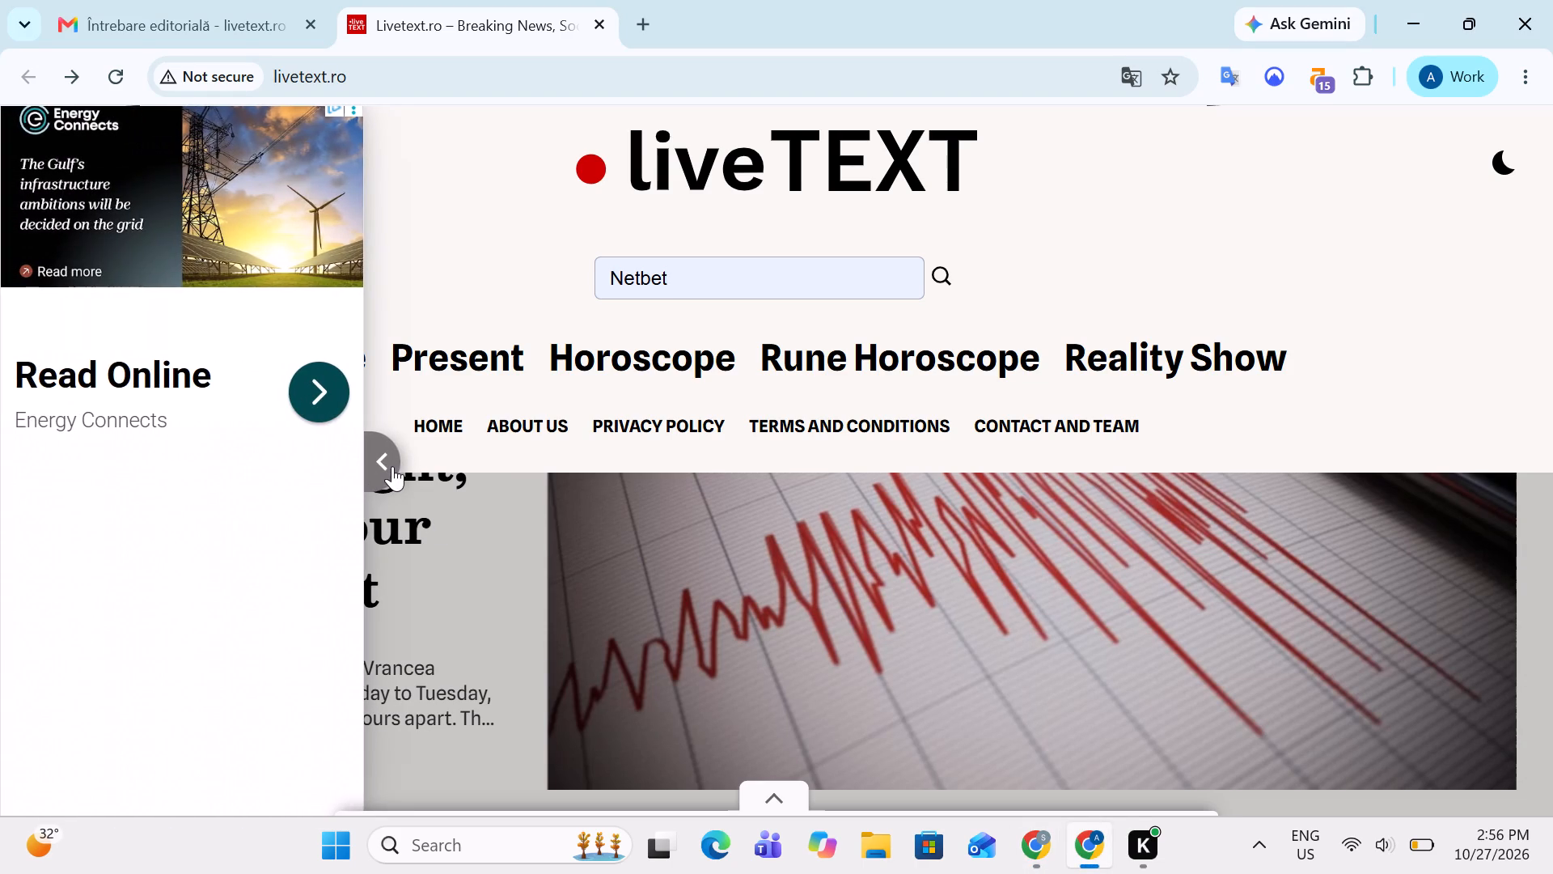
click(384, 464)
scroll(1512, 670, down, 4)
scroll(1526, 710, up, 7)
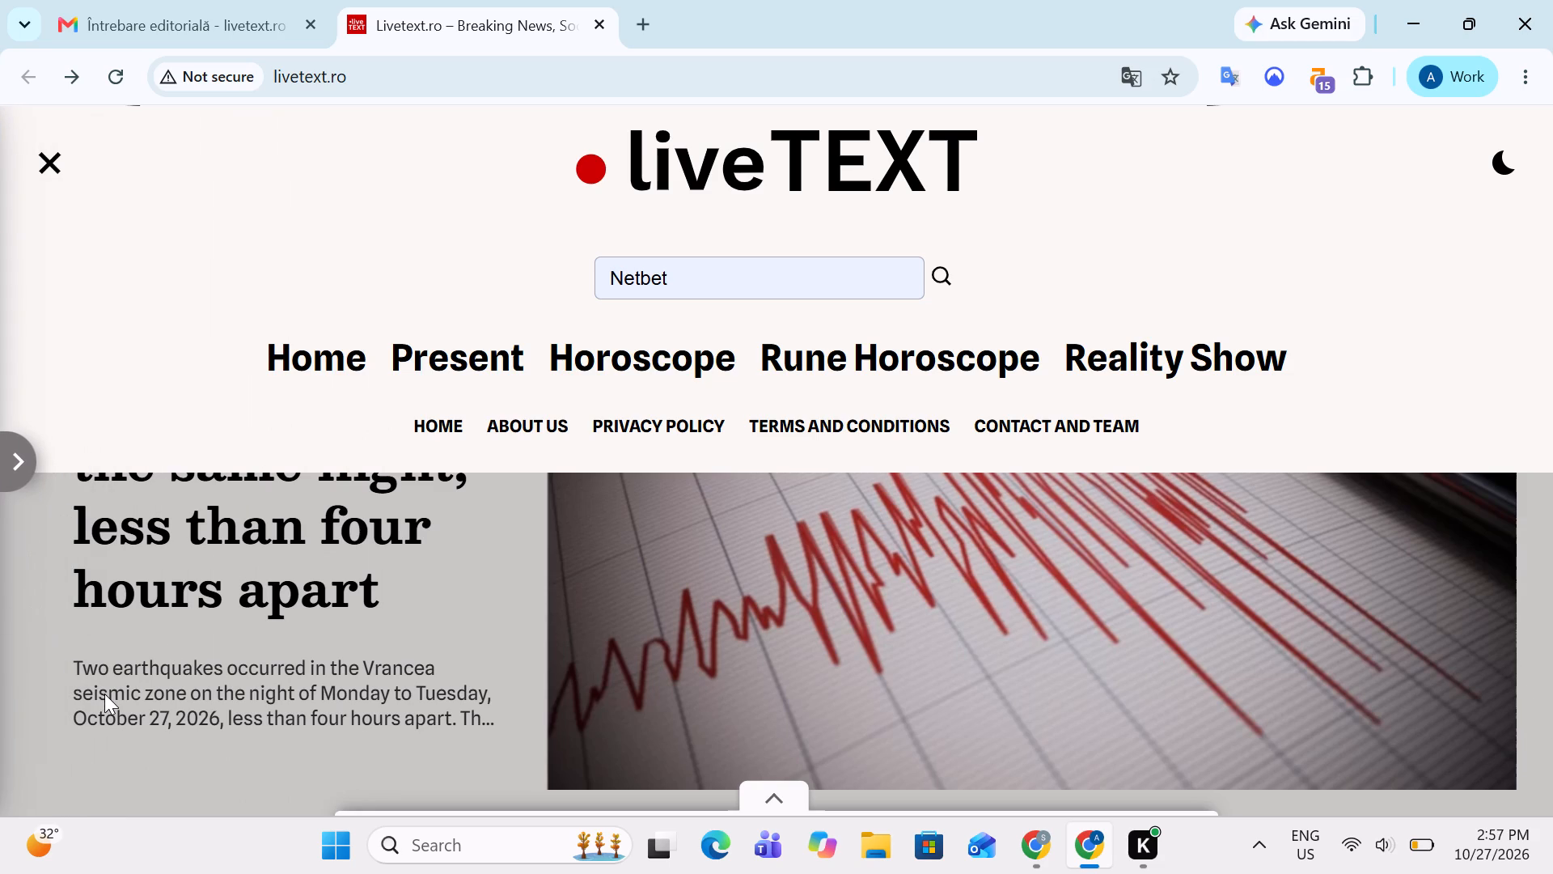
scroll(1552, 553, up, 3)
click(44, 165)
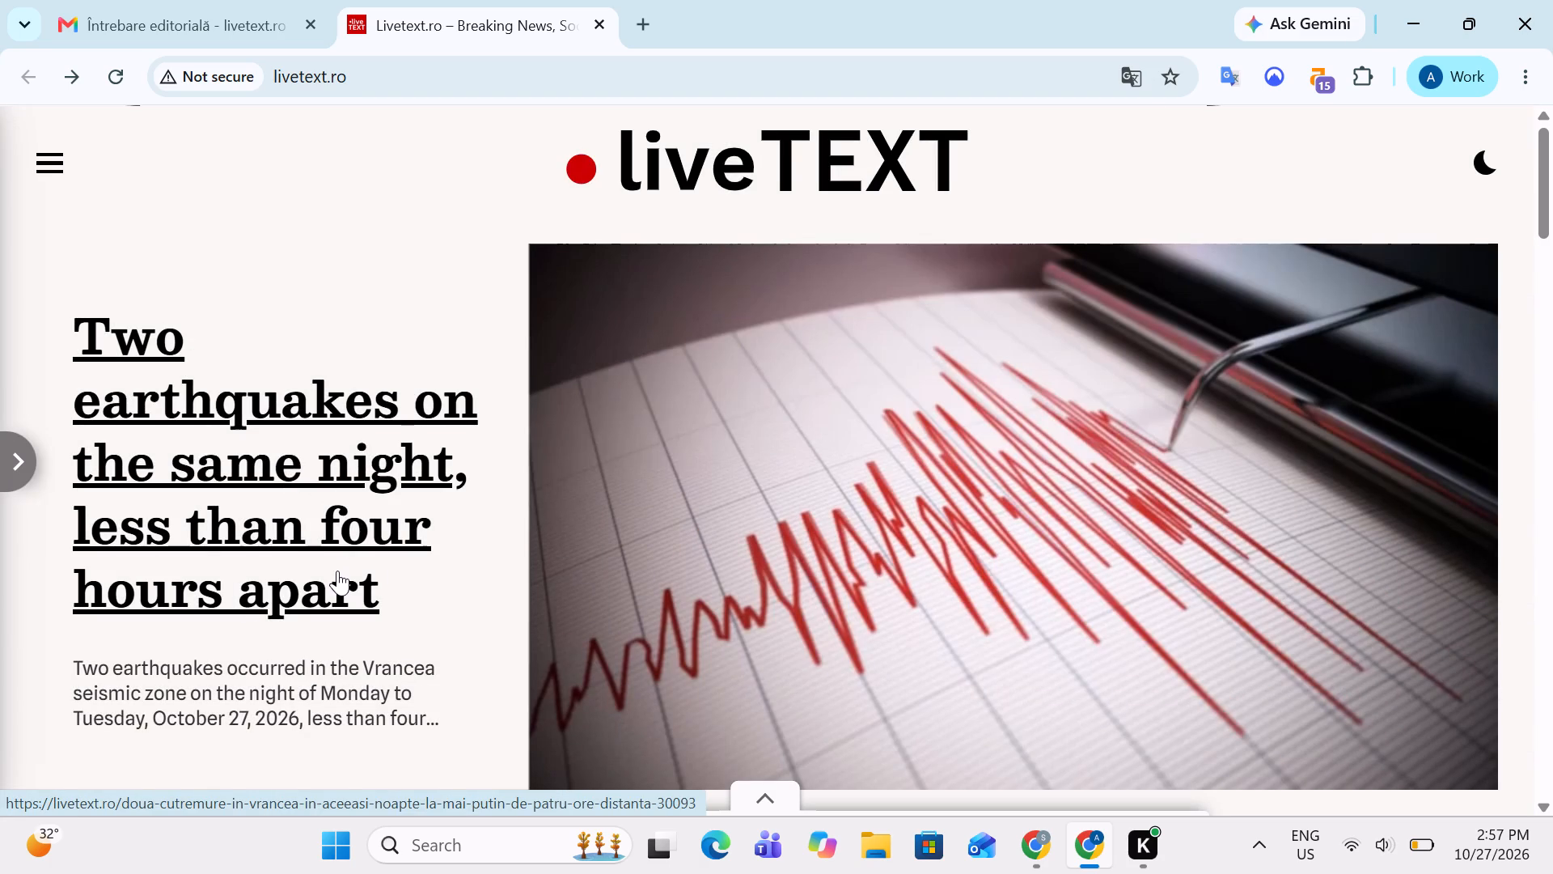
scroll(726, 498, up, 6)
scroll(584, 370, down, 8)
scroll(559, 477, down, 7)
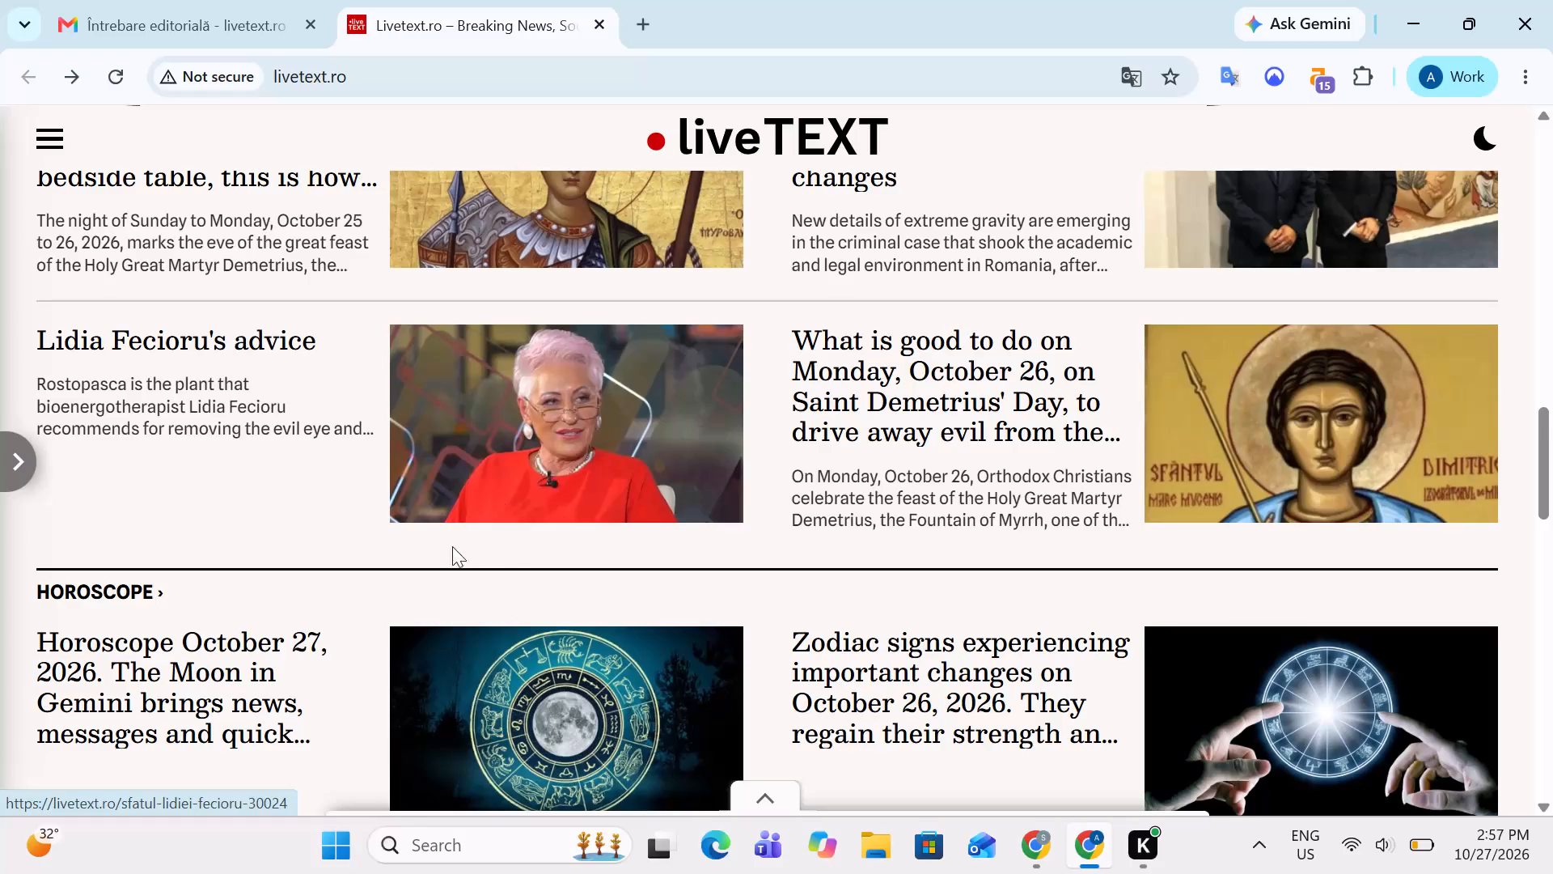
Look over the livetext.ro home page down to its footer, and close the page to return to the email thread.
scroll(599, 529, up, 11)
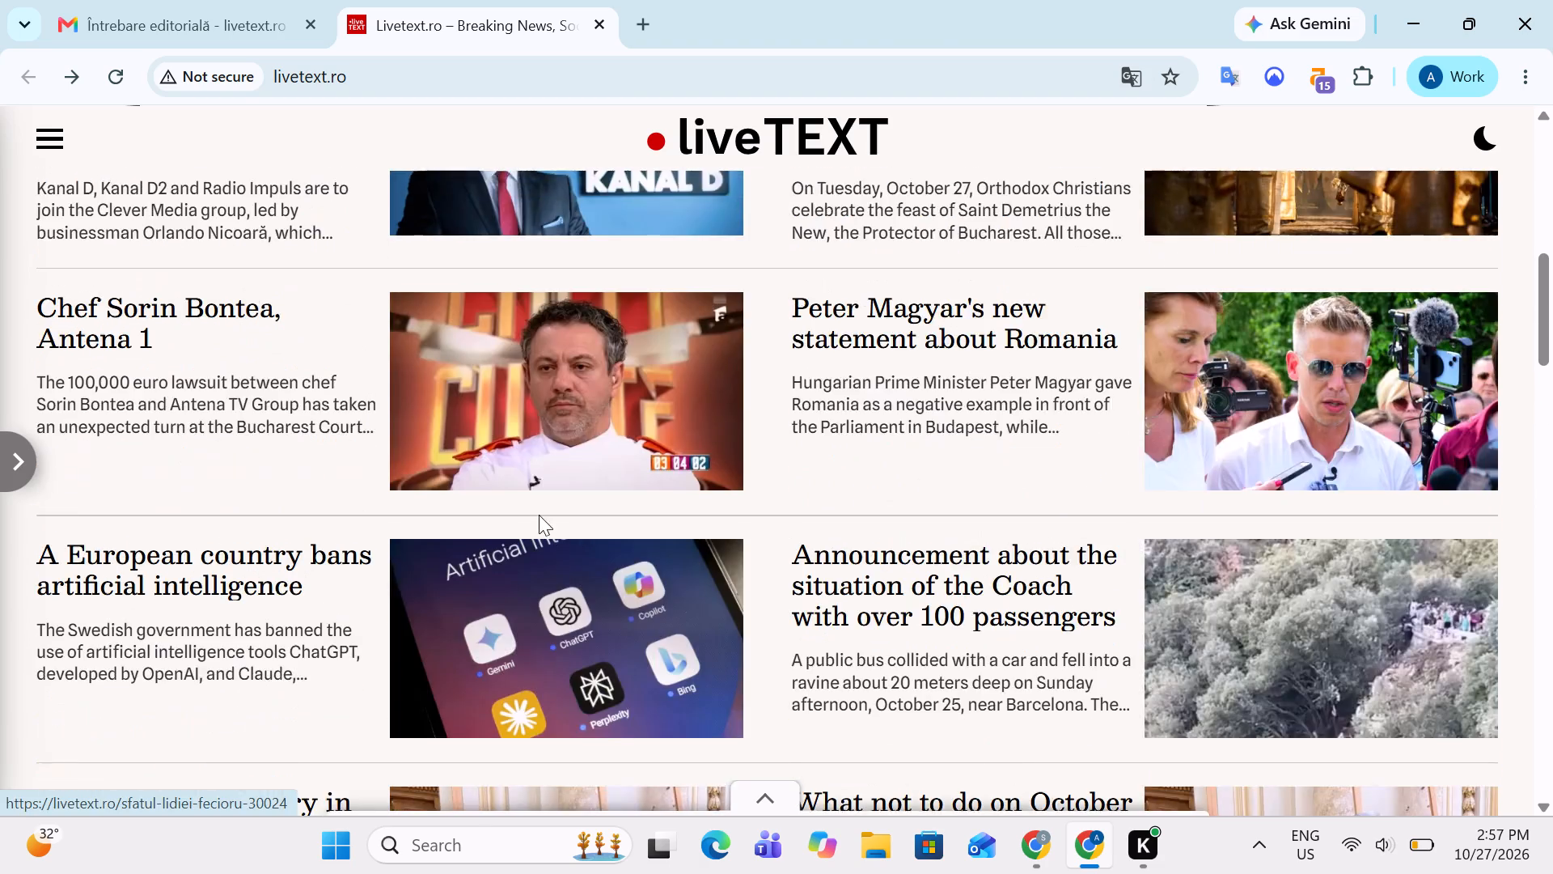
scroll(539, 515, up, 20)
key(alt+Tab)
key(Right)
key(Left)
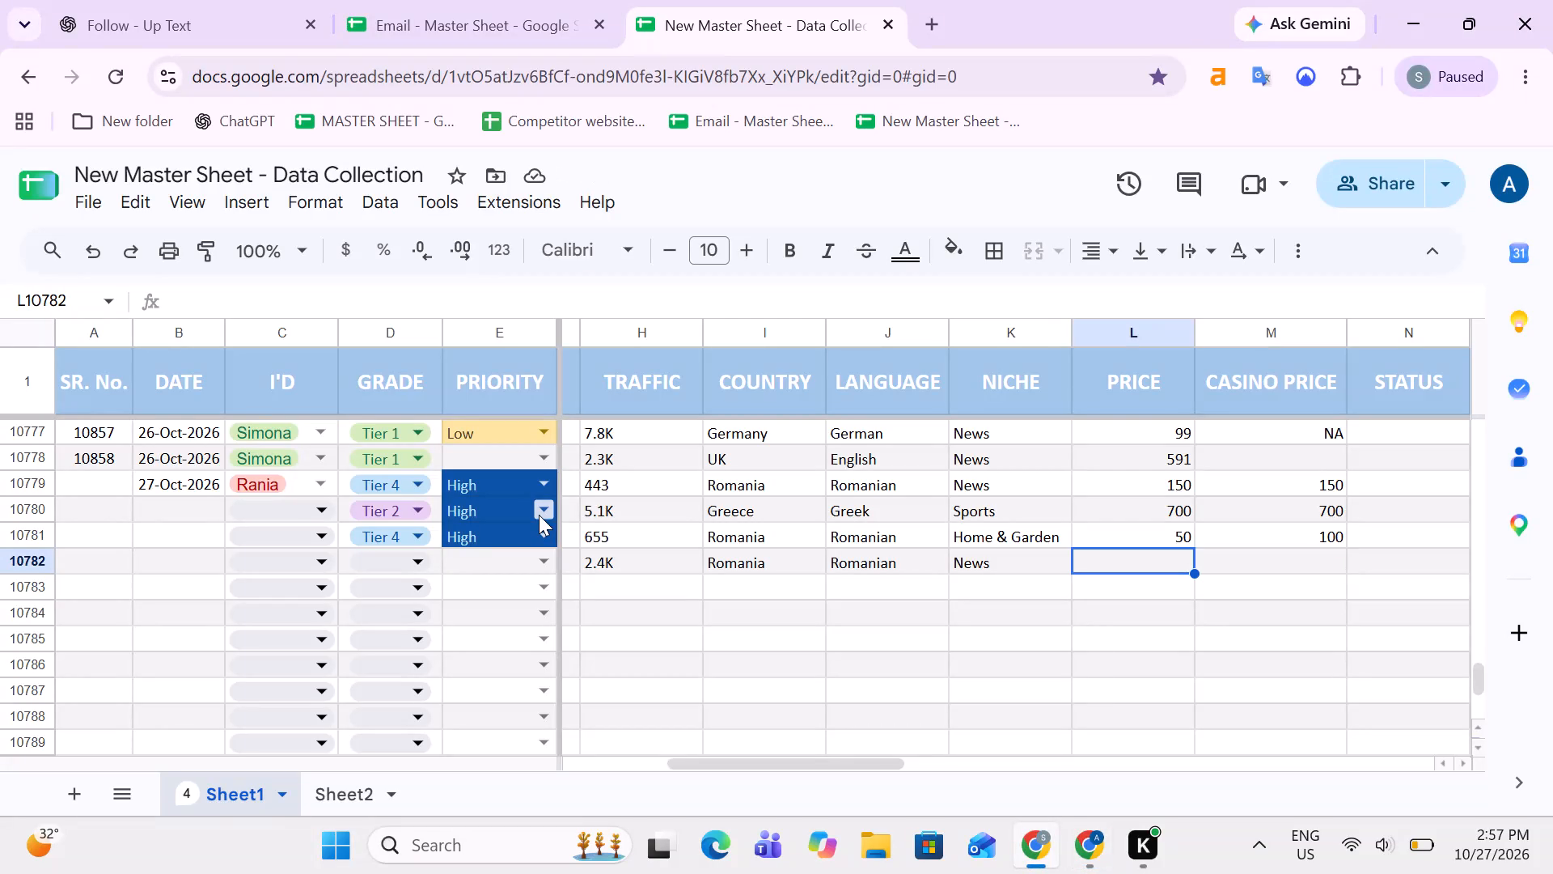
key(alt+Tab)
scroll(675, 366, down, 7)
scroll(706, 432, up, 19)
scroll(713, 436, down, 20)
scroll(713, 436, down, 15)
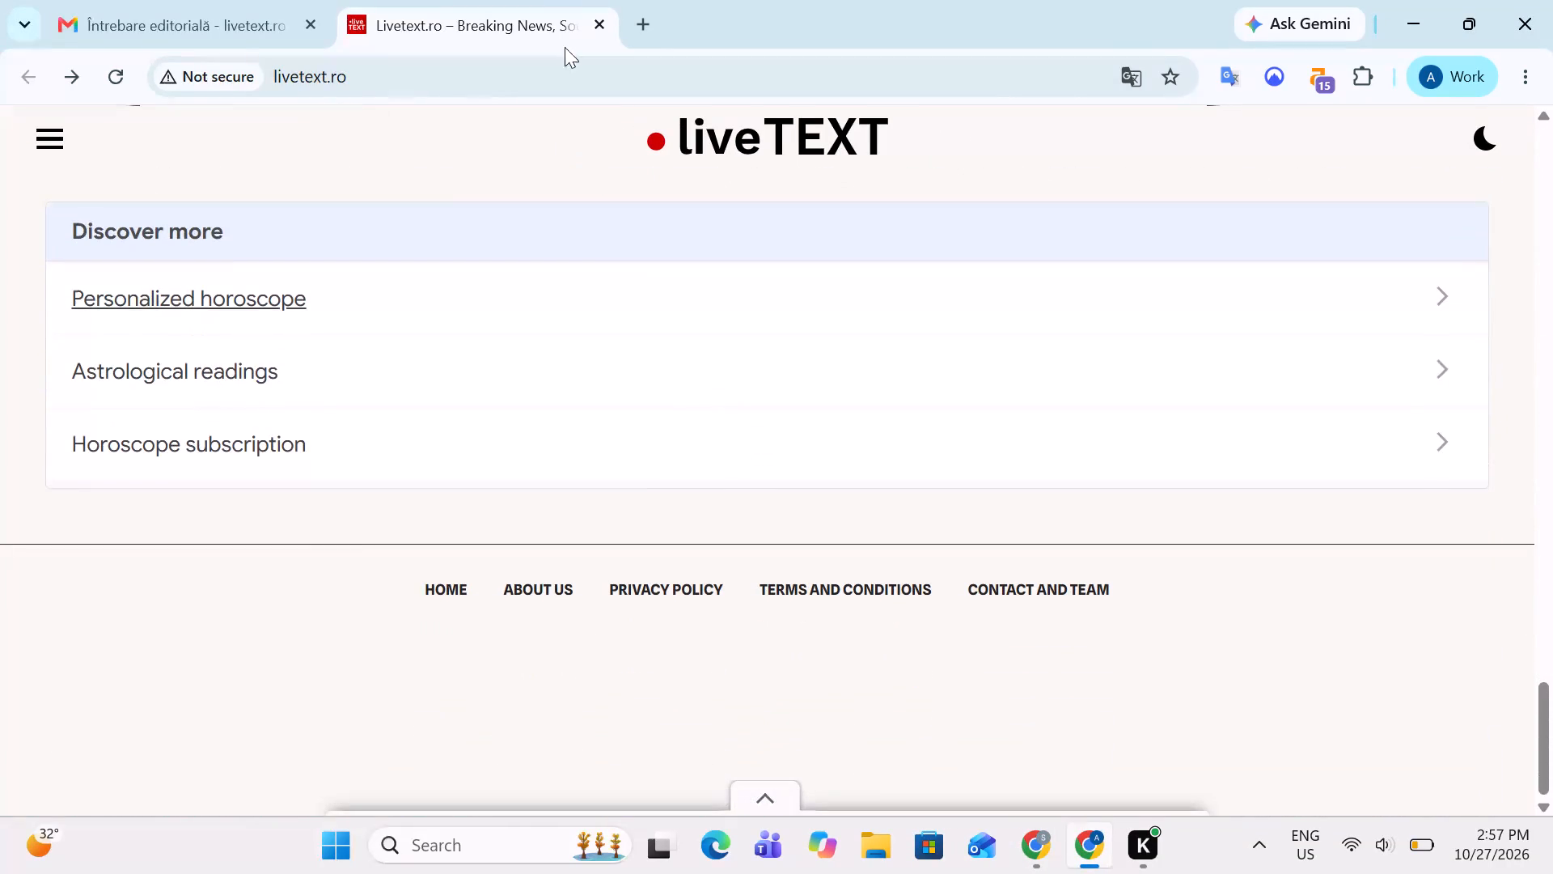
click(593, 17)
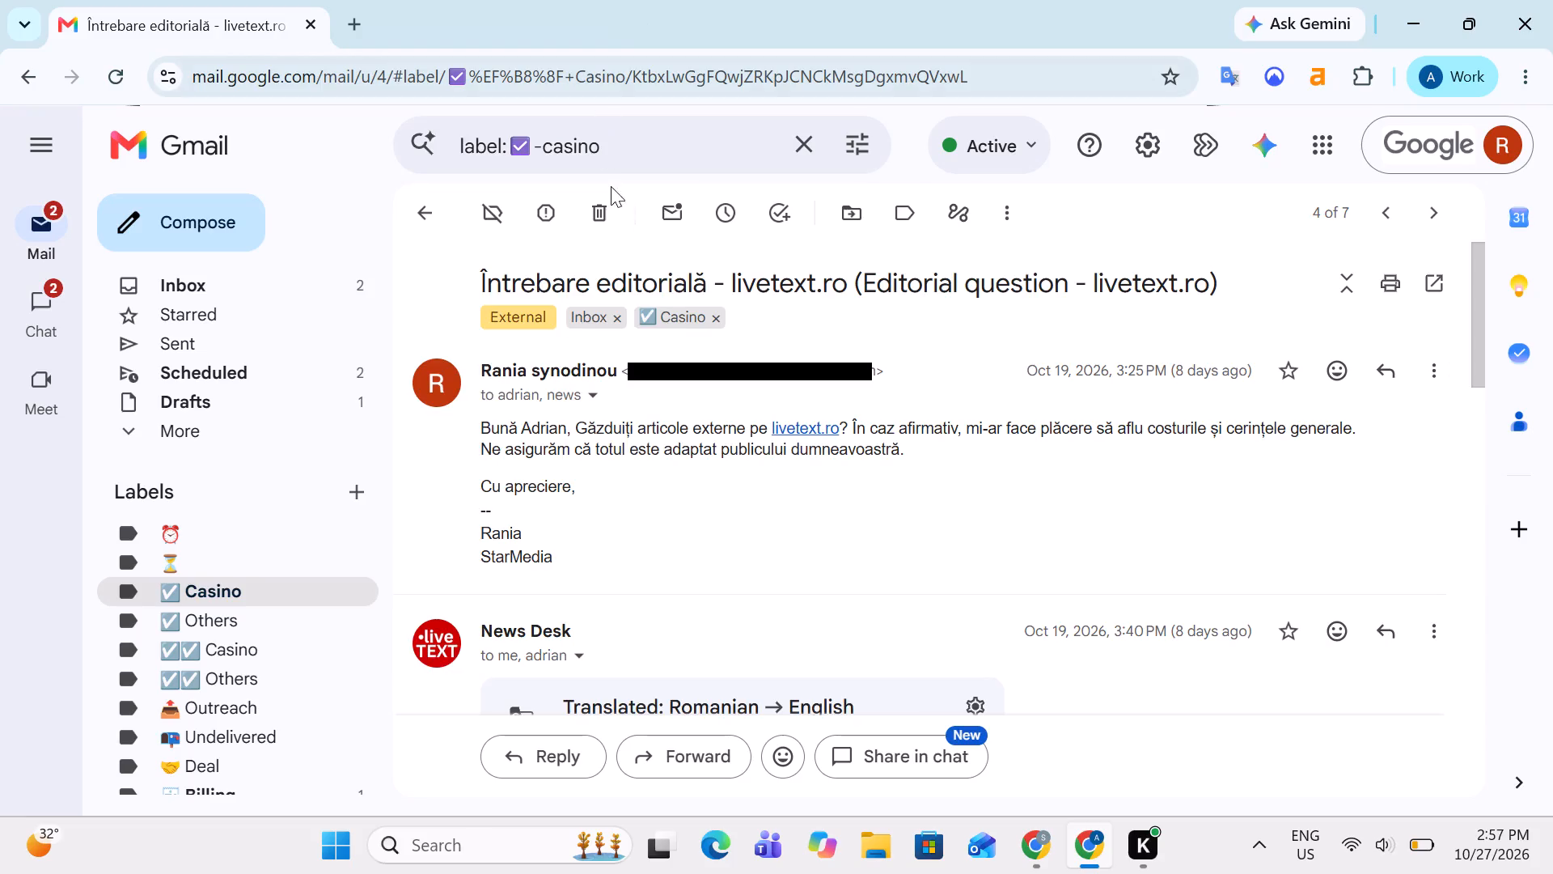
Find the publication price in the livetext.ro News Desk reply and enter 80 as PRICE in the site's master sheet row.
scroll(738, 456, down, 5)
scroll(738, 465, up, 2)
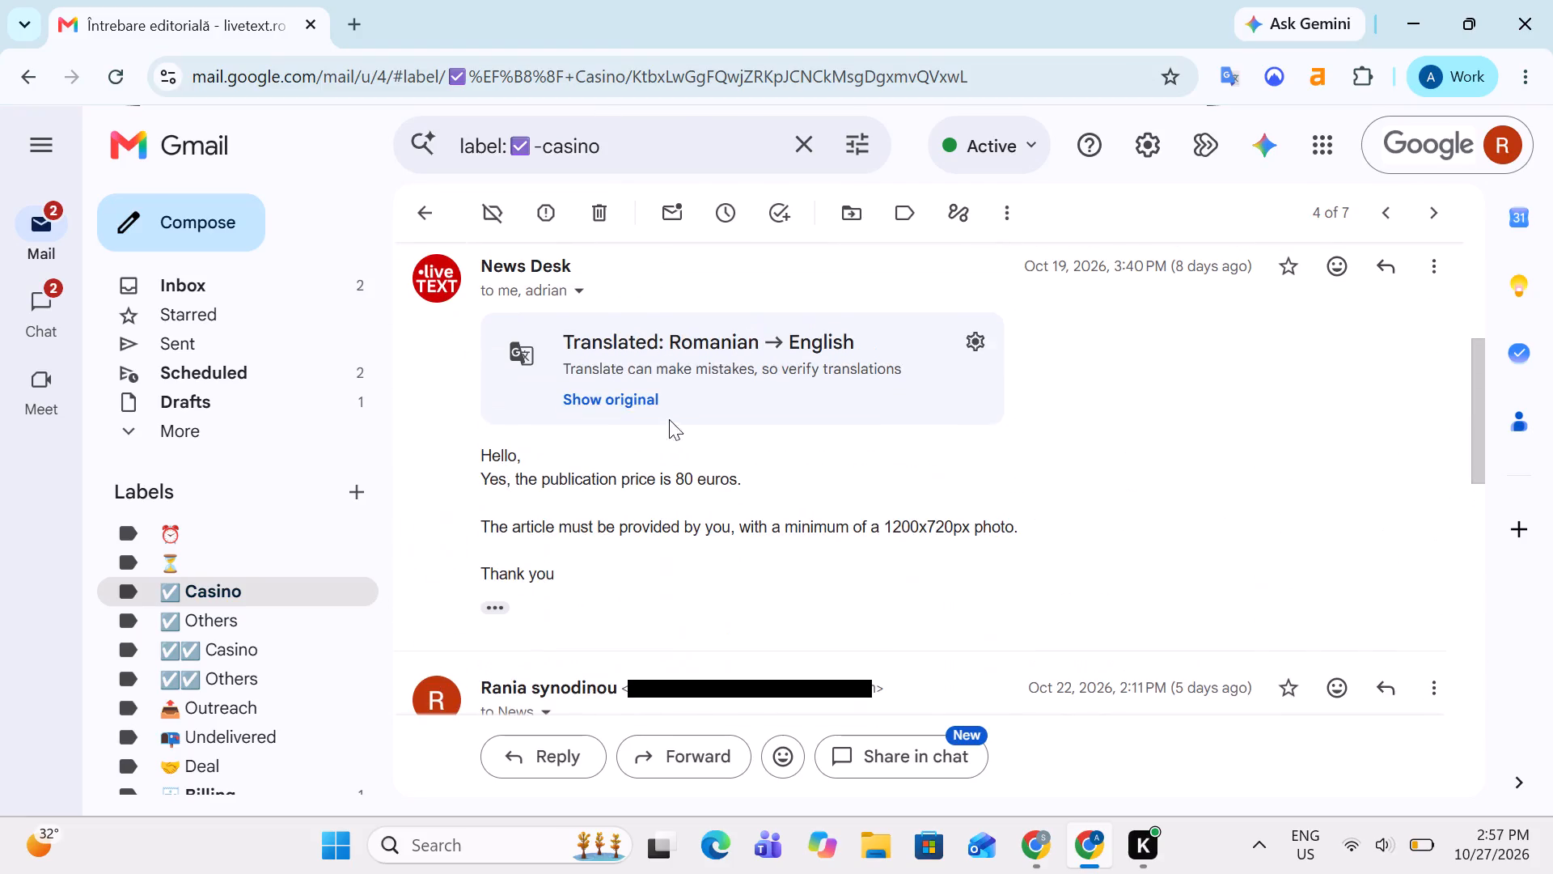
key(alt+Tab)
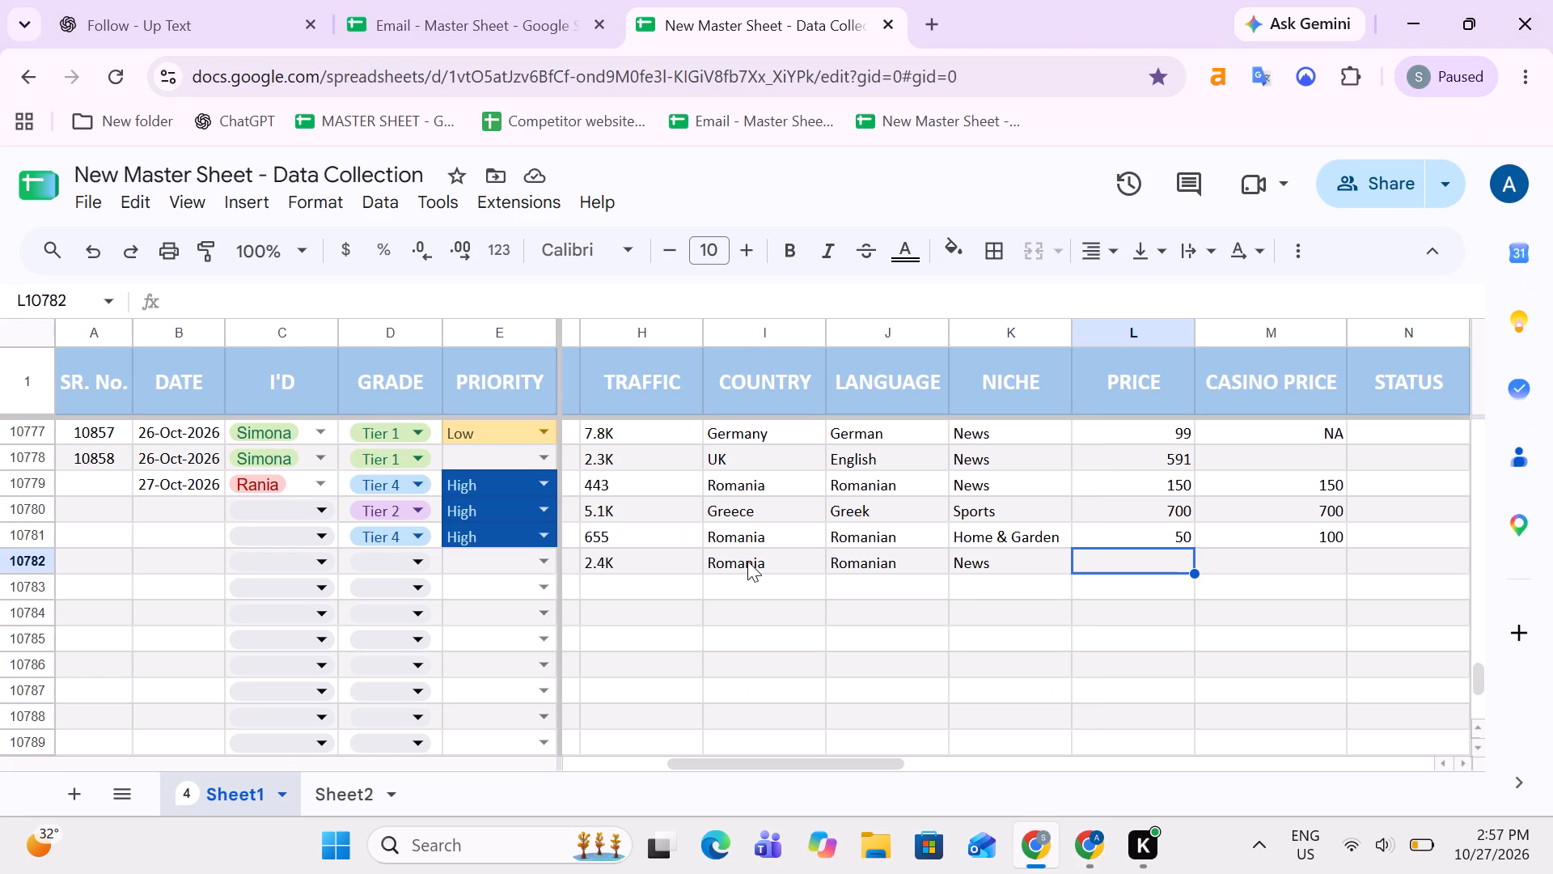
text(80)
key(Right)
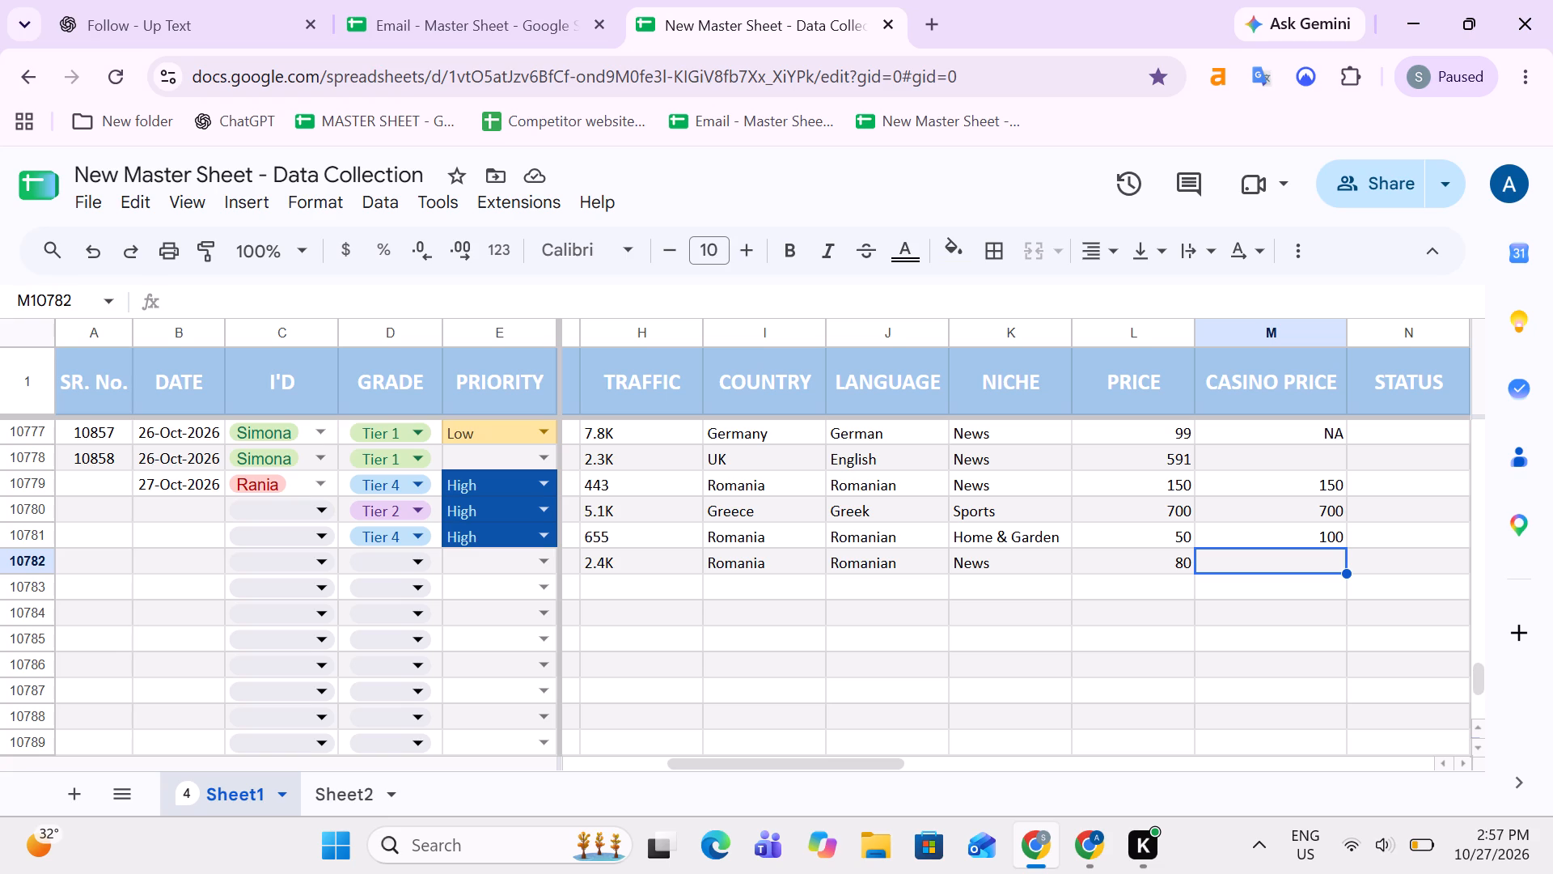
Check the thread's casino answer, copy the price 80 into the livetext.ro row's CASINO PRICE, ending on its WEBSITE TYPE cell.
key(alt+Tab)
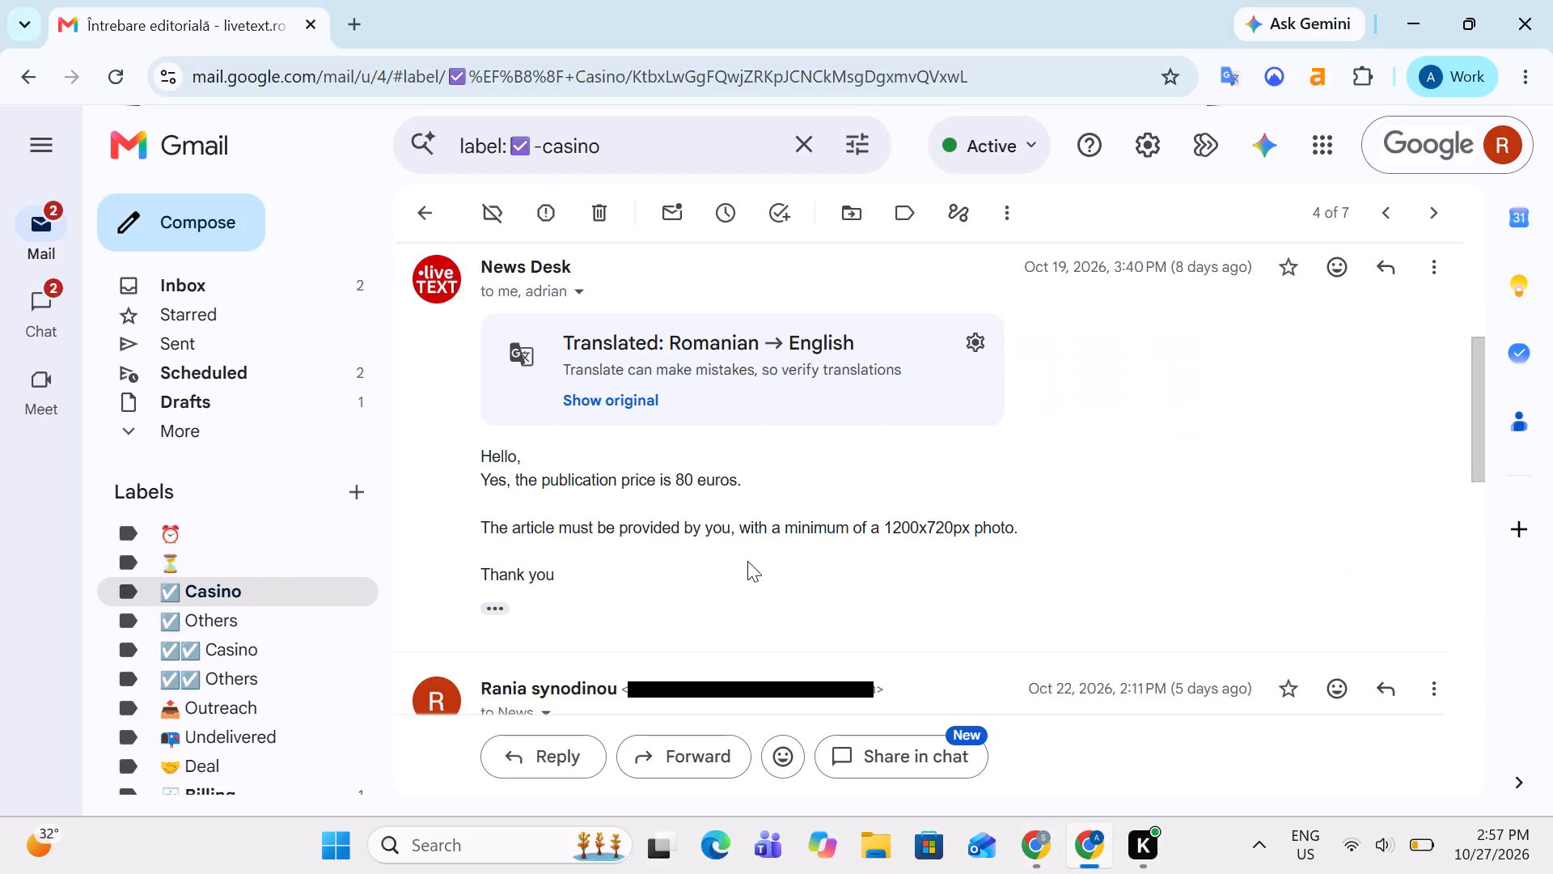
scroll(939, 469, down, 1)
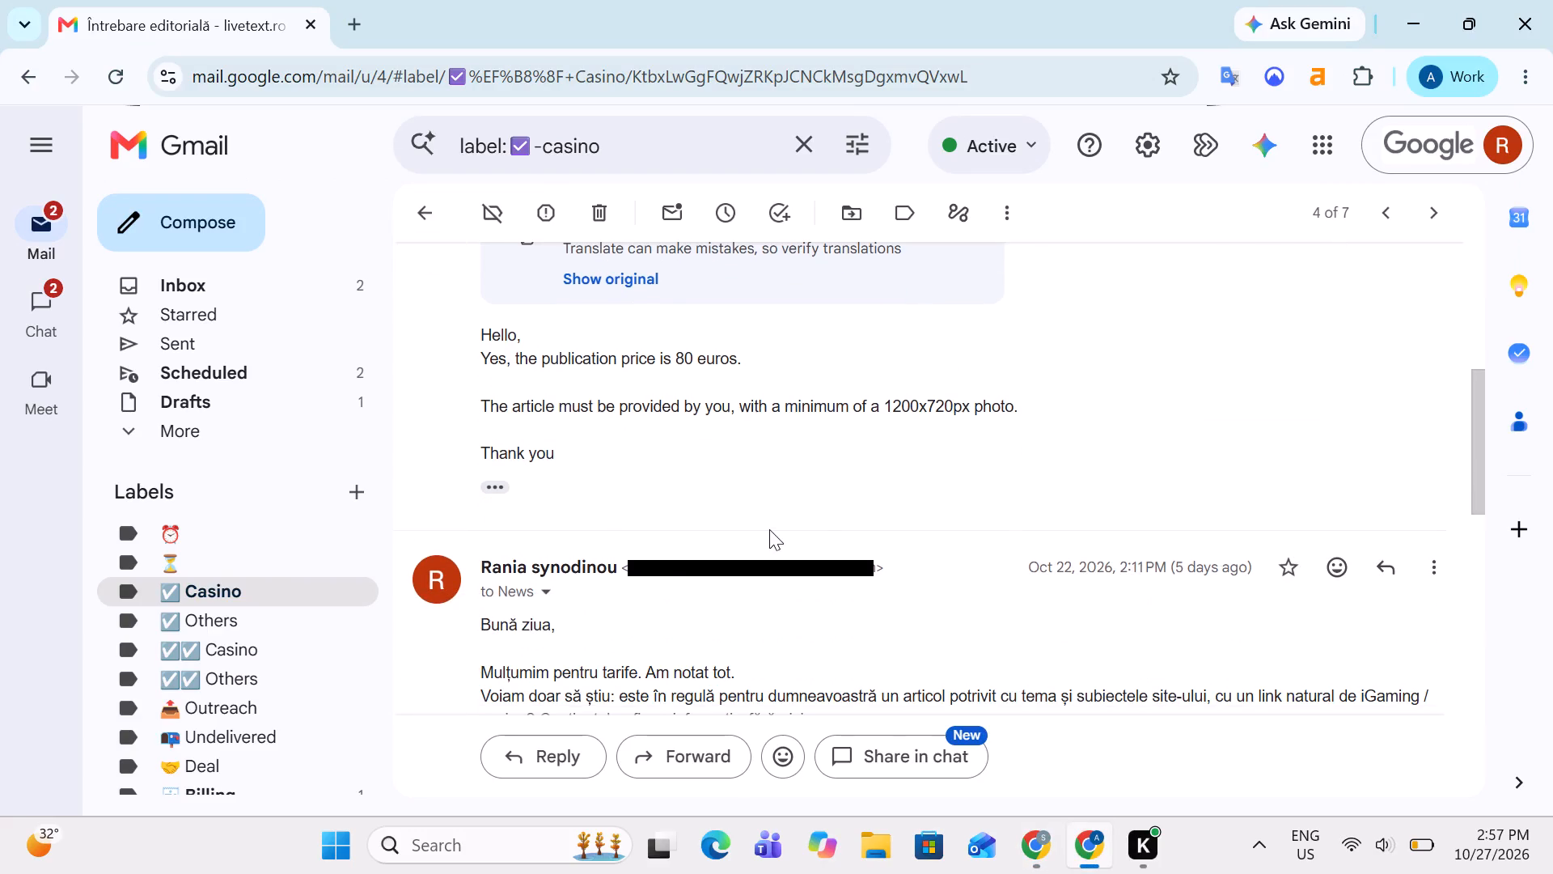
scroll(768, 529, down, 6)
key(alt+Tab)
key(Left)
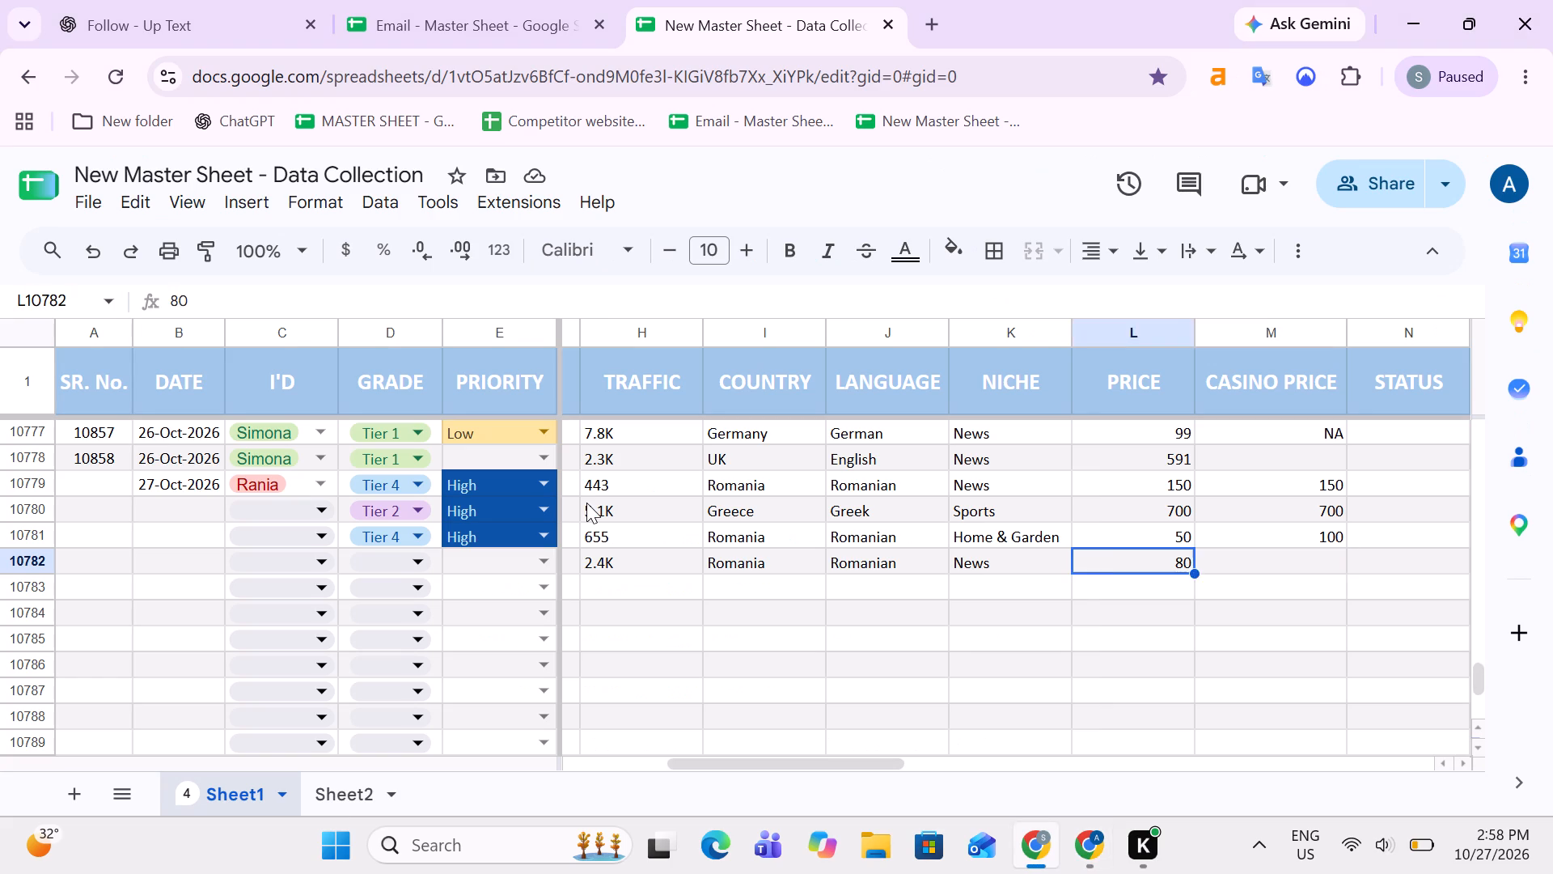
key(ctrl+c)
key(Right)
key(ctrl+v)
key(Right)
key(Right)
key(Right)
key(Left)
key(Left)
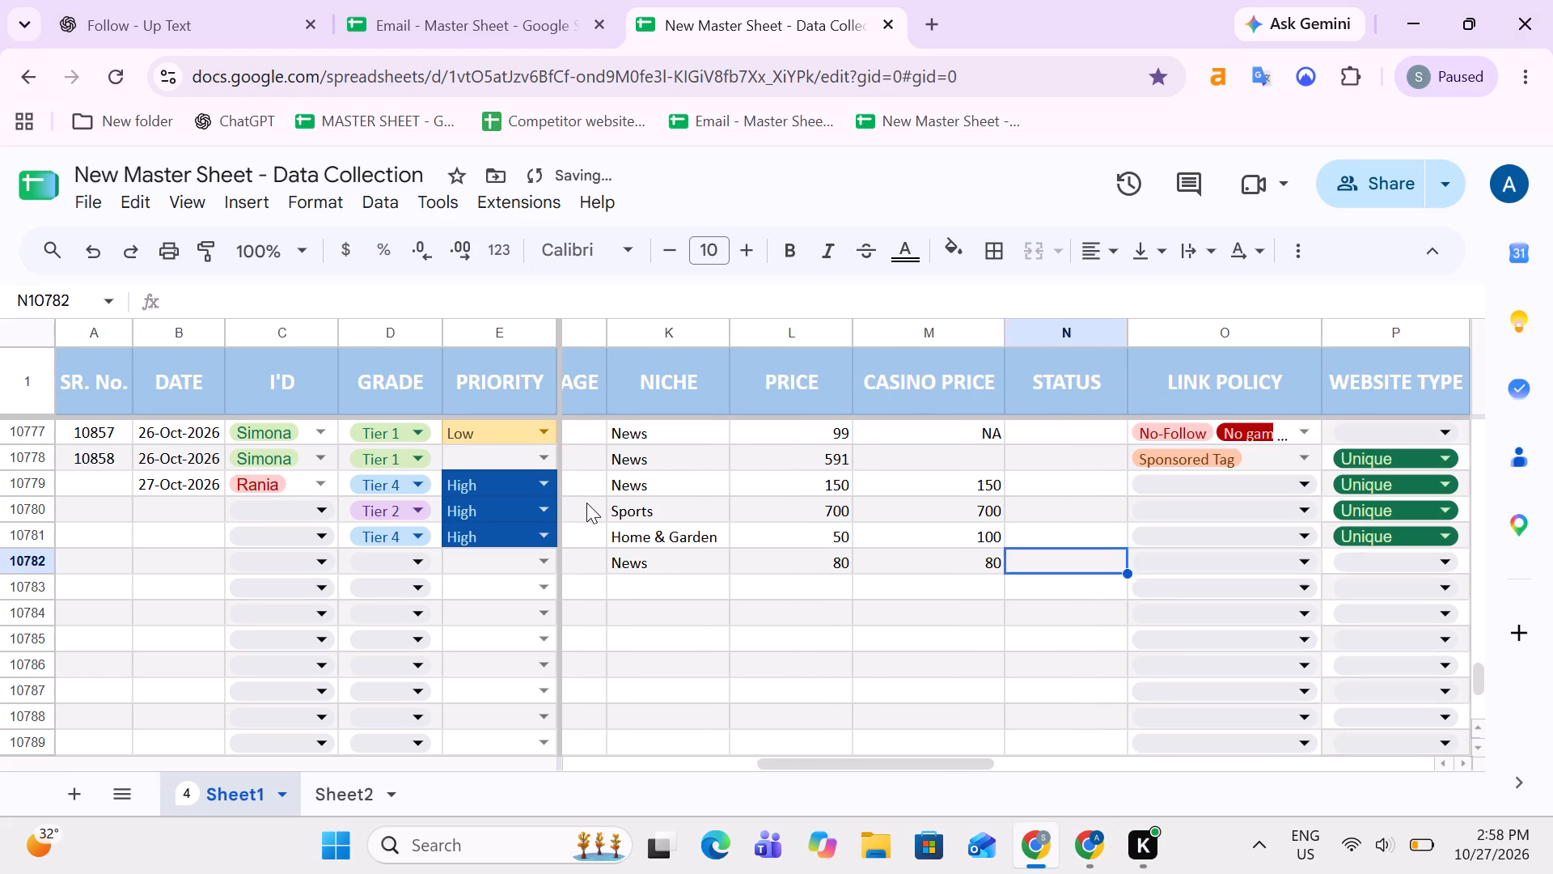
key(Right)
key(Right)
Reopen the livetext.ro website, search it for Netbet, look at the results, and close the page.
key(alt+Tab)
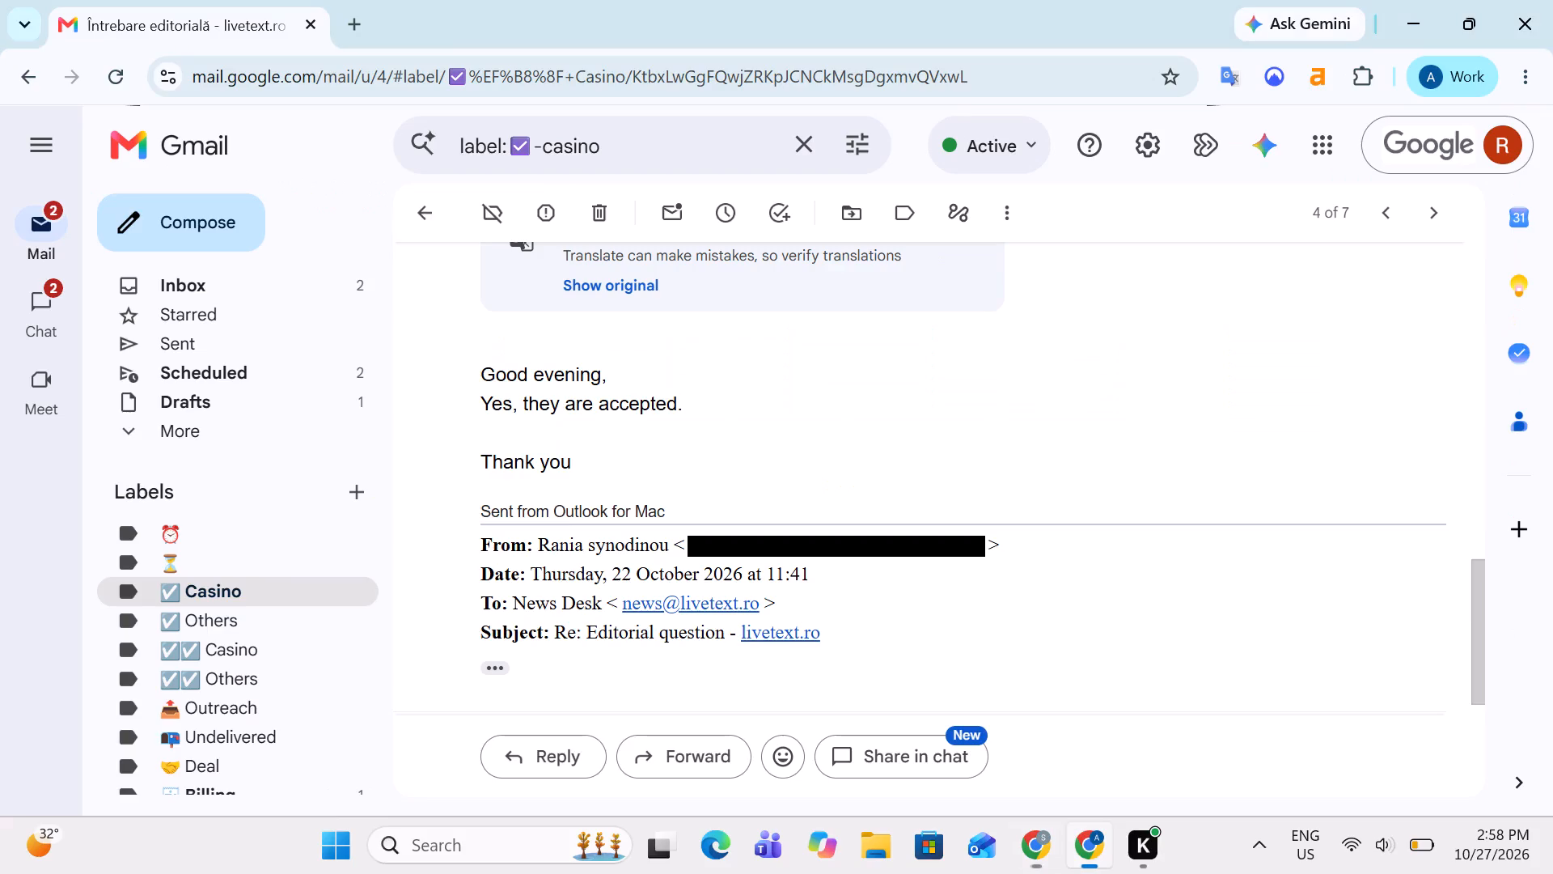
key(ctrl+shift+t)
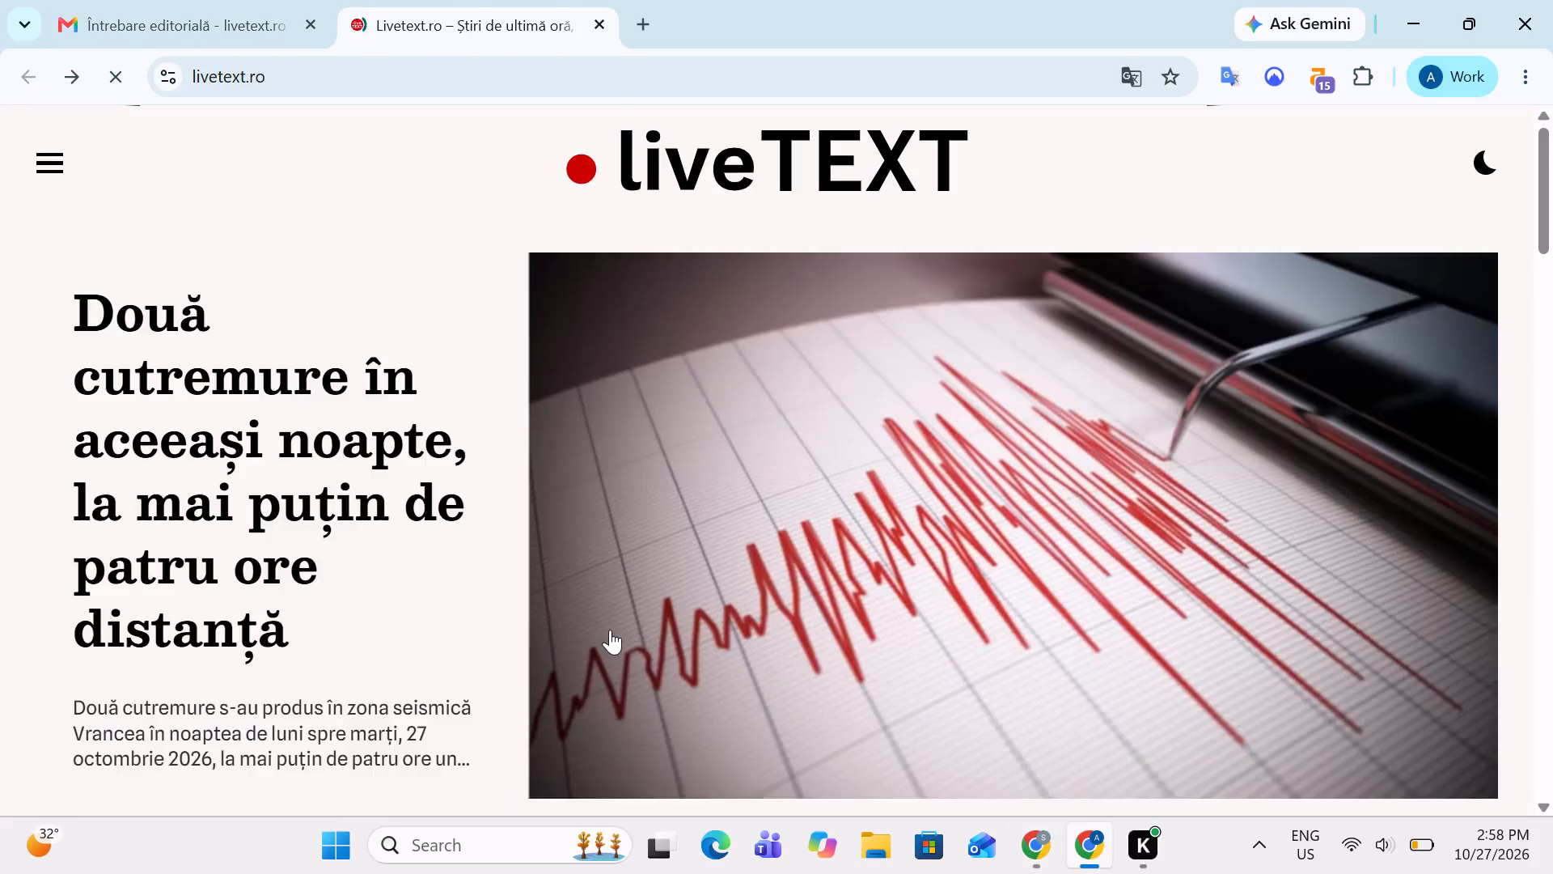
scroll(606, 625, down, 7)
scroll(499, 581, up, 6)
scroll(113, 288, up, 5)
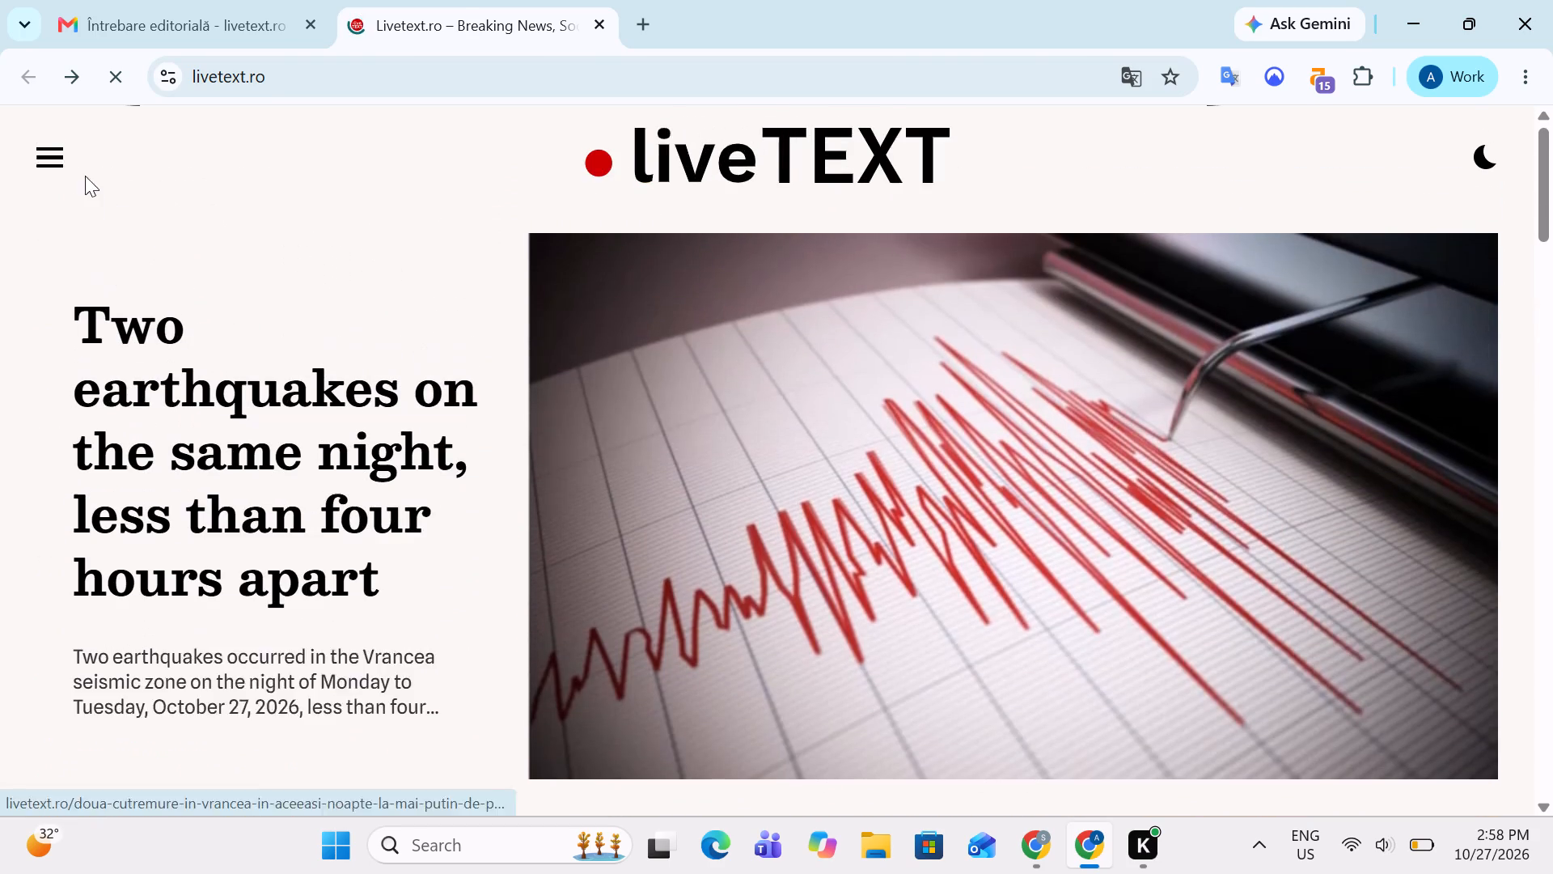
click(40, 163)
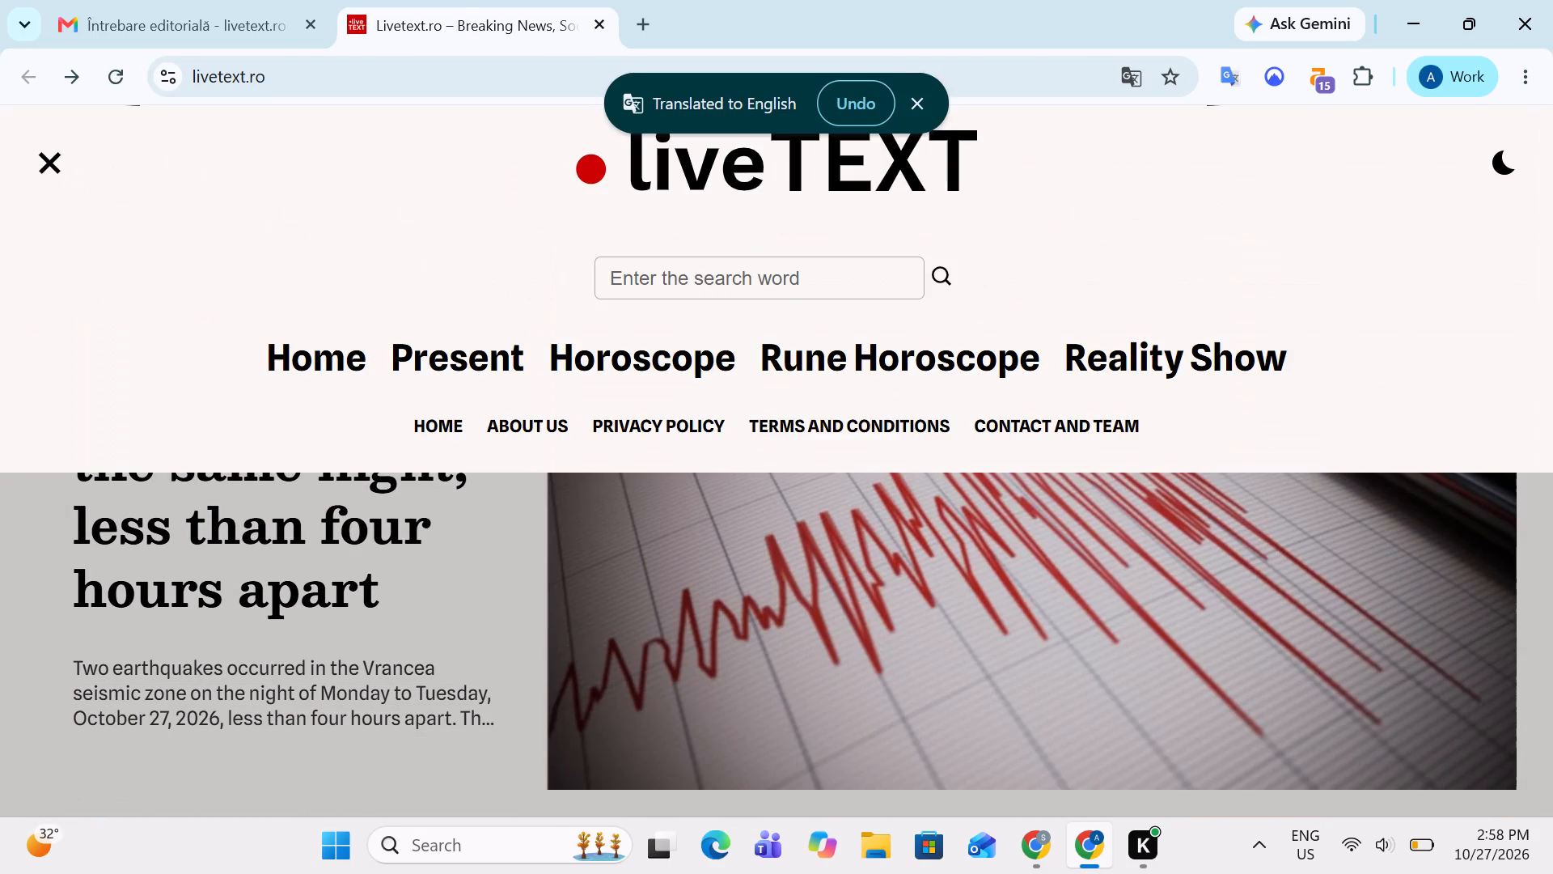
click(783, 271)
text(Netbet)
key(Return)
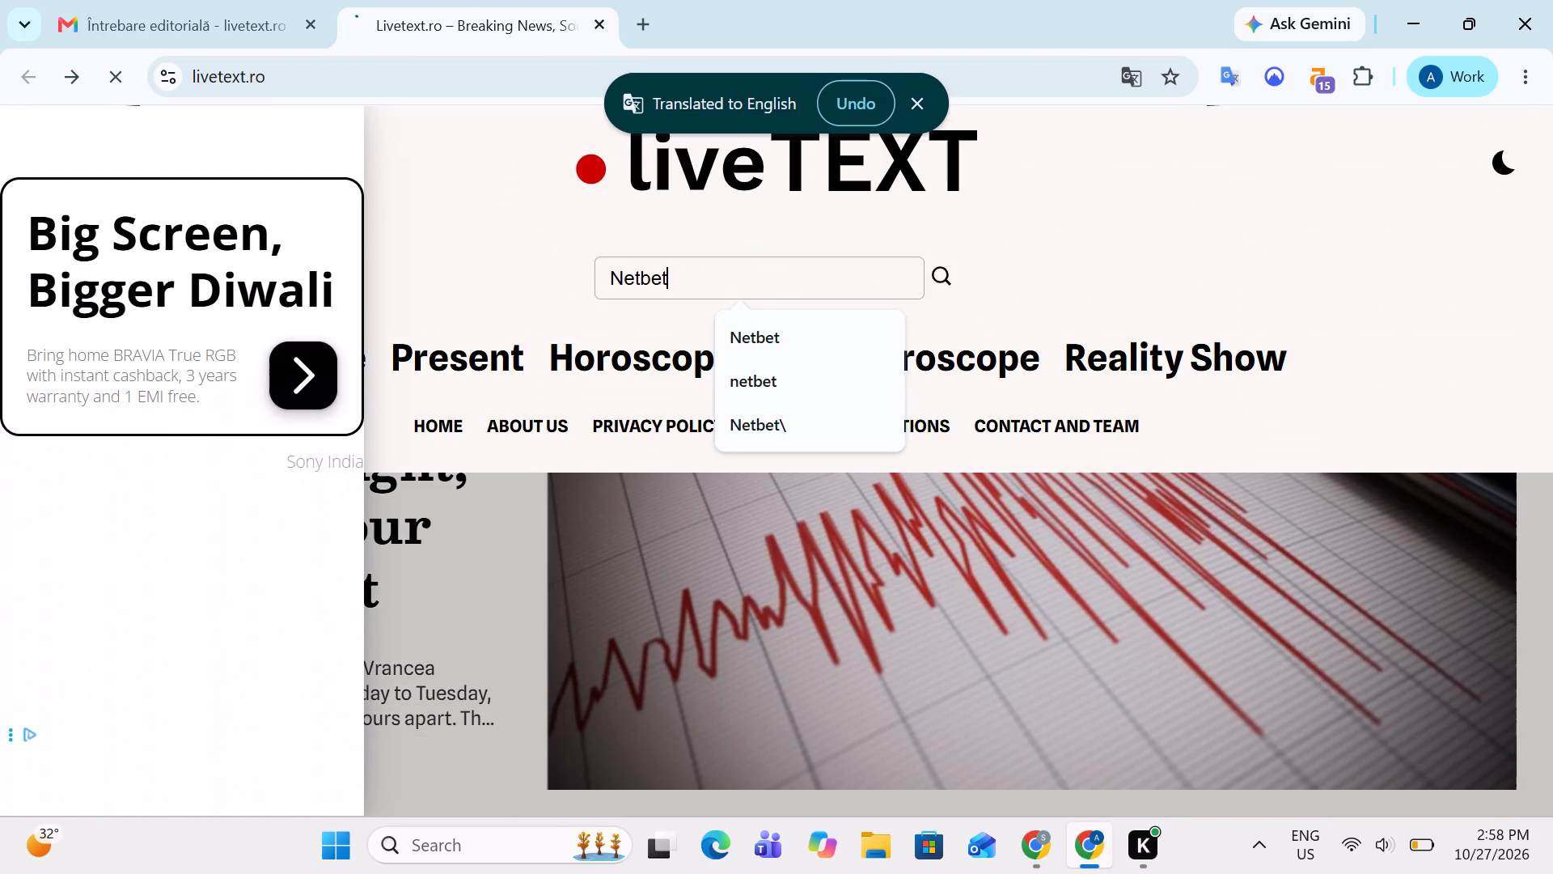
scroll(802, 360, down, 5)
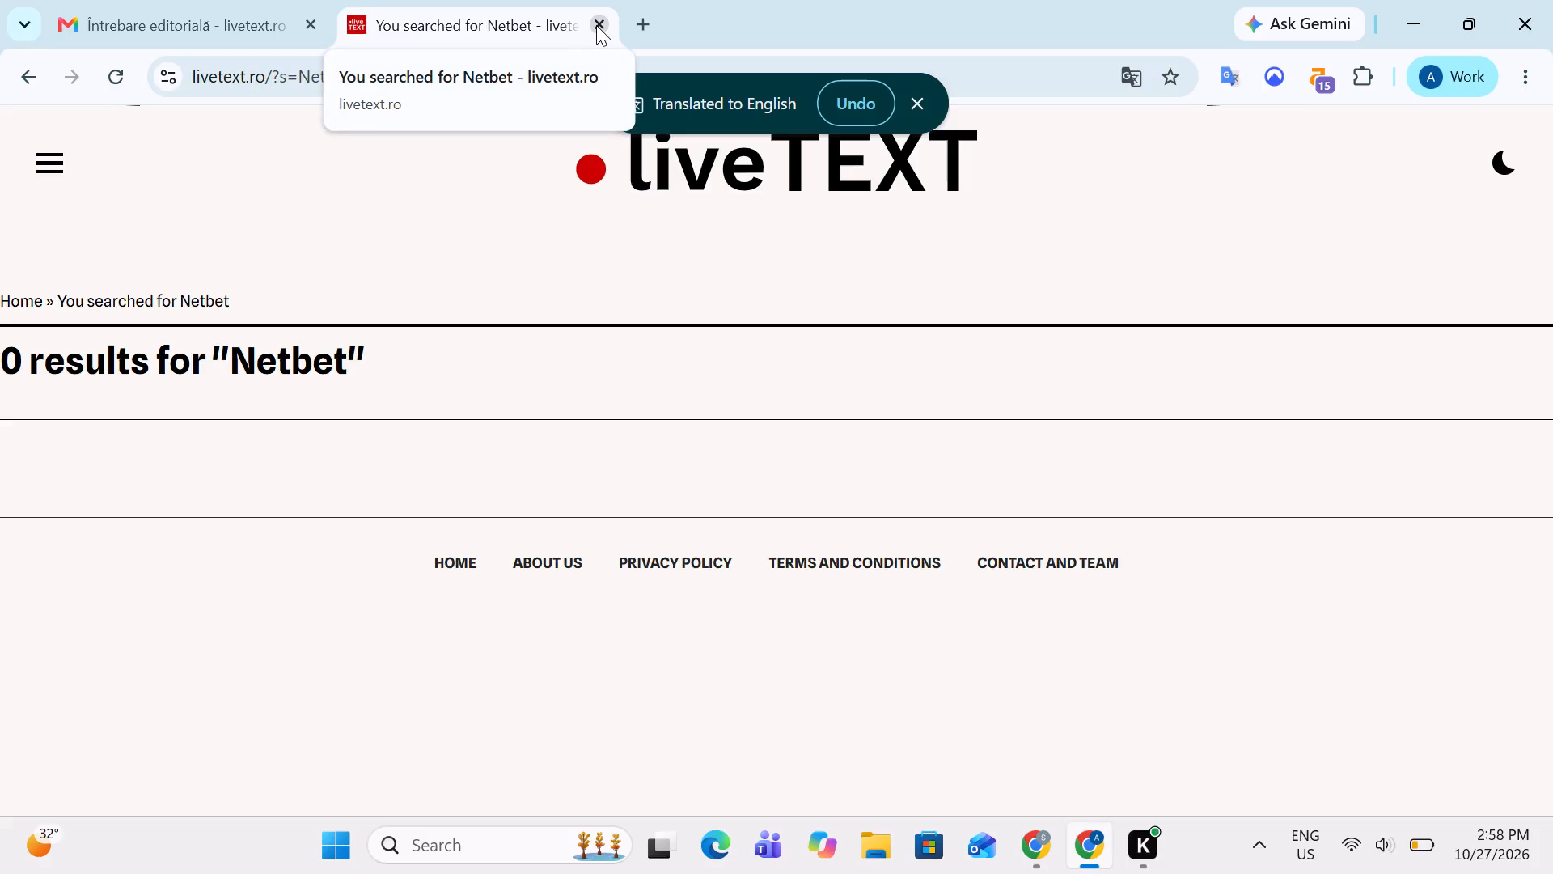
click(596, 25)
Set the livetext.ro row's WEBSITE TYPE to Unique in the master sheet, ending on its CONTACT DETAILS cell.
scroll(951, 508, down, 4)
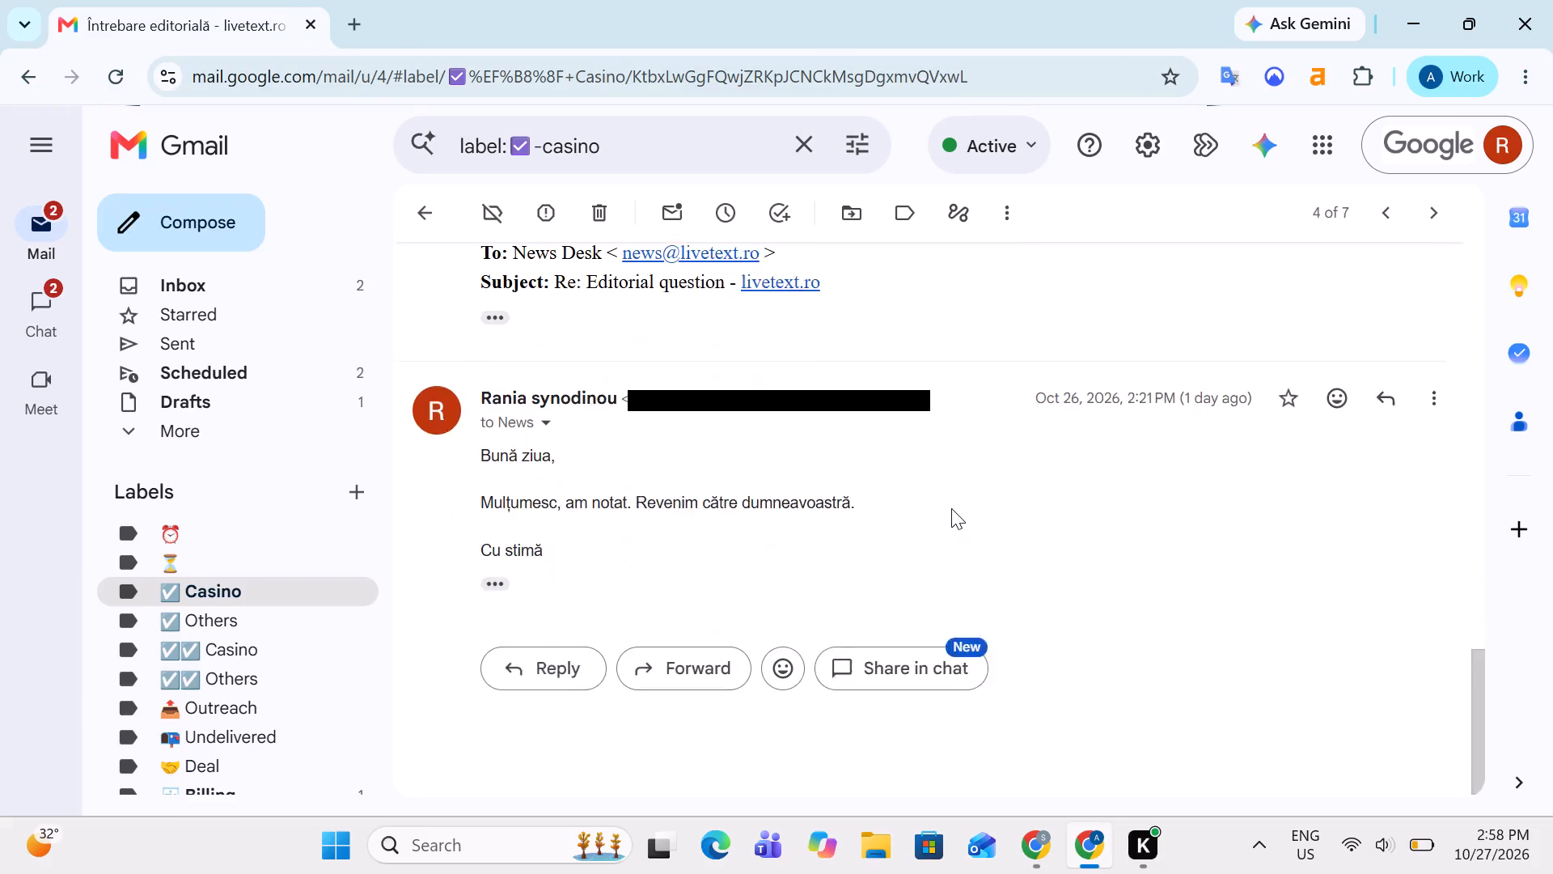
scroll(951, 508, up, 4)
key(alt+Tab)
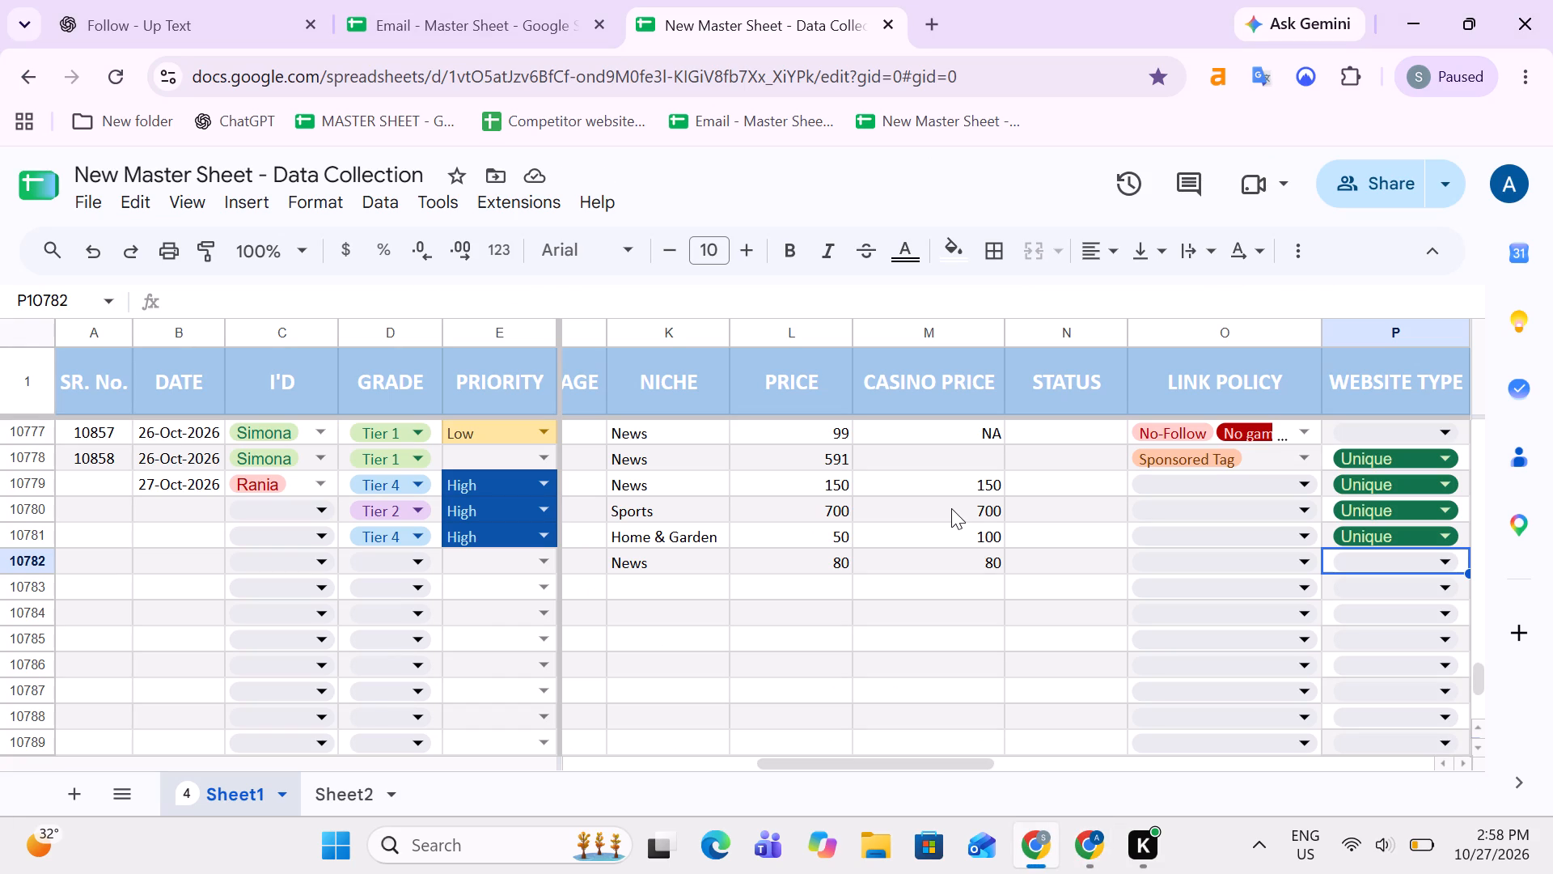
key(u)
key(Tab)
key(Right)
key(Left)
Copy the News Desk contact email address from the thread into the livetext.ro row's CONTACT DETAILS.
key(alt+Tab)
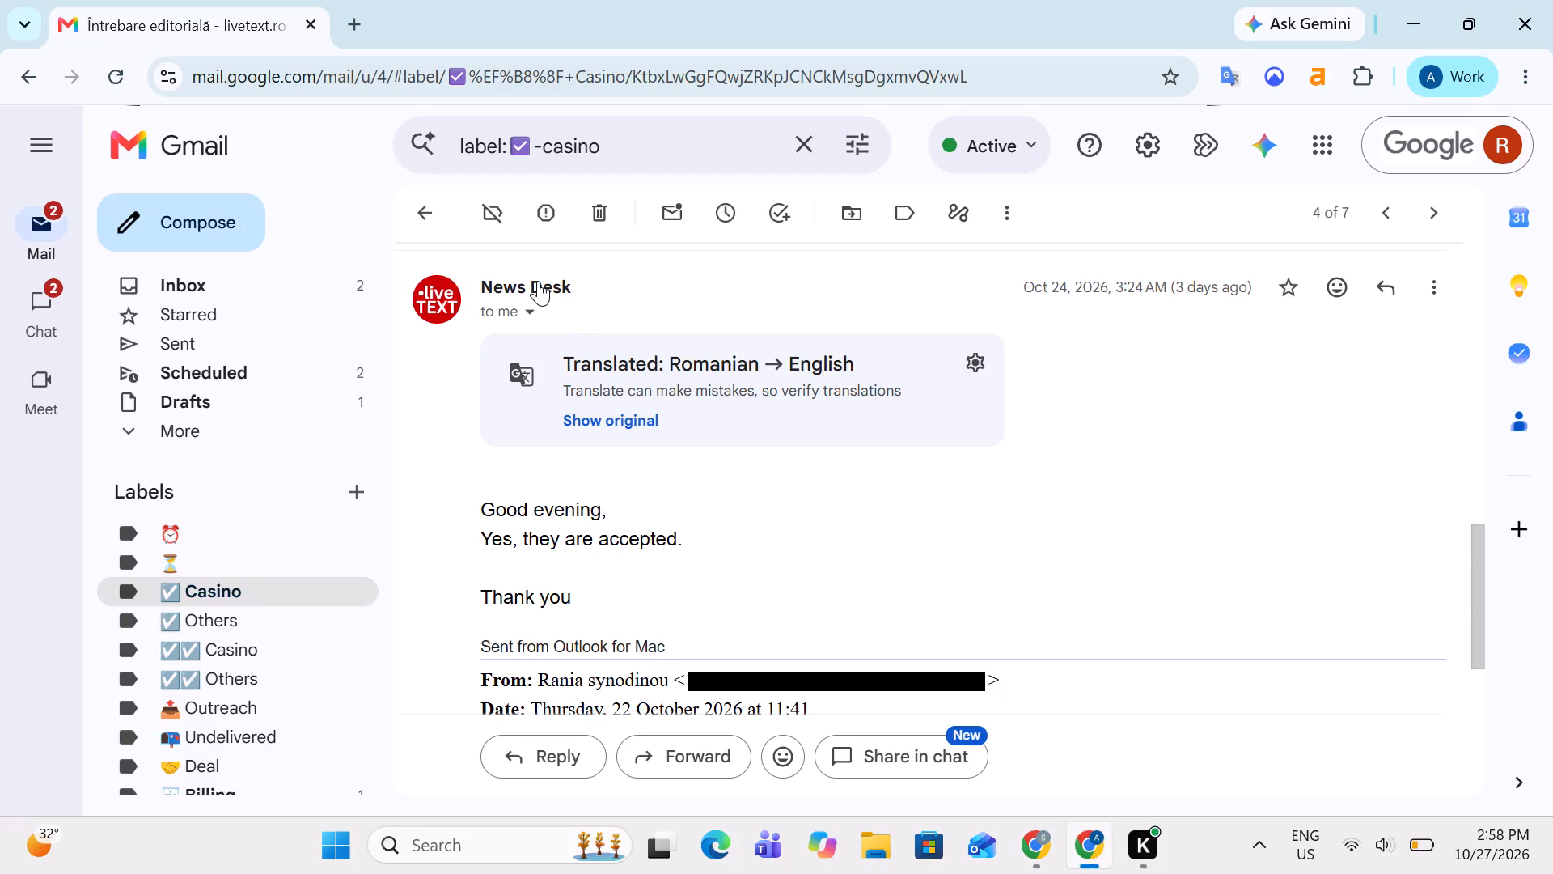
click(844, 395)
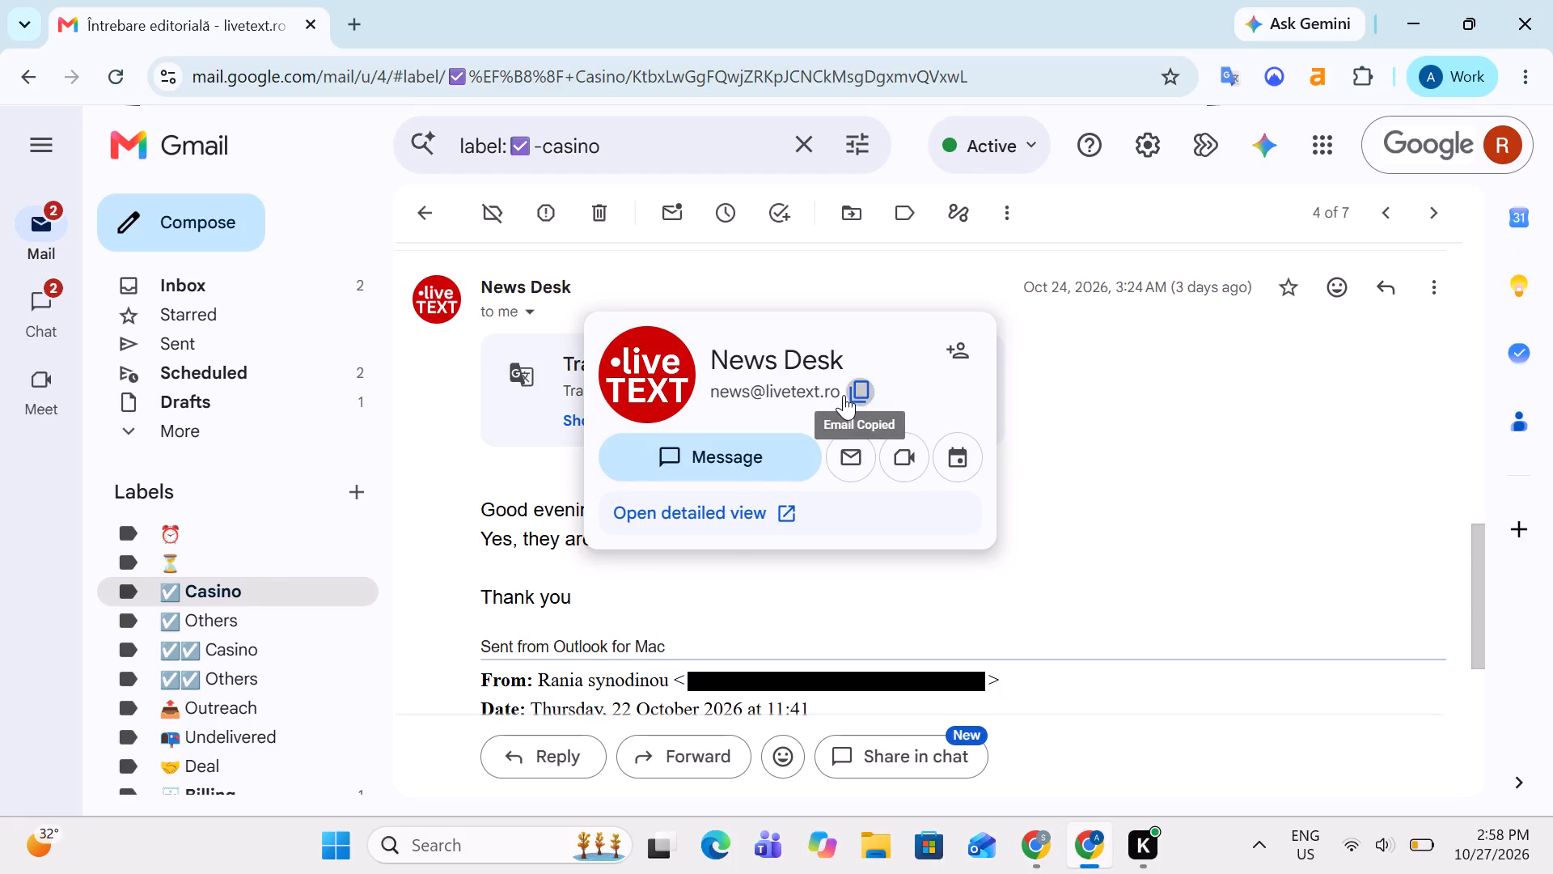
key(alt+Tab)
key(ctrl+v)
Review the livetext.ro row's entries across the columns from website to contact details, ending on its PRIORITY cell.
key(Right)
key(Left)
key(Left)
key(Left)
key(Left)
key(Left)
key(Left)
key(Left)
key(Left)
key(Left)
key(Left)
key(Left)
key(Left)
key(Left)
key(Left)
key(Left)
key(Left)
key(Left)
key(Left)
key(Left)
key(Left)
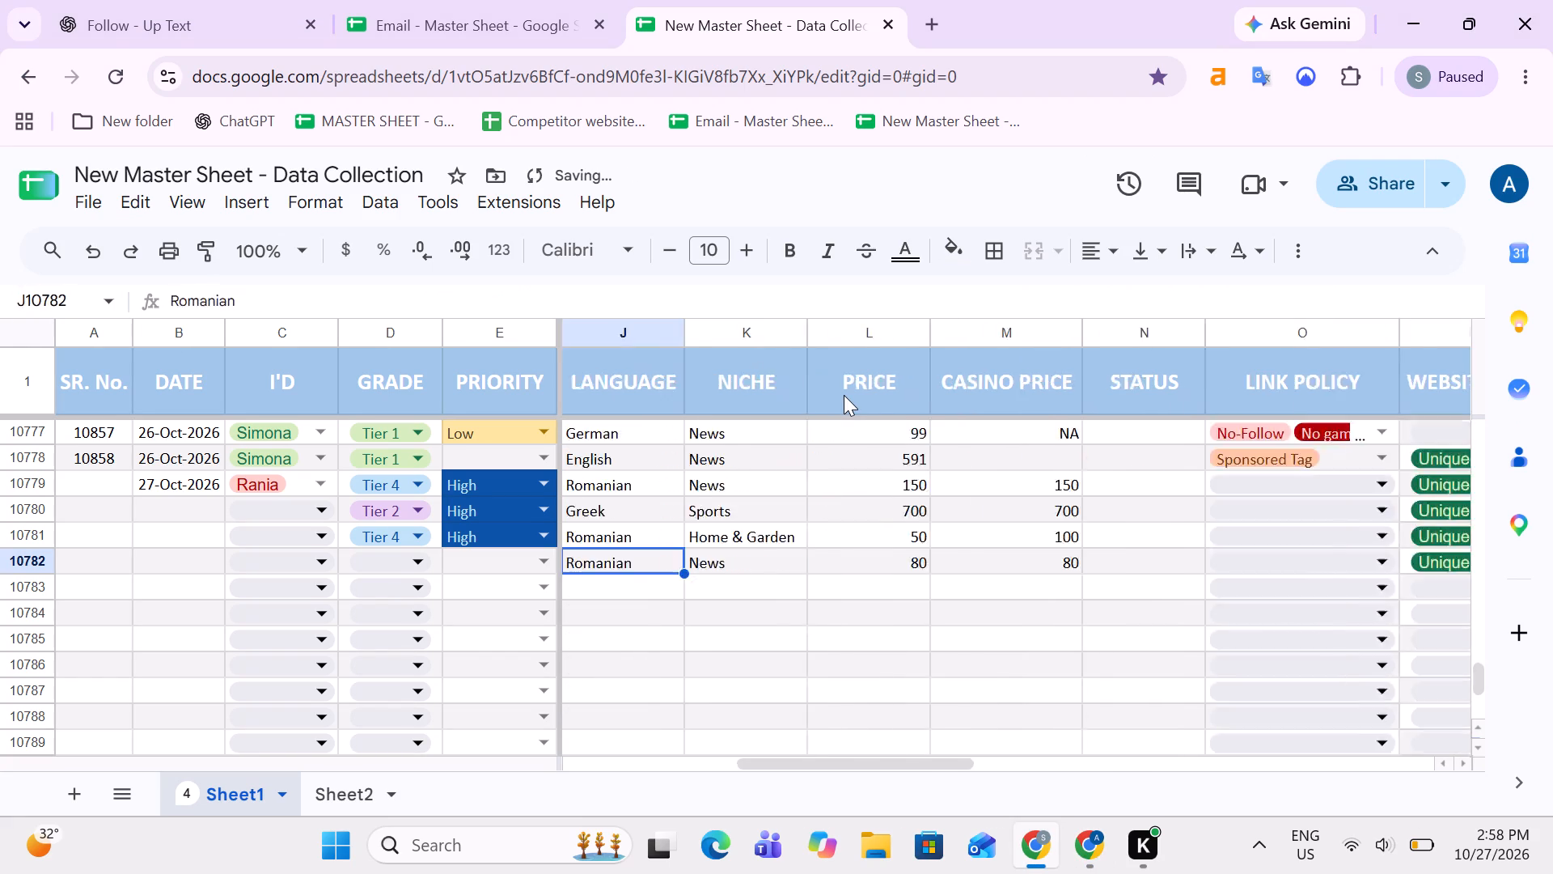
key(Right)
key(Right)
key(Right)
key(Right)
key(Right)
key(Right)
key(Right)
key(Right)
key(Right)
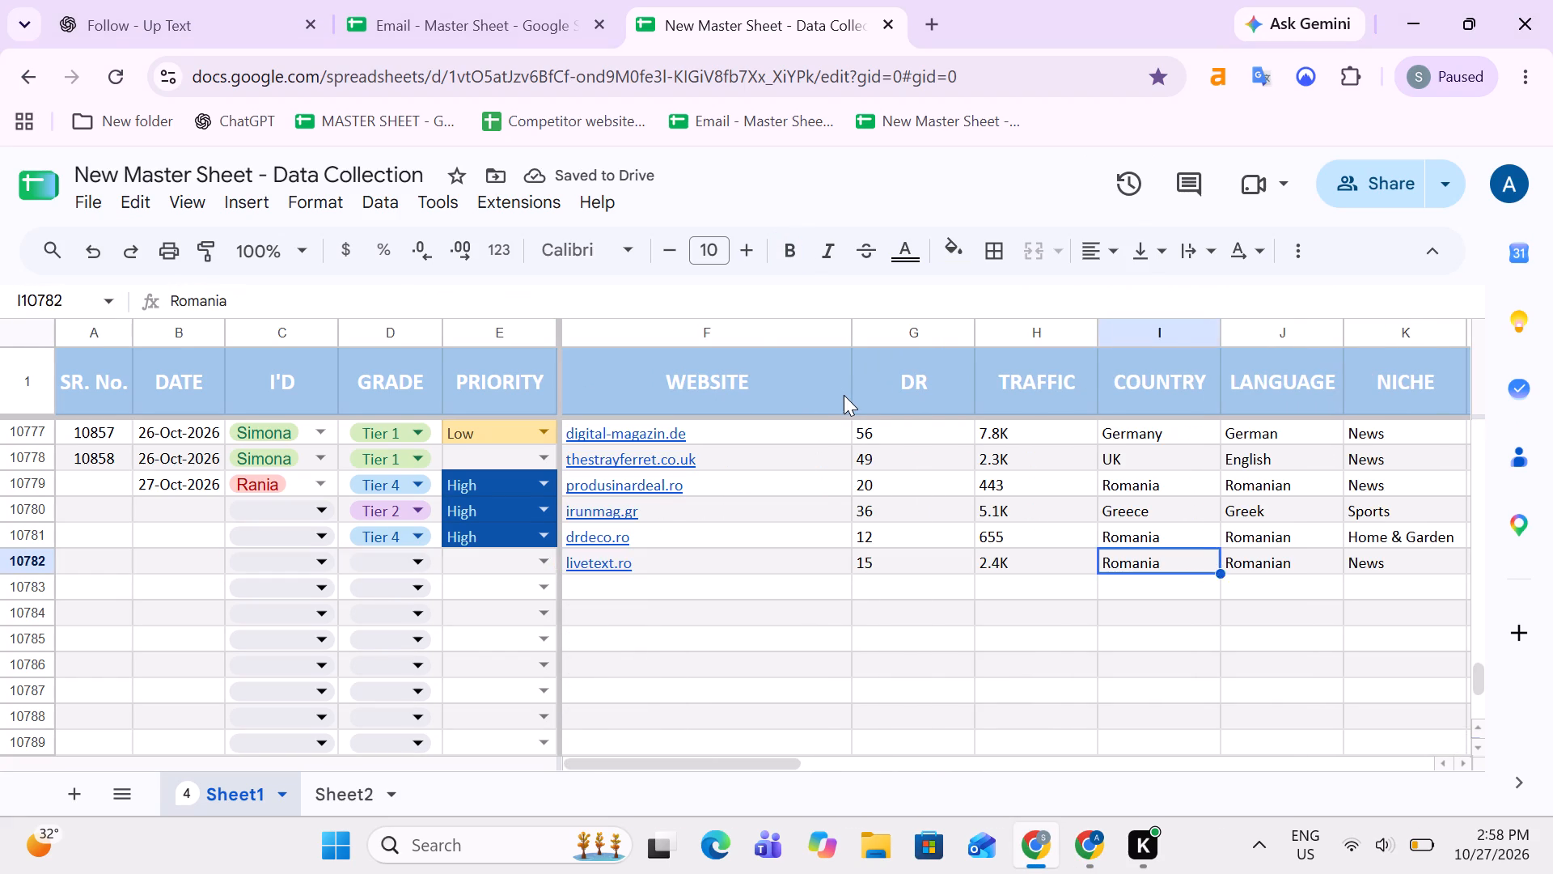
key(Right)
key(Right)
key(Right)
key(Right)
key(Right)
key(Right)
key(Right)
key(Left)
key(Left)
key(Left)
key(Left)
key(Left)
key(Left)
key(Left)
key(Left)
key(Left)
key(Left)
key(Left)
key(Left)
key(Left)
key(Left)
key(Left)
key(Left)
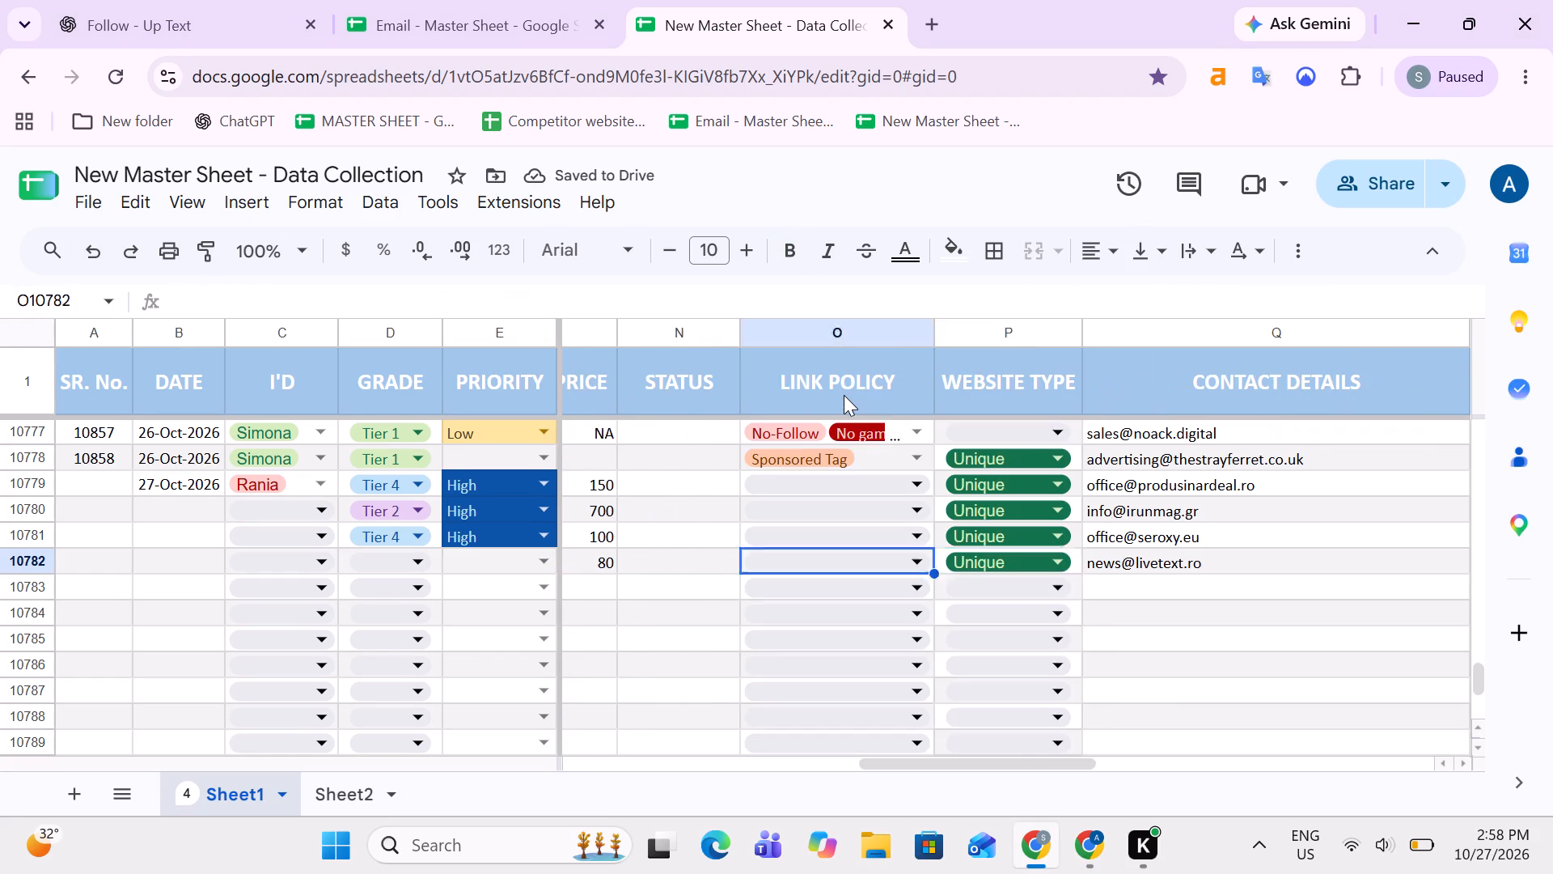
key(Right)
key(Right)
key(Right)
key(Right)
key(Left)
key(Right)
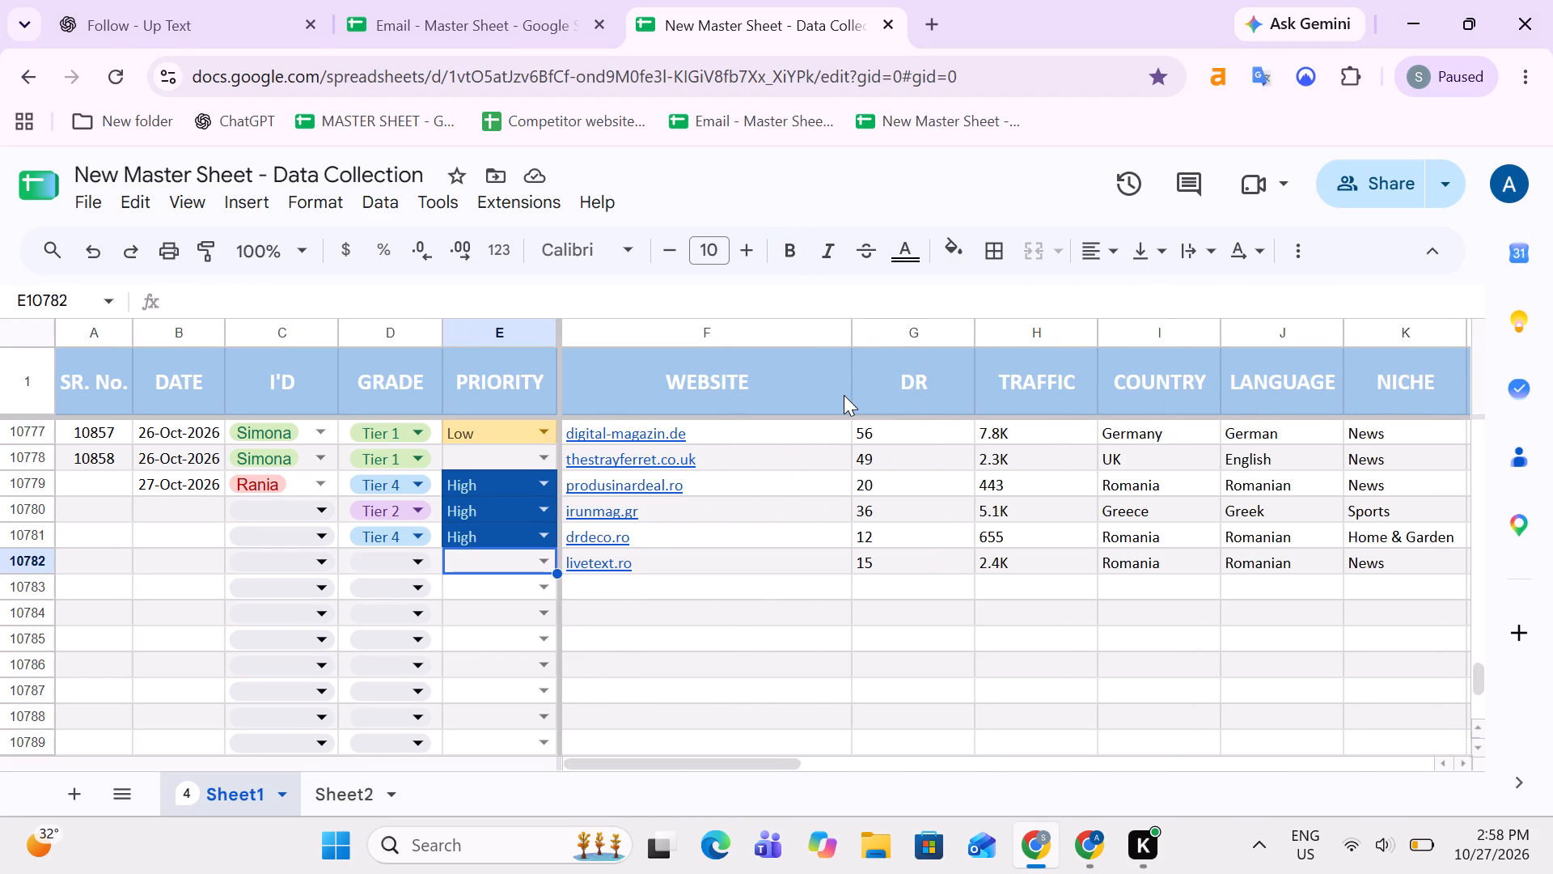
In the livetext.ro row, set PRIORITY to High and GRADE to Tier 4, ending on its WEBSITE cell.
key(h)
key(Down)
key(Return)
key(Up)
key(Left)
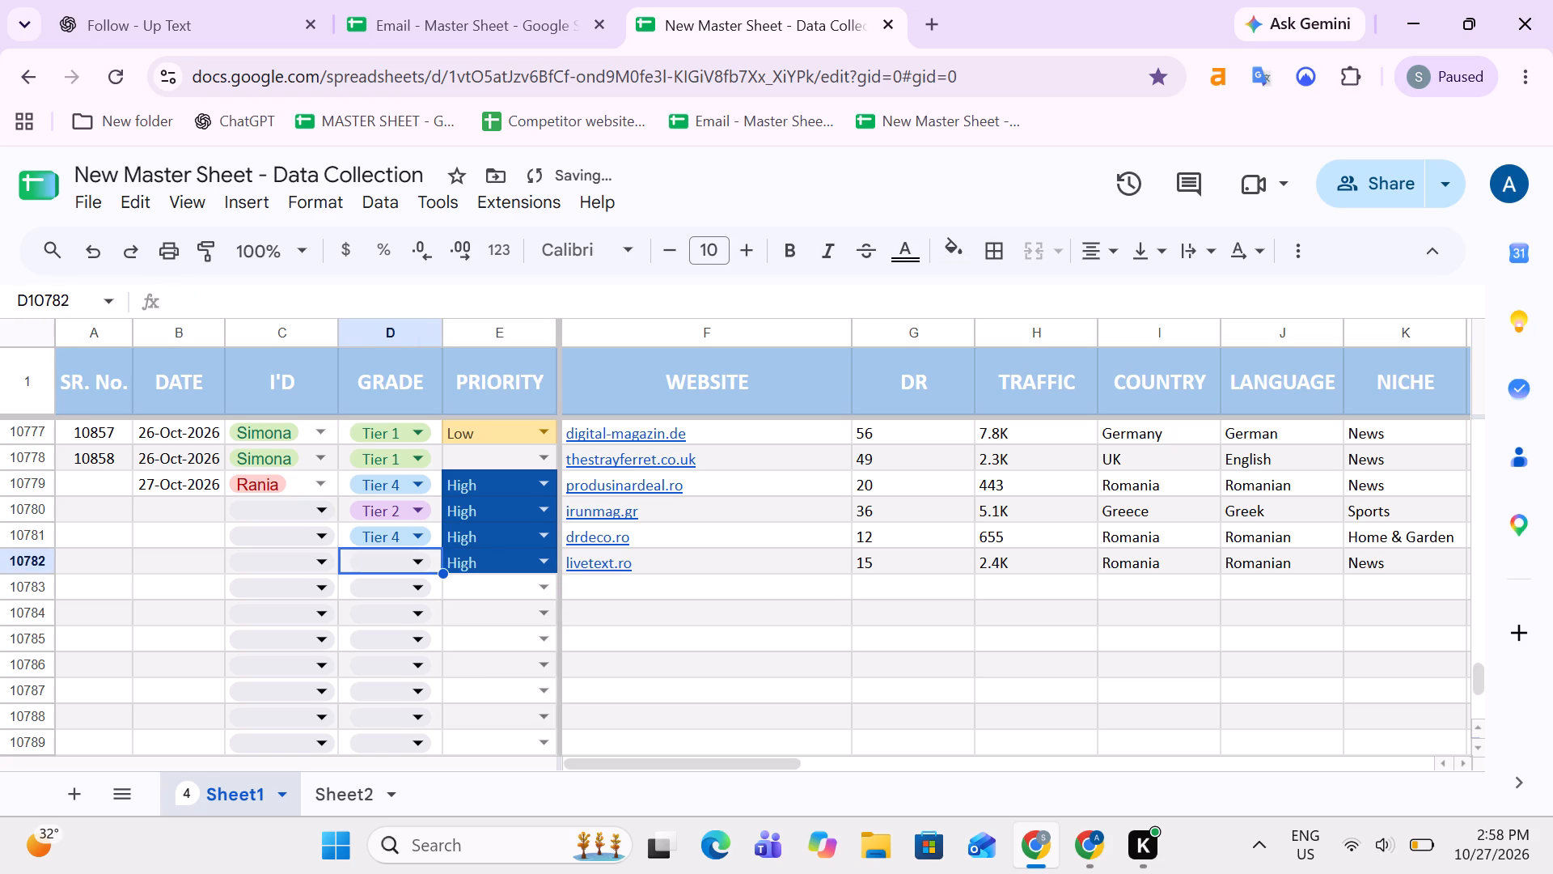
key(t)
key(Up)
key(Return)
key(Up)
key(Right)
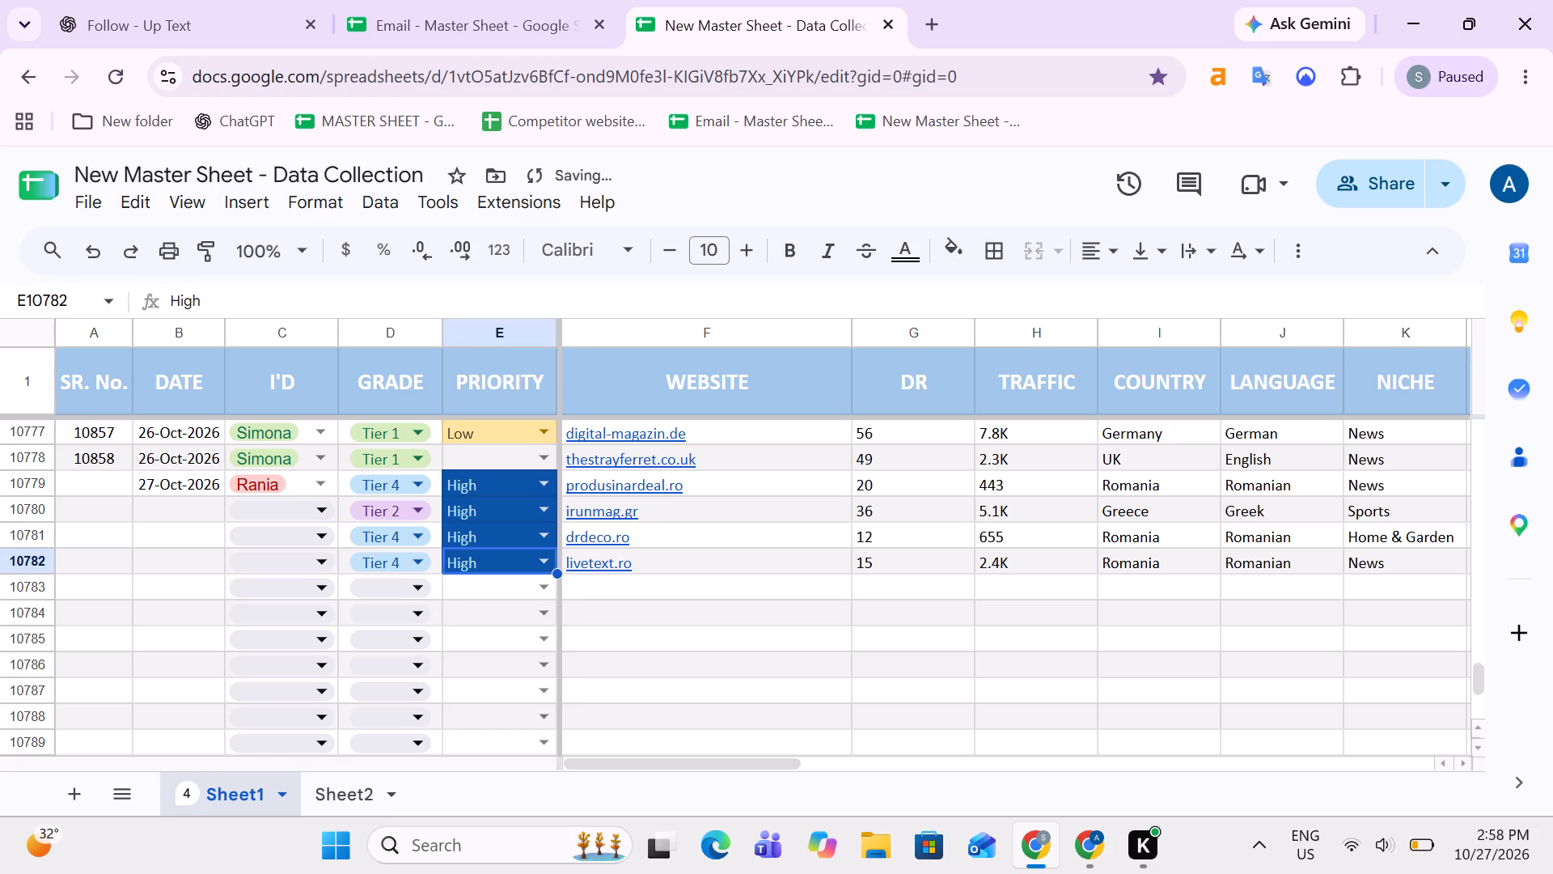
key(Right)
key(alt+Tab)
scroll(1013, 480, down, 13)
scroll(1115, 475, up, 6)
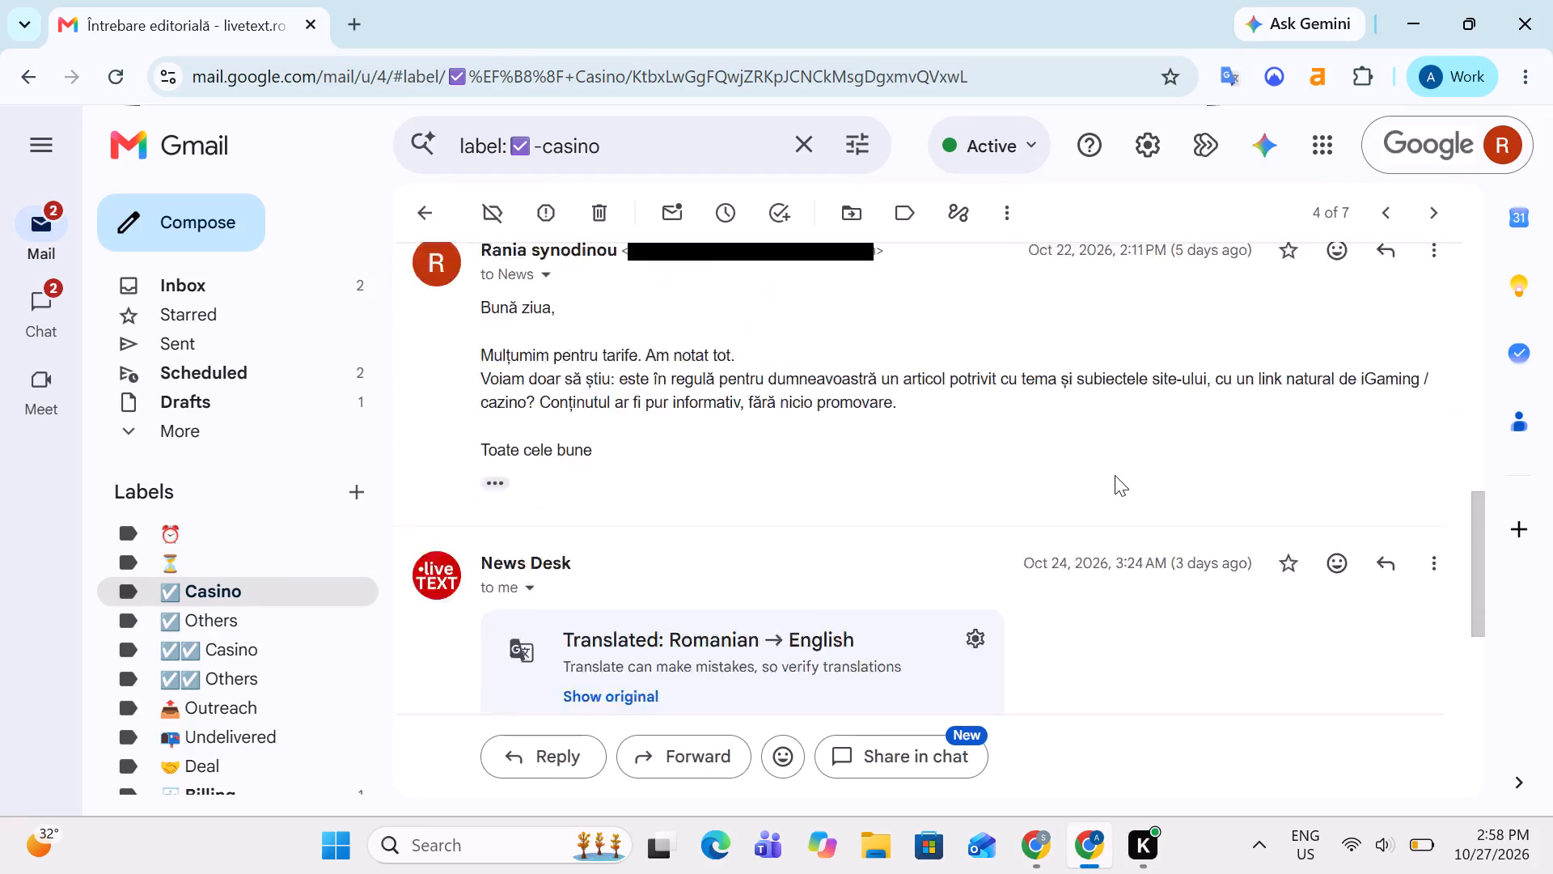
scroll(1115, 475, up, 13)
click(909, 214)
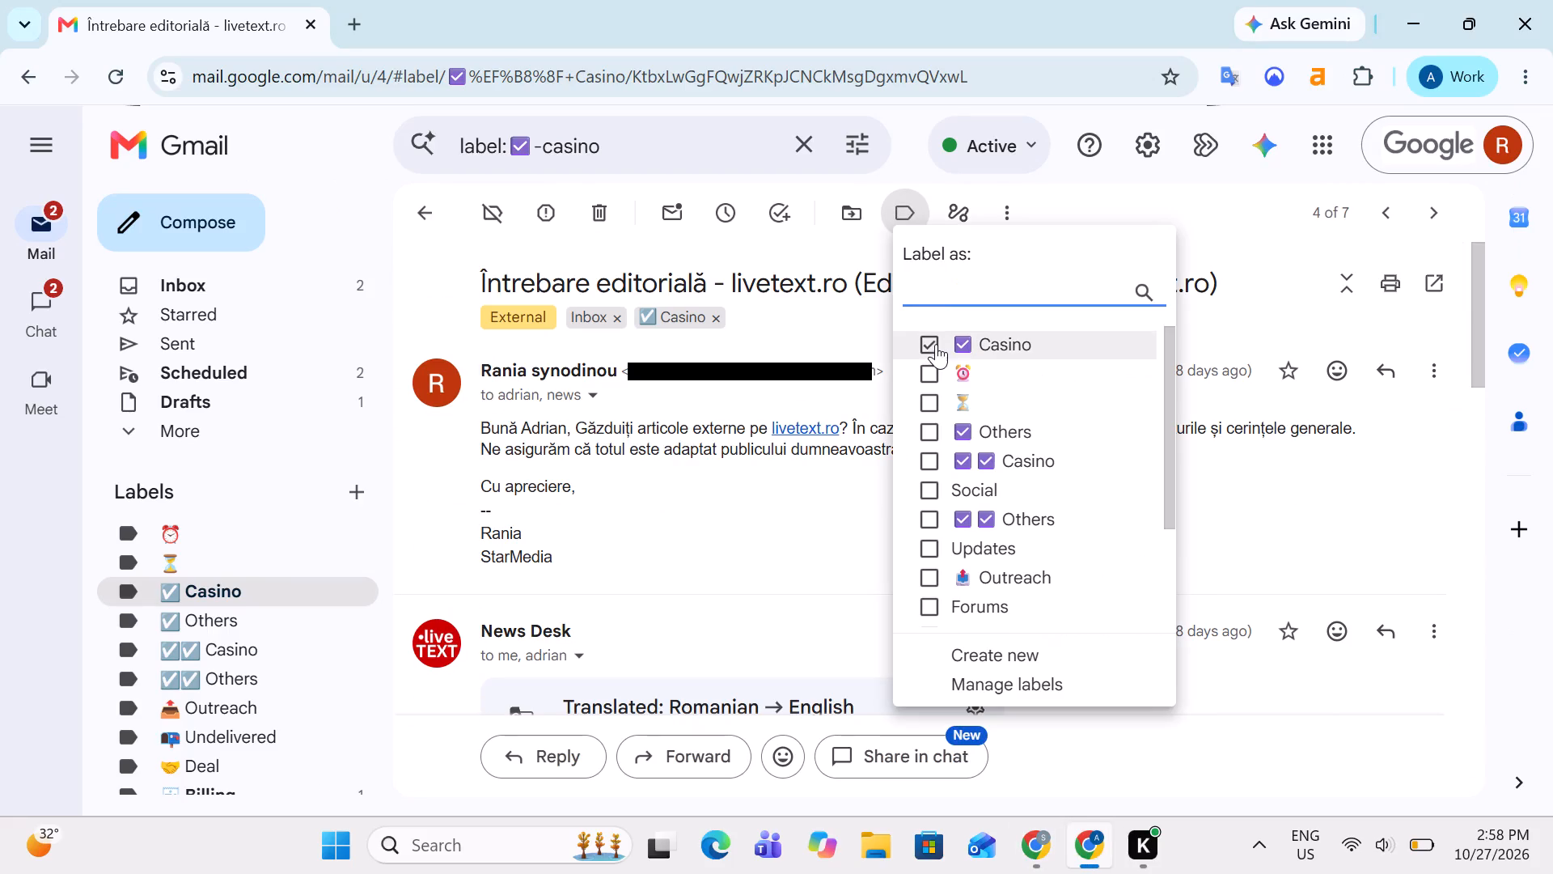
click(928, 344)
click(1059, 458)
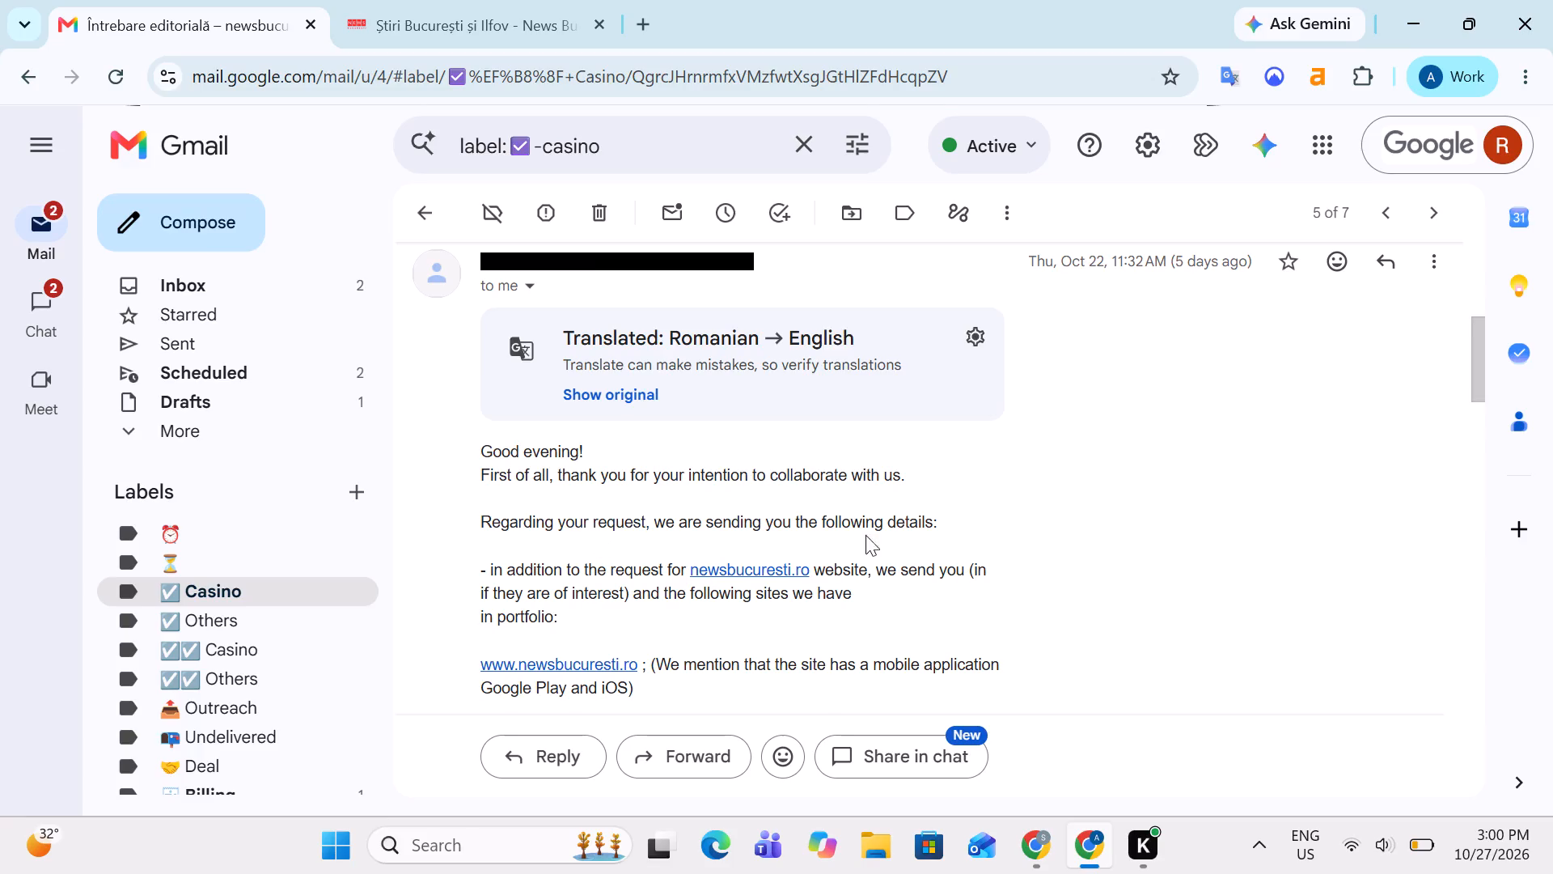
scroll(1043, 550, down, 1)
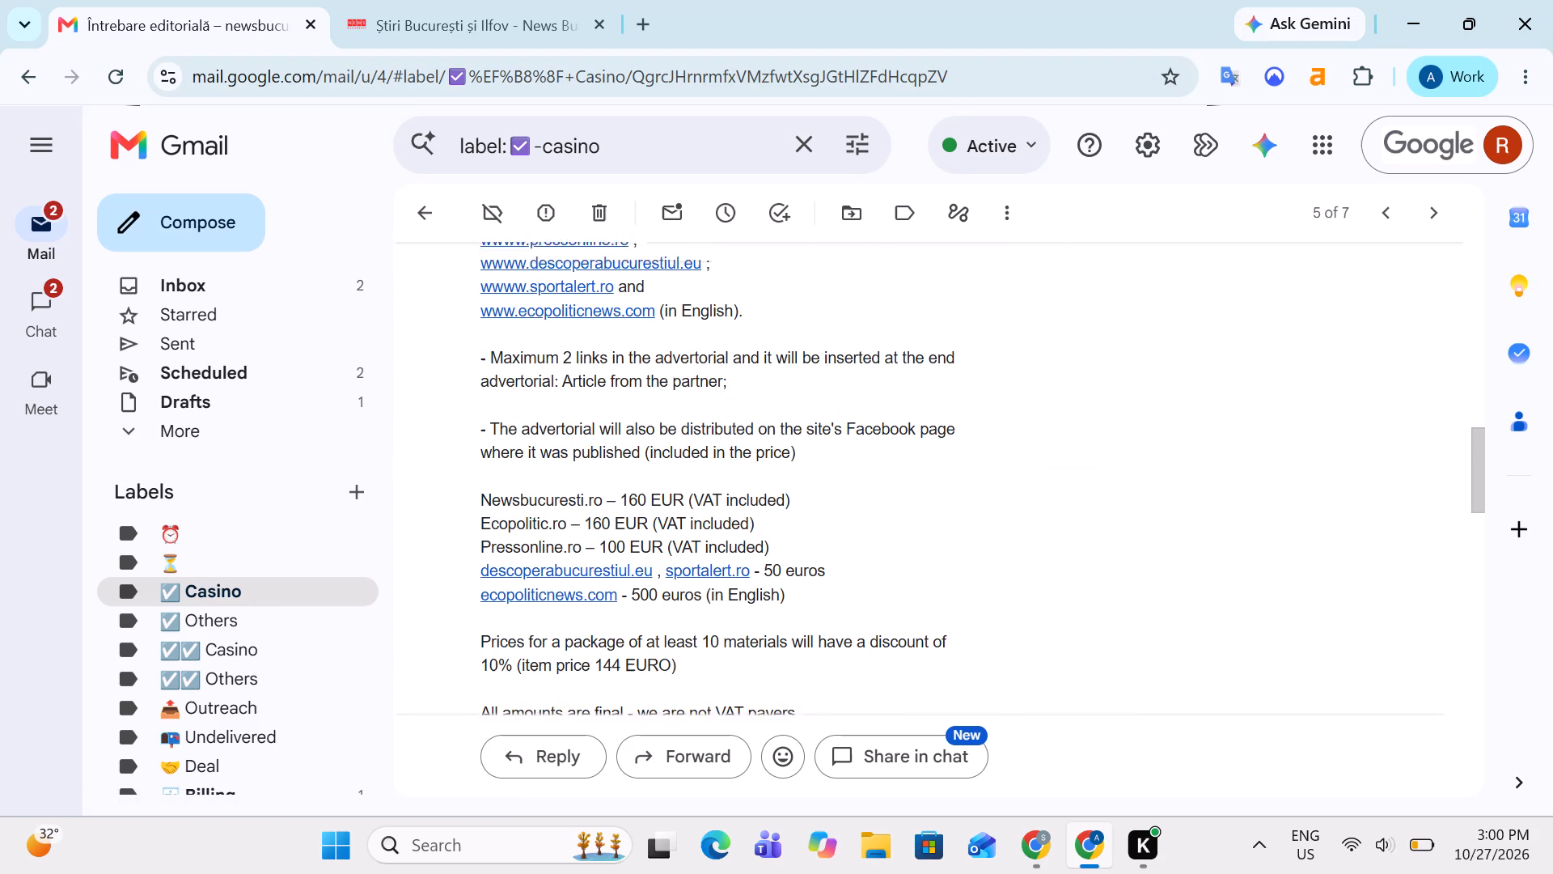
scroll(685, 494, up, 1)
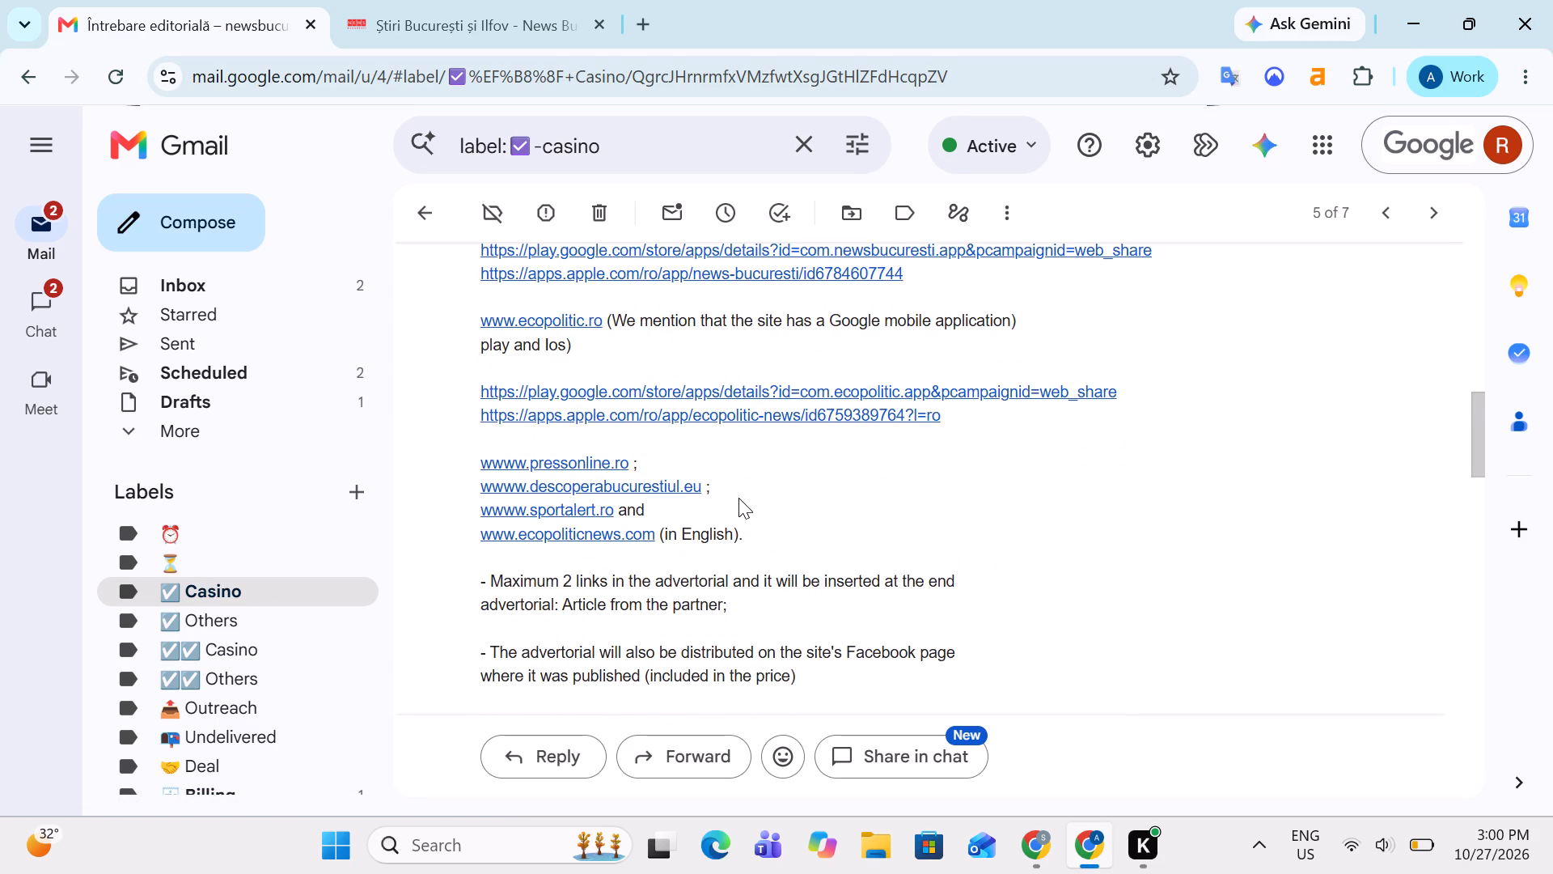
scroll(738, 498, down, 1)
scroll(671, 554, down, 12)
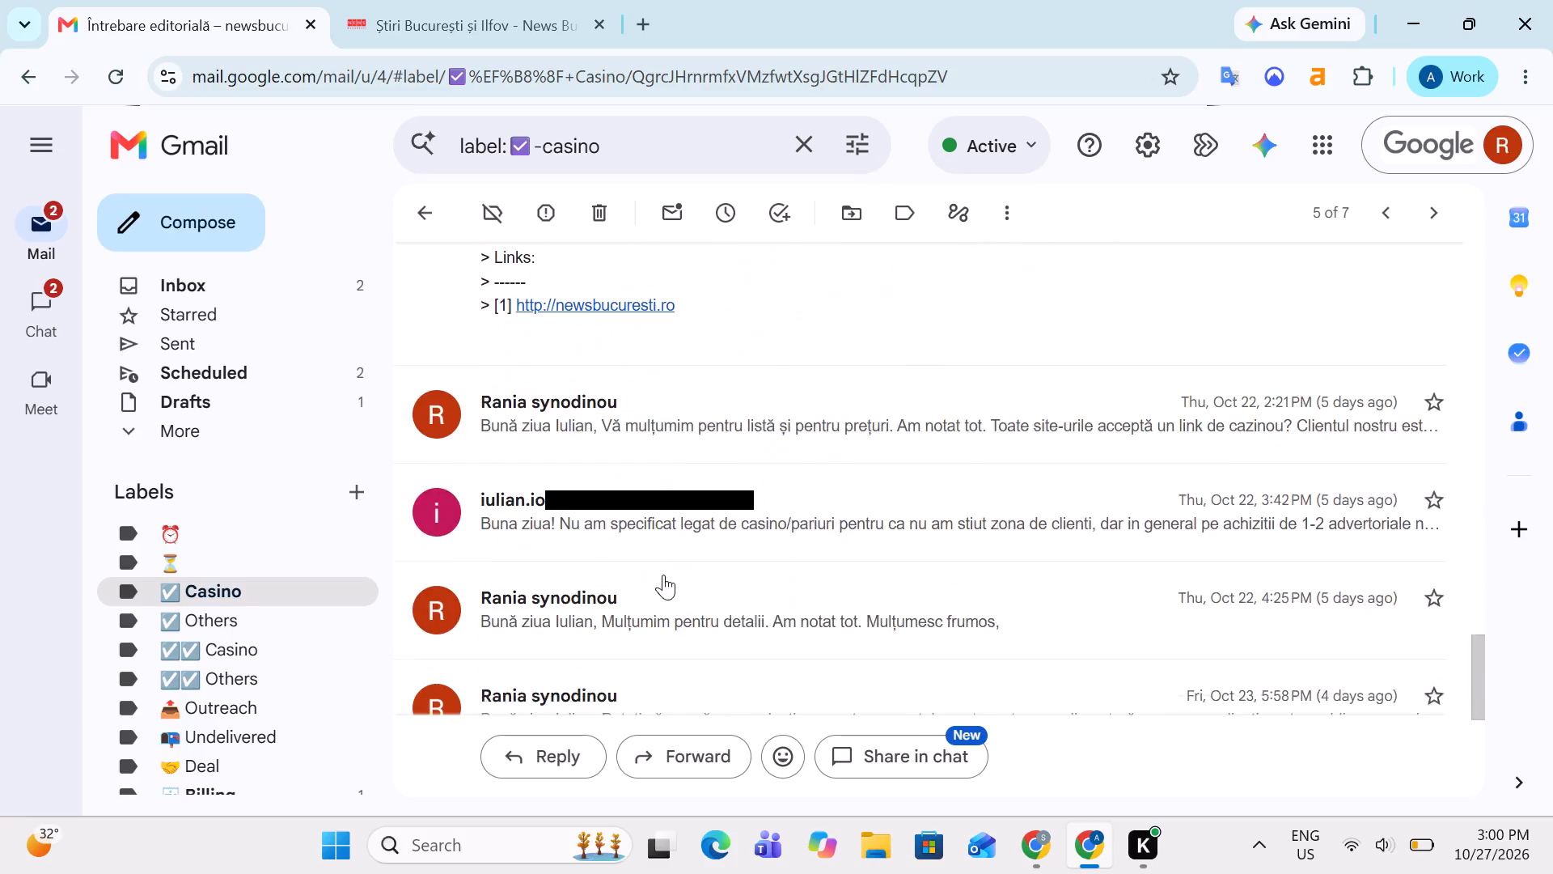
scroll(663, 575, down, 5)
scroll(663, 578, up, 5)
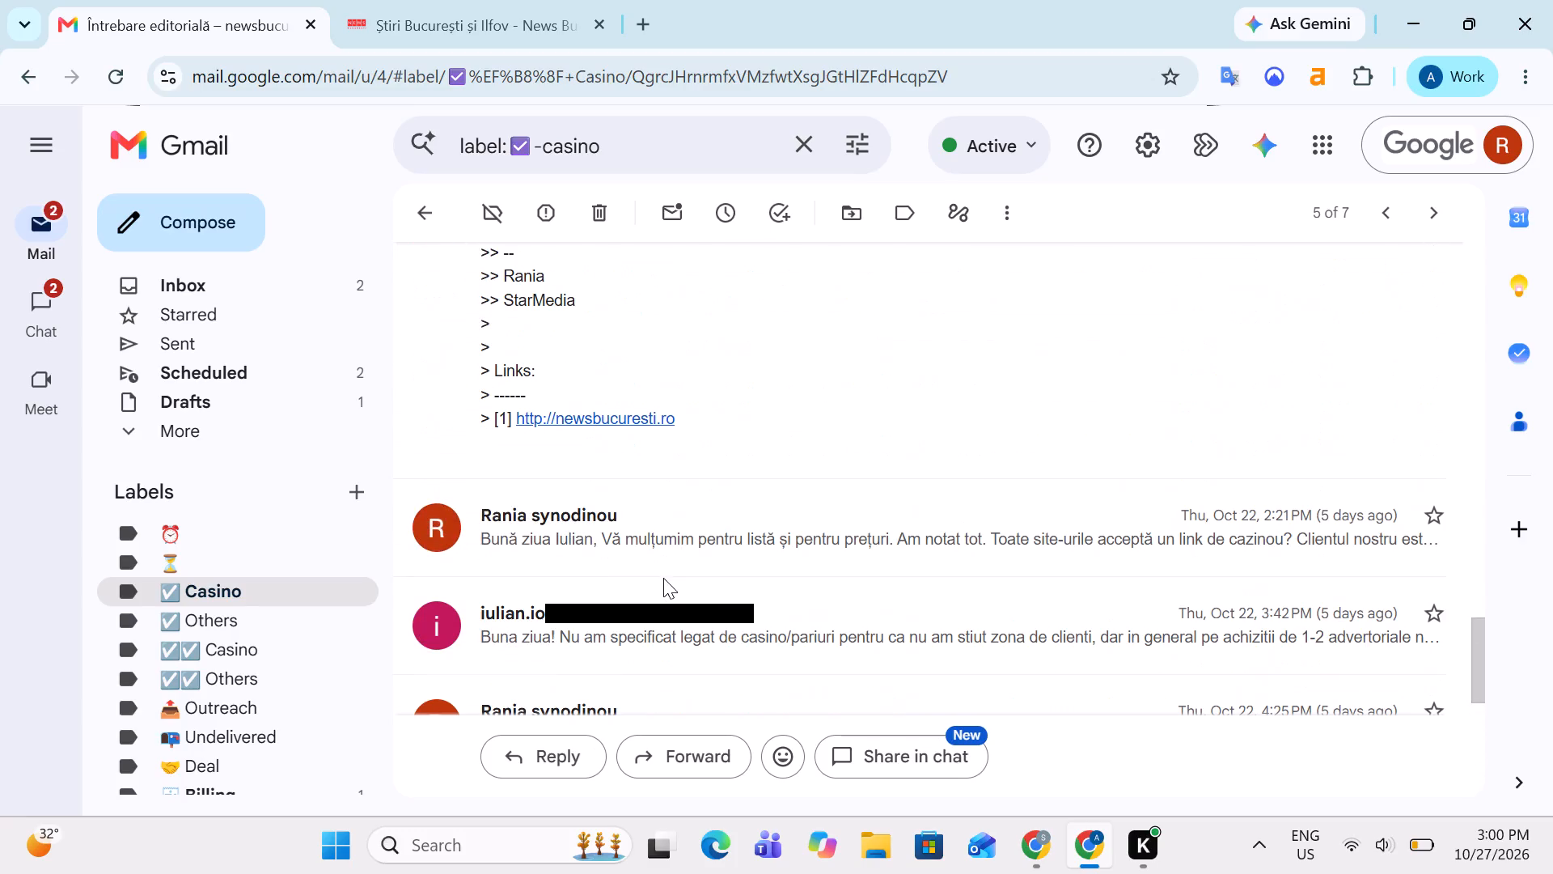
scroll(593, 565, up, 3)
Copy the domain newsbucuresti.ro from the website's address and switch to the New Master Sheet.
click(453, 0)
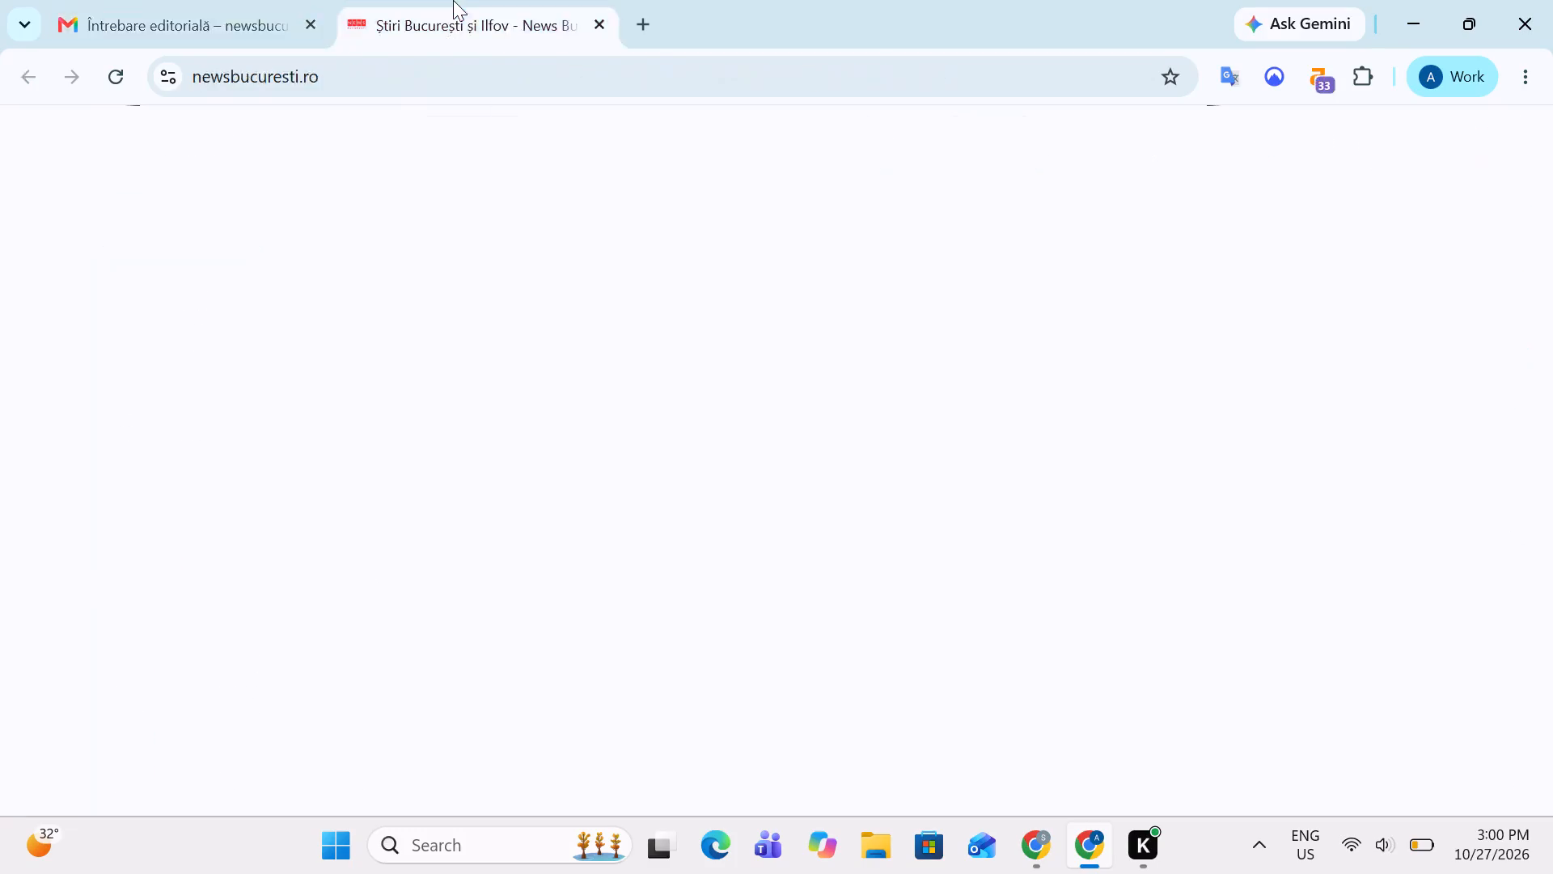
click(396, 76)
drag(396, 76, 345, 77)
key(ctrl+c)
key(ctrl+c)
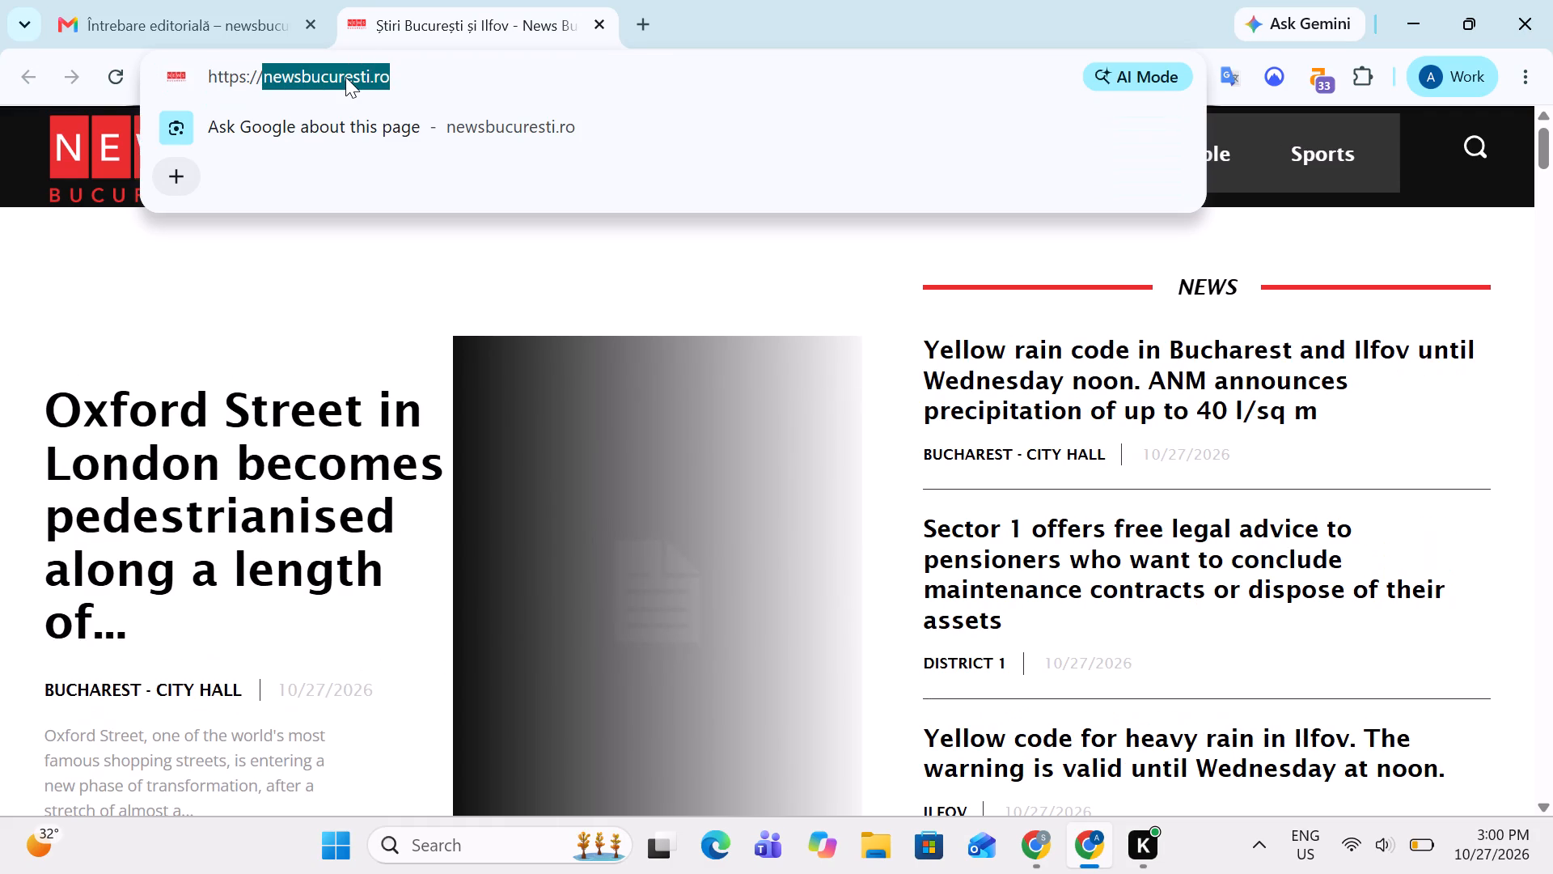
key(alt+Tab)
key(Down)
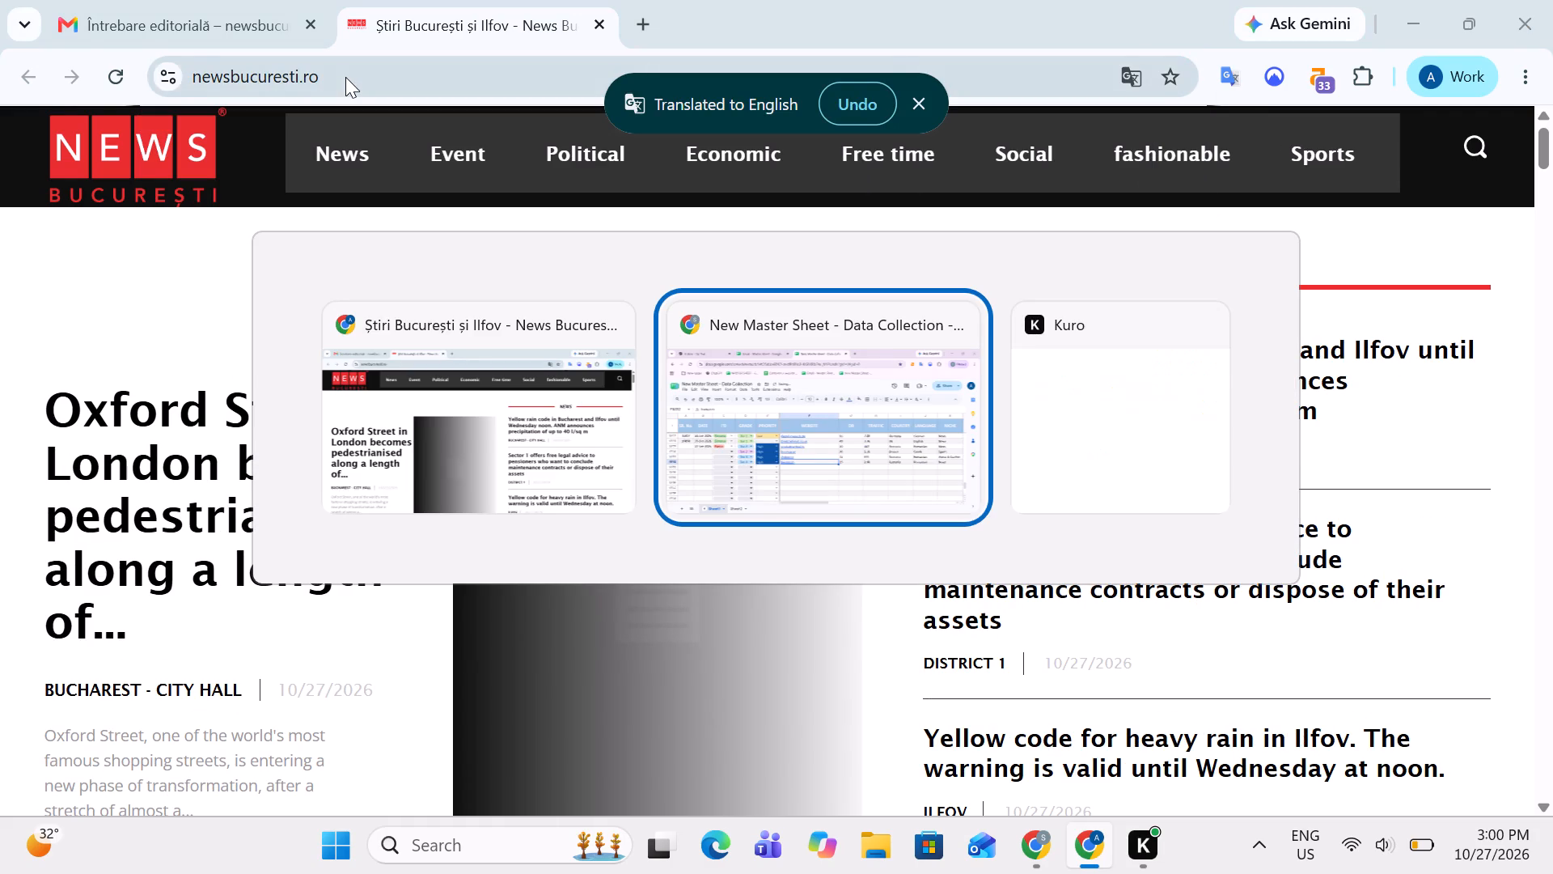
key(Return)
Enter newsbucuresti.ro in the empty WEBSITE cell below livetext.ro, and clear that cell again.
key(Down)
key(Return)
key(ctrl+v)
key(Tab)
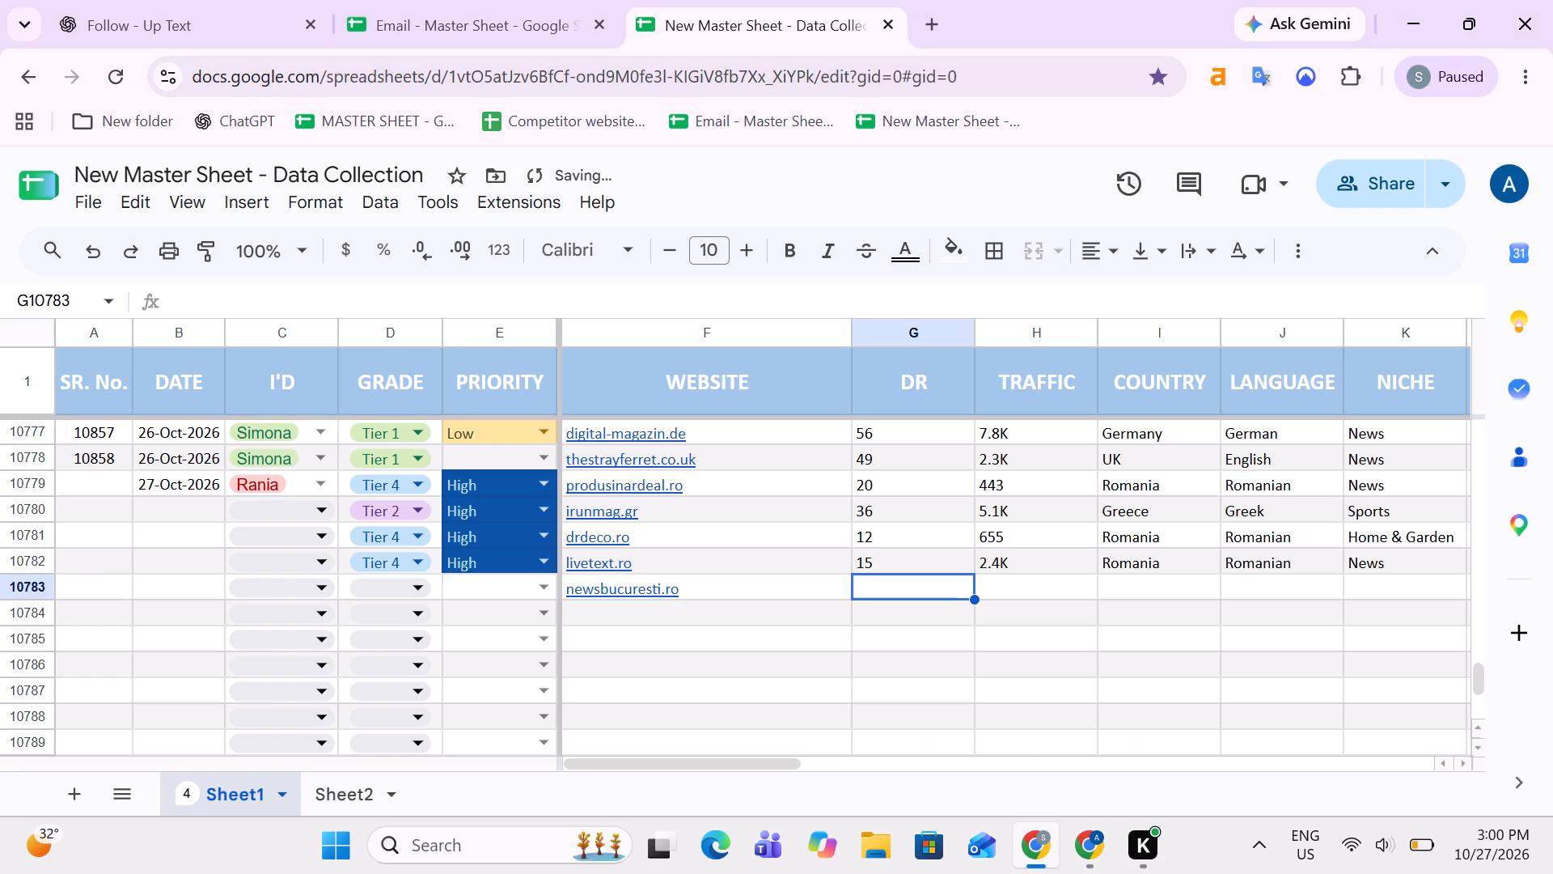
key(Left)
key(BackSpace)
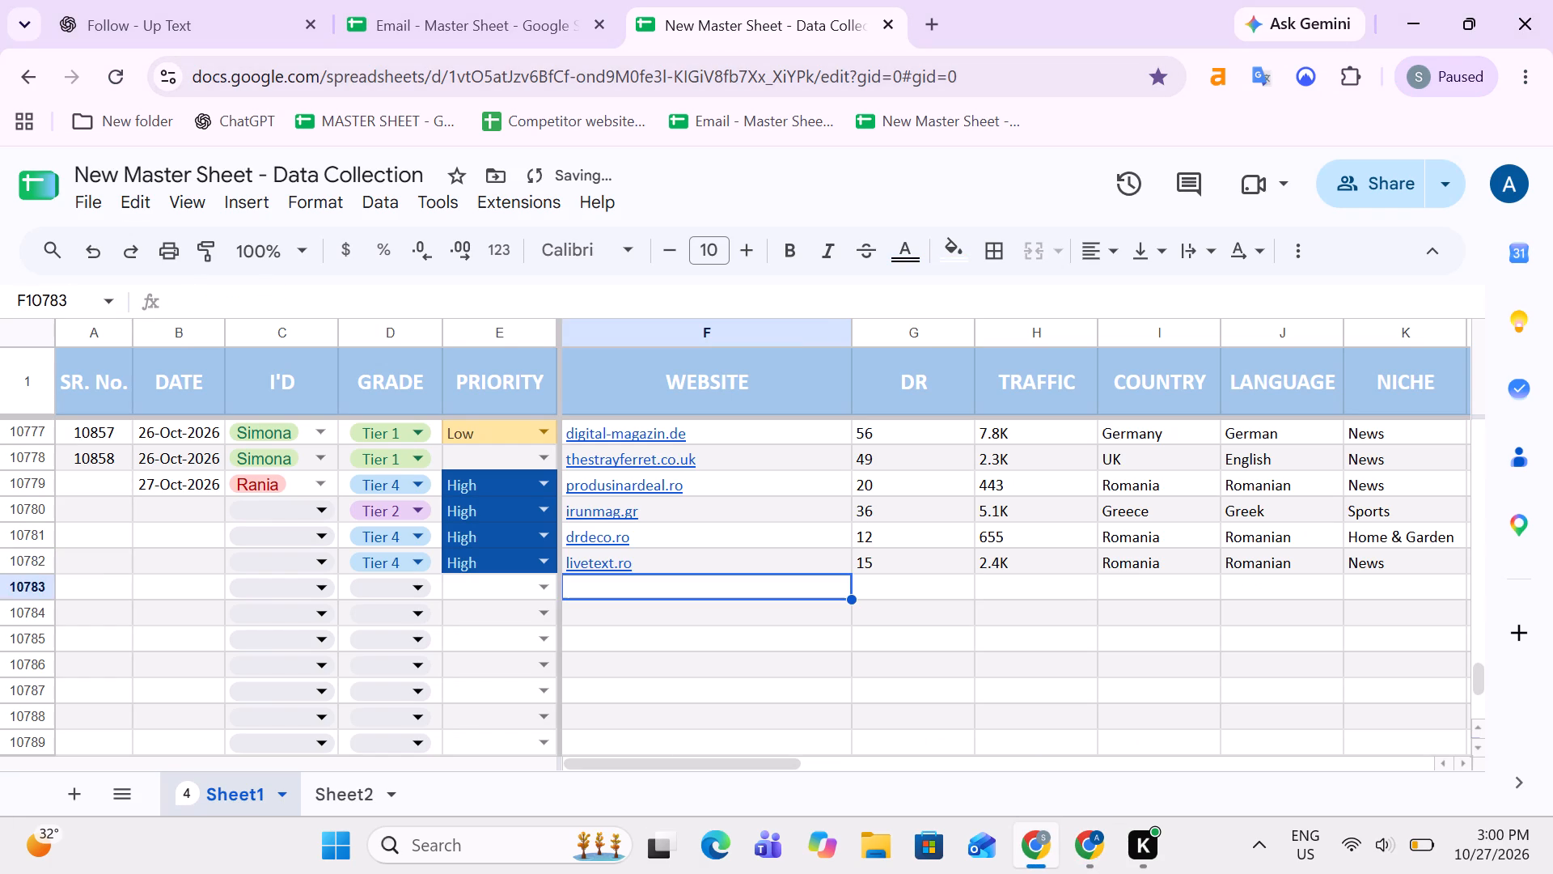
Search the New Master Sheet for newsbucuresti.ro to check for an existing entry.
key(ctrl+f)
key(ctrl+v)
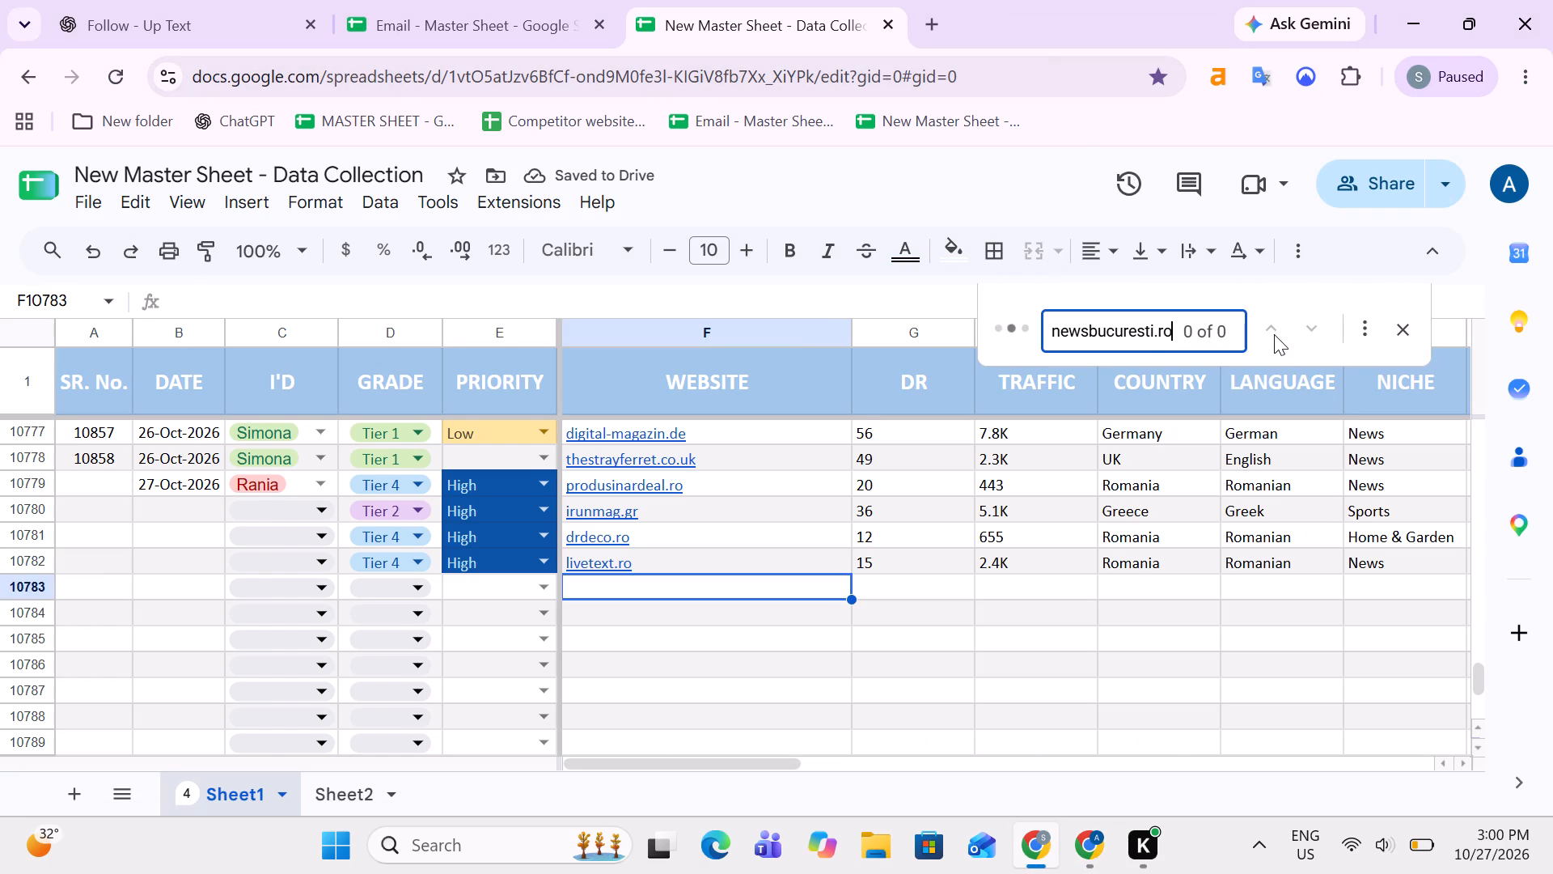
scroll(852, 520, up, 2)
scroll(914, 624, down, 1)
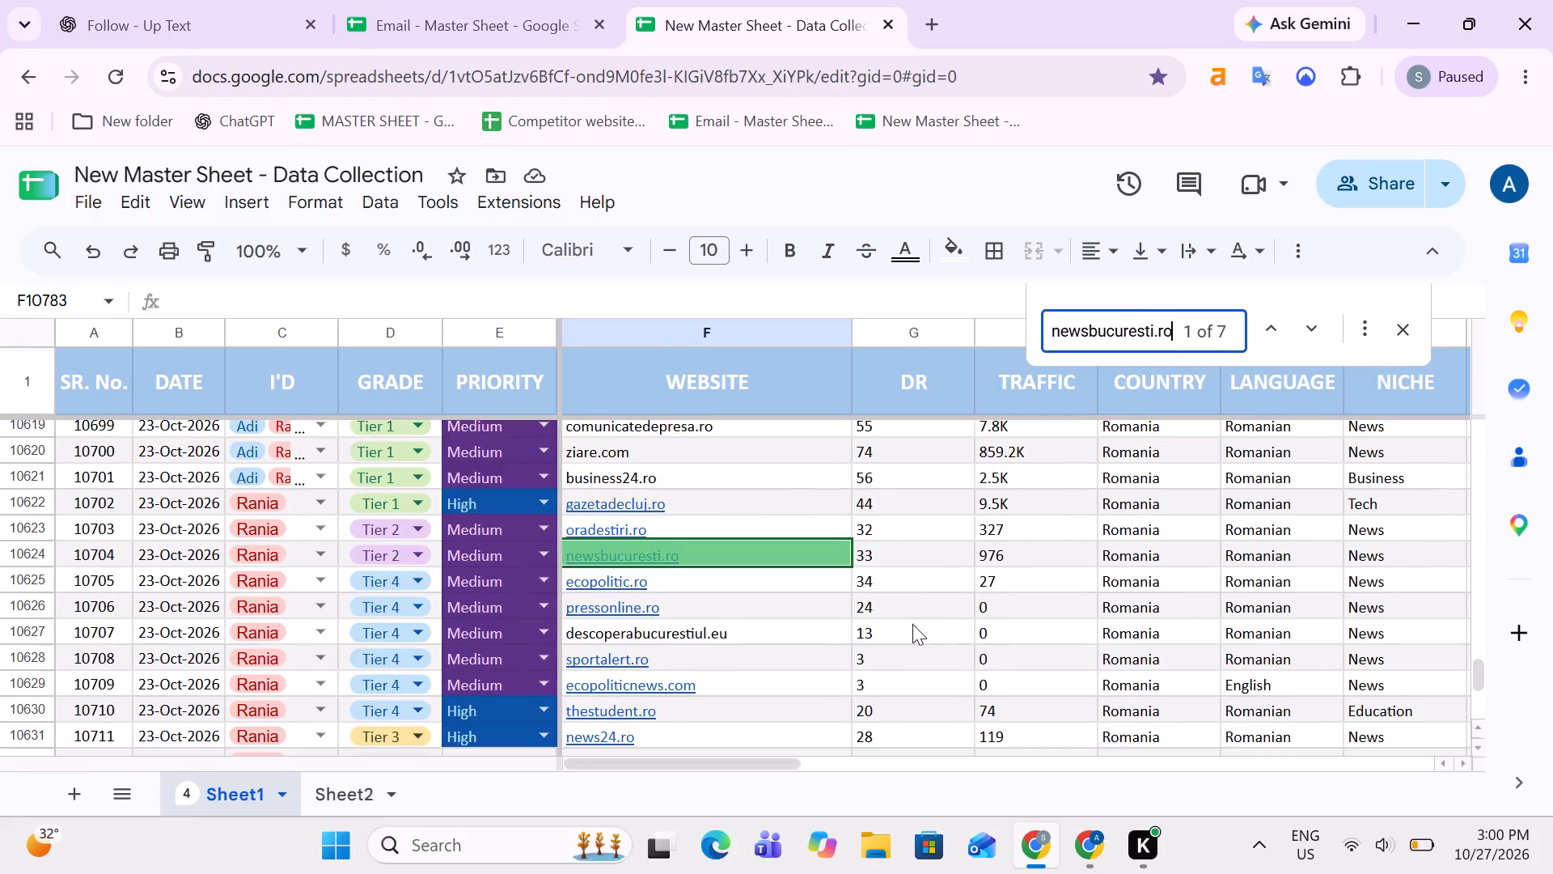
Review the existing newsbucuresti.ro row across all its columns, including price, link policy and contact details, ending on its WEBSITE cell.
click(887, 556)
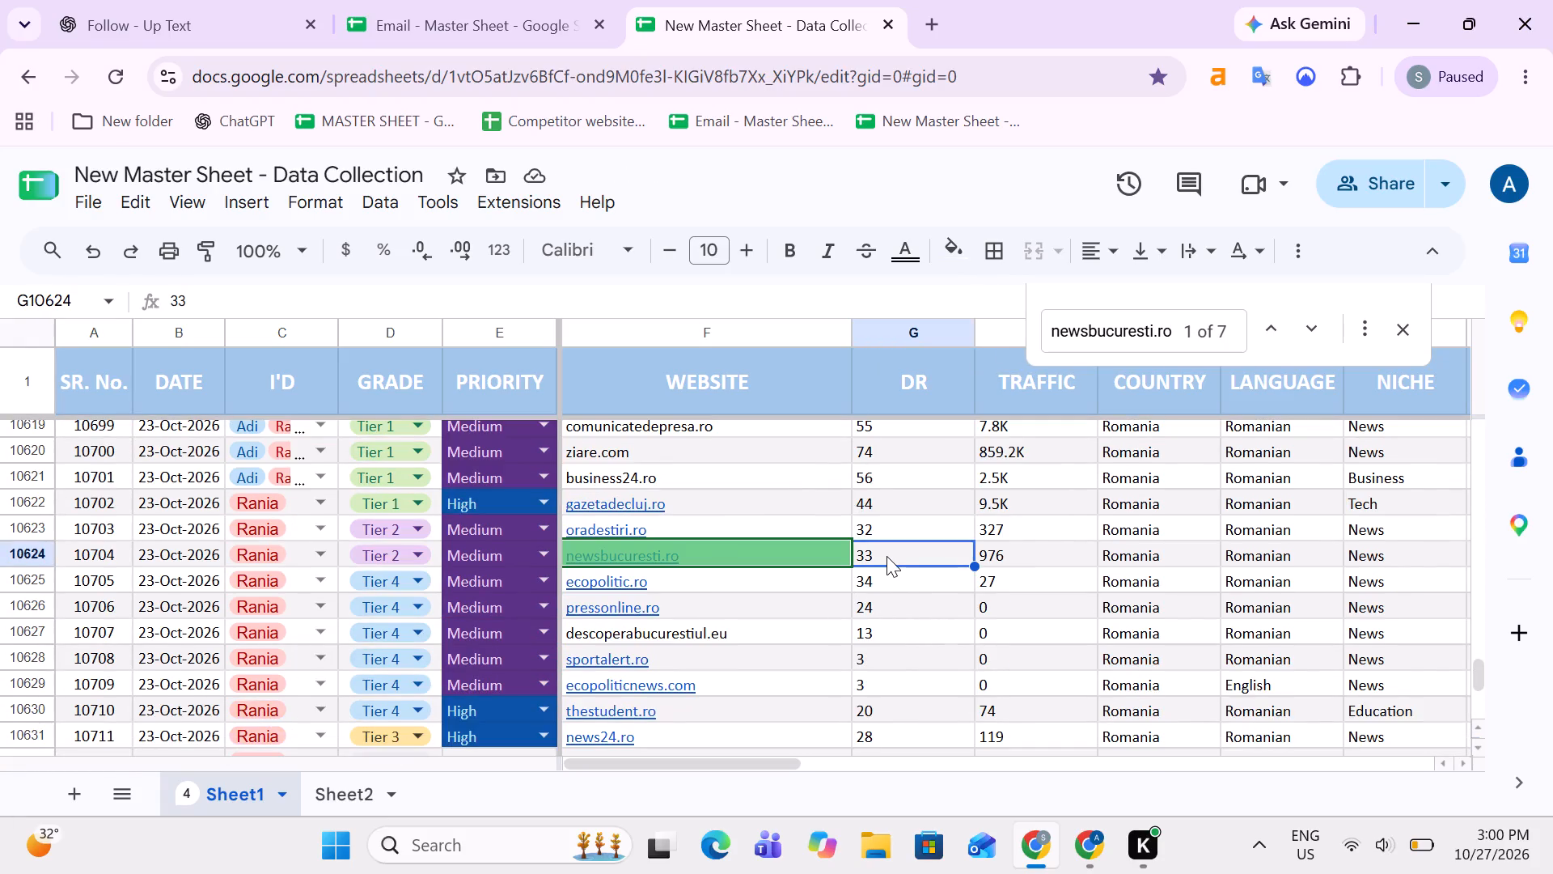
key(Right)
key(Right)
key(Right)
key(Right)
key(Right)
key(Right)
key(Right)
key(Right)
key(Right)
key(Right)
key(Right)
key(Left)
key(Left)
key(Left)
key(Left)
key(Left)
key(Left)
key(Left)
key(Left)
key(Left)
key(Left)
key(Left)
key(Left)
key(Left)
key(Left)
key(Left)
key(Left)
key(Left)
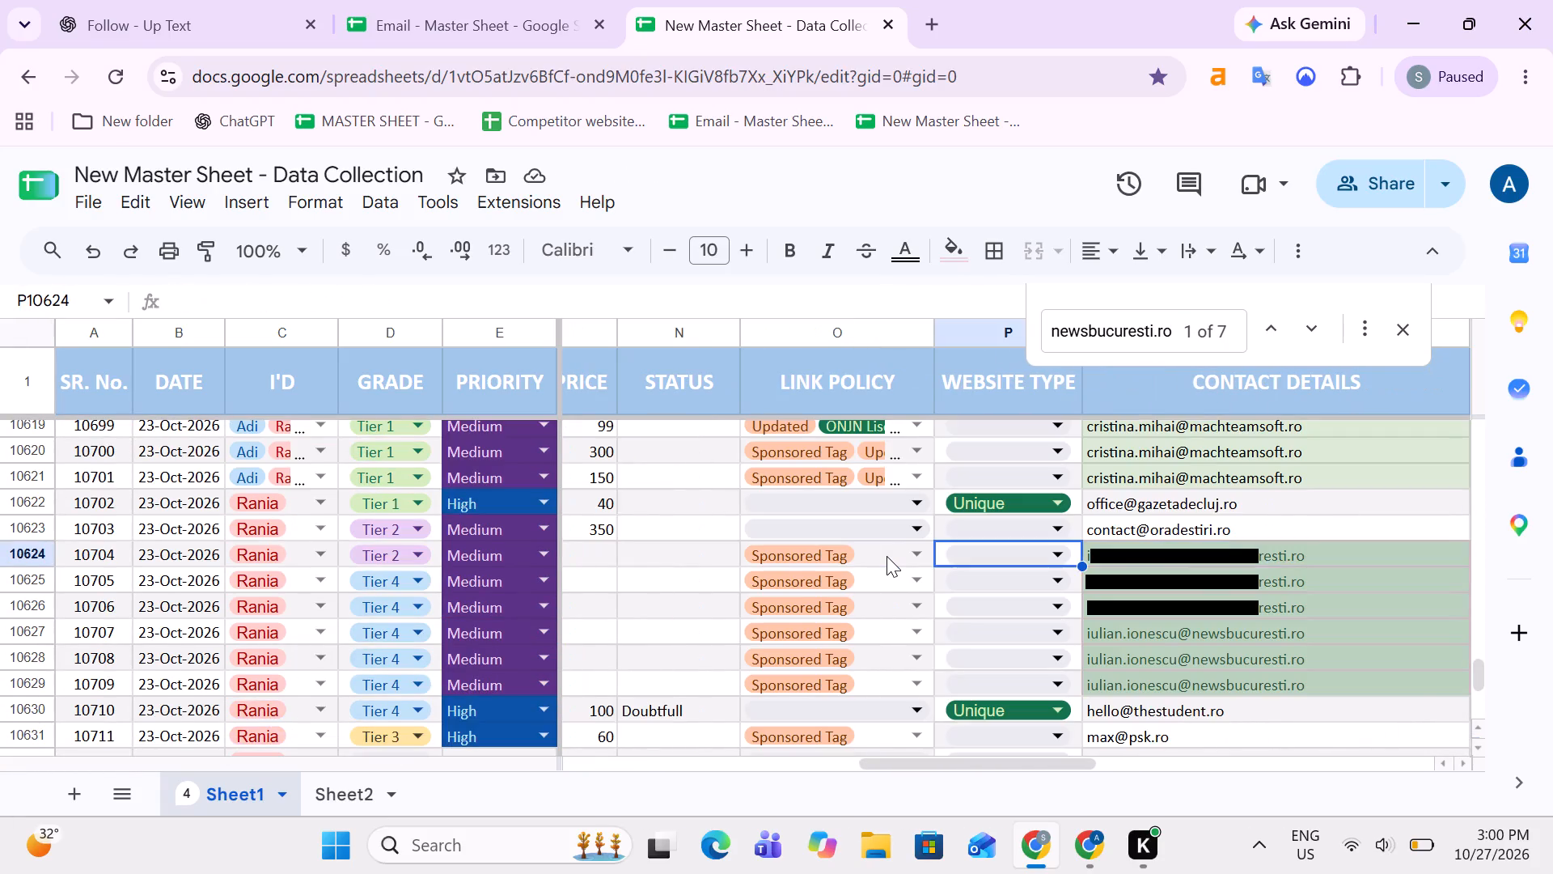
key(Right)
key(Right)
key(Right)
key(Right)
key(Right)
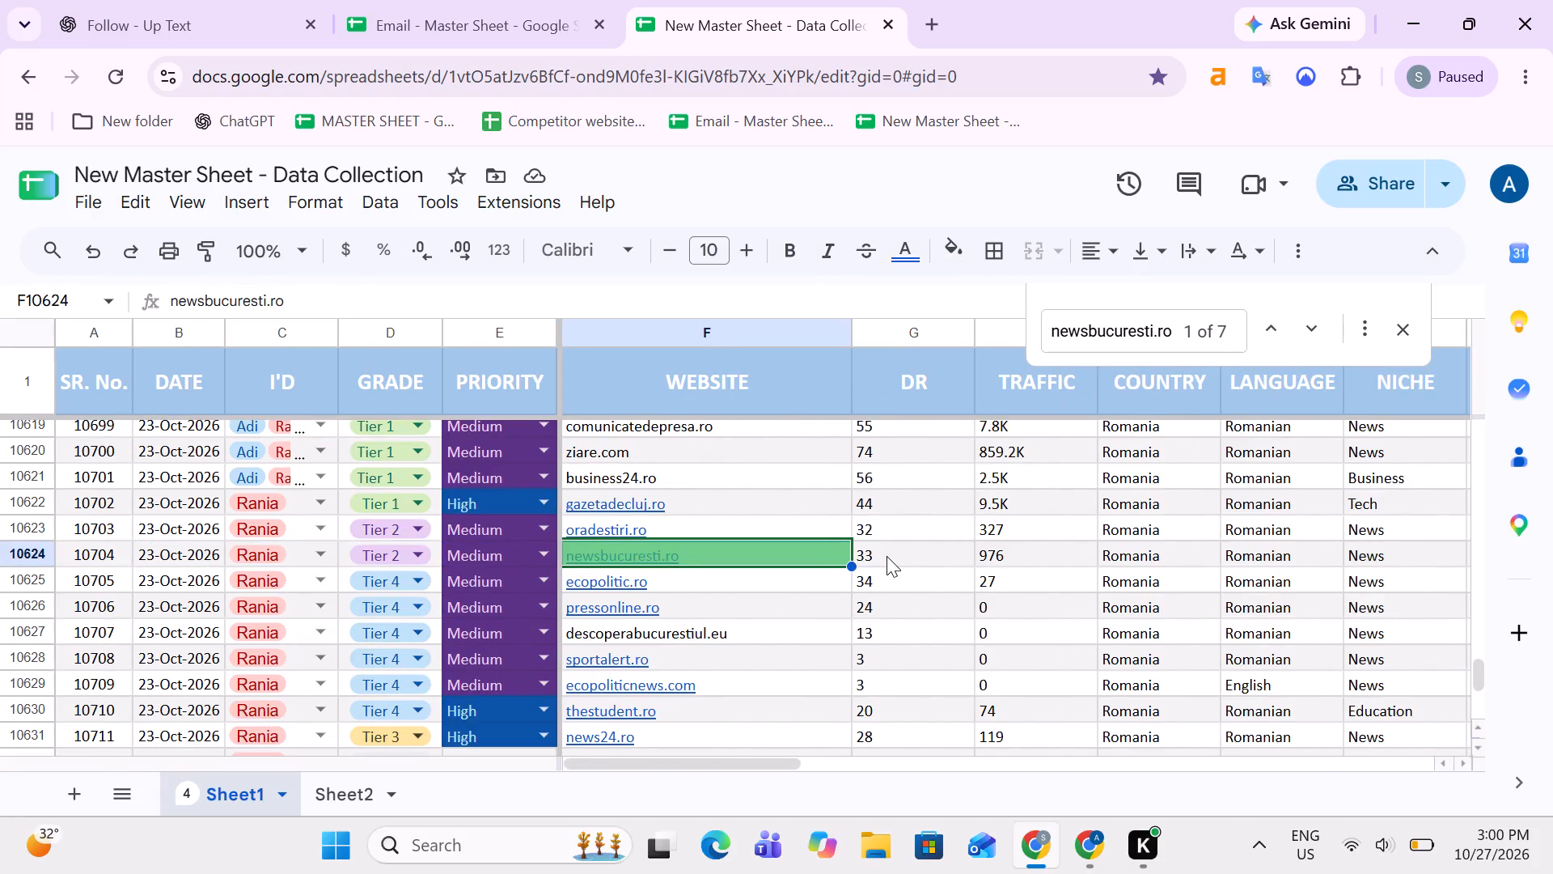
key(alt+Tab)
click(598, 21)
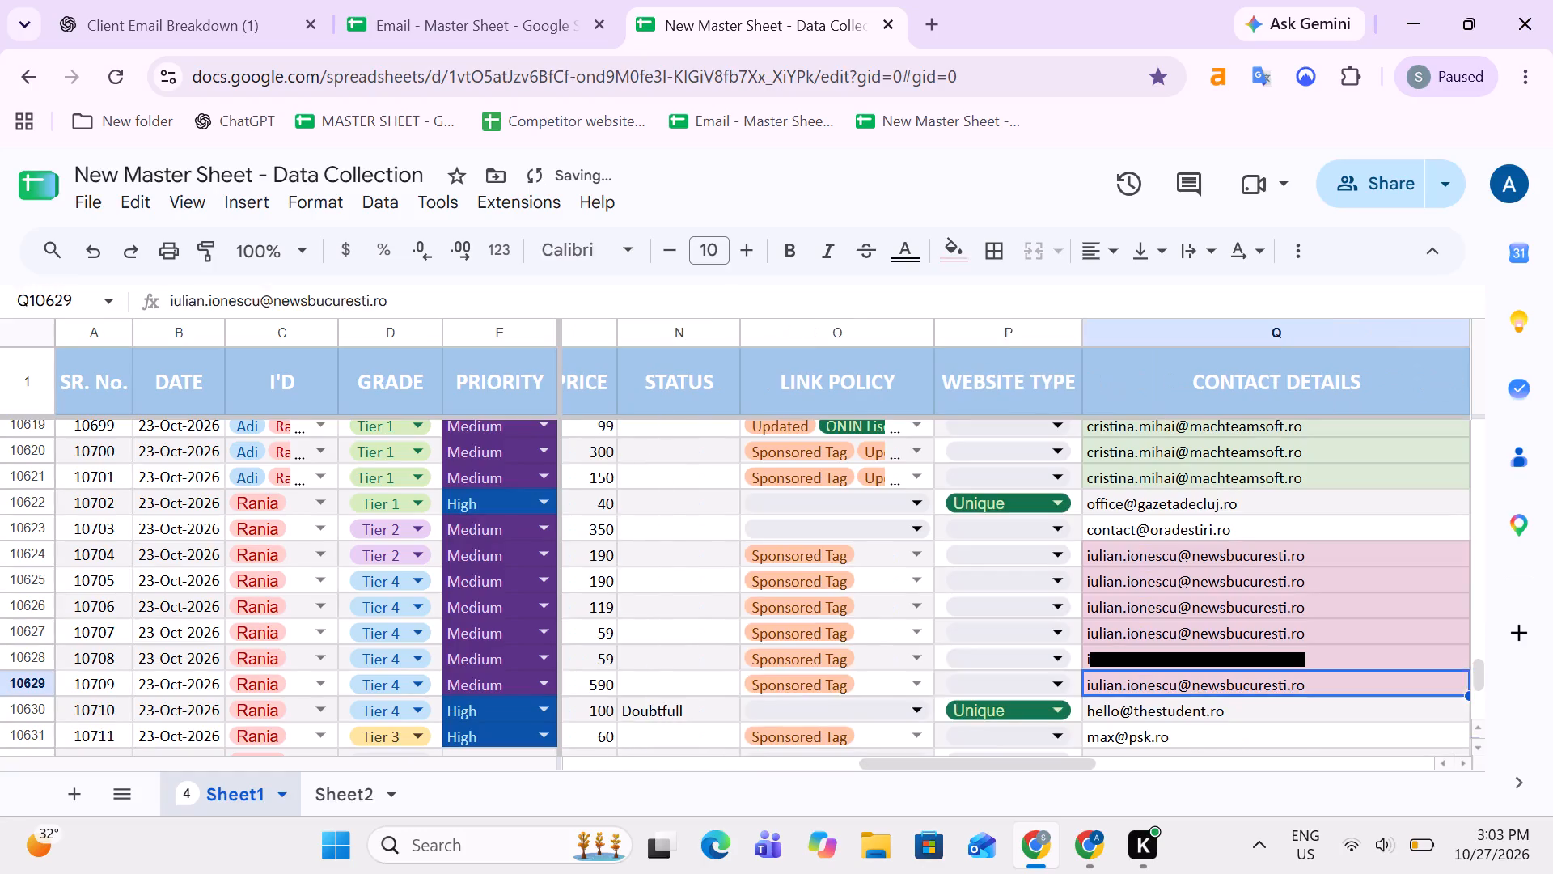
key(Left)
key(Left)
key(Right)
key(Left)
key(Right)
key(Right)
key(Right)
key(Left)
key(Left)
key(Left)
key(Left)
key(Left)
key(Left)
key(Left)
key(Left)
key(Left)
key(Left)
key(Left)
key(Left)
key(Left)
key(Left)
key(Left)
key(Left)
key(Left)
key(Left)
key(Left)
key(Left)
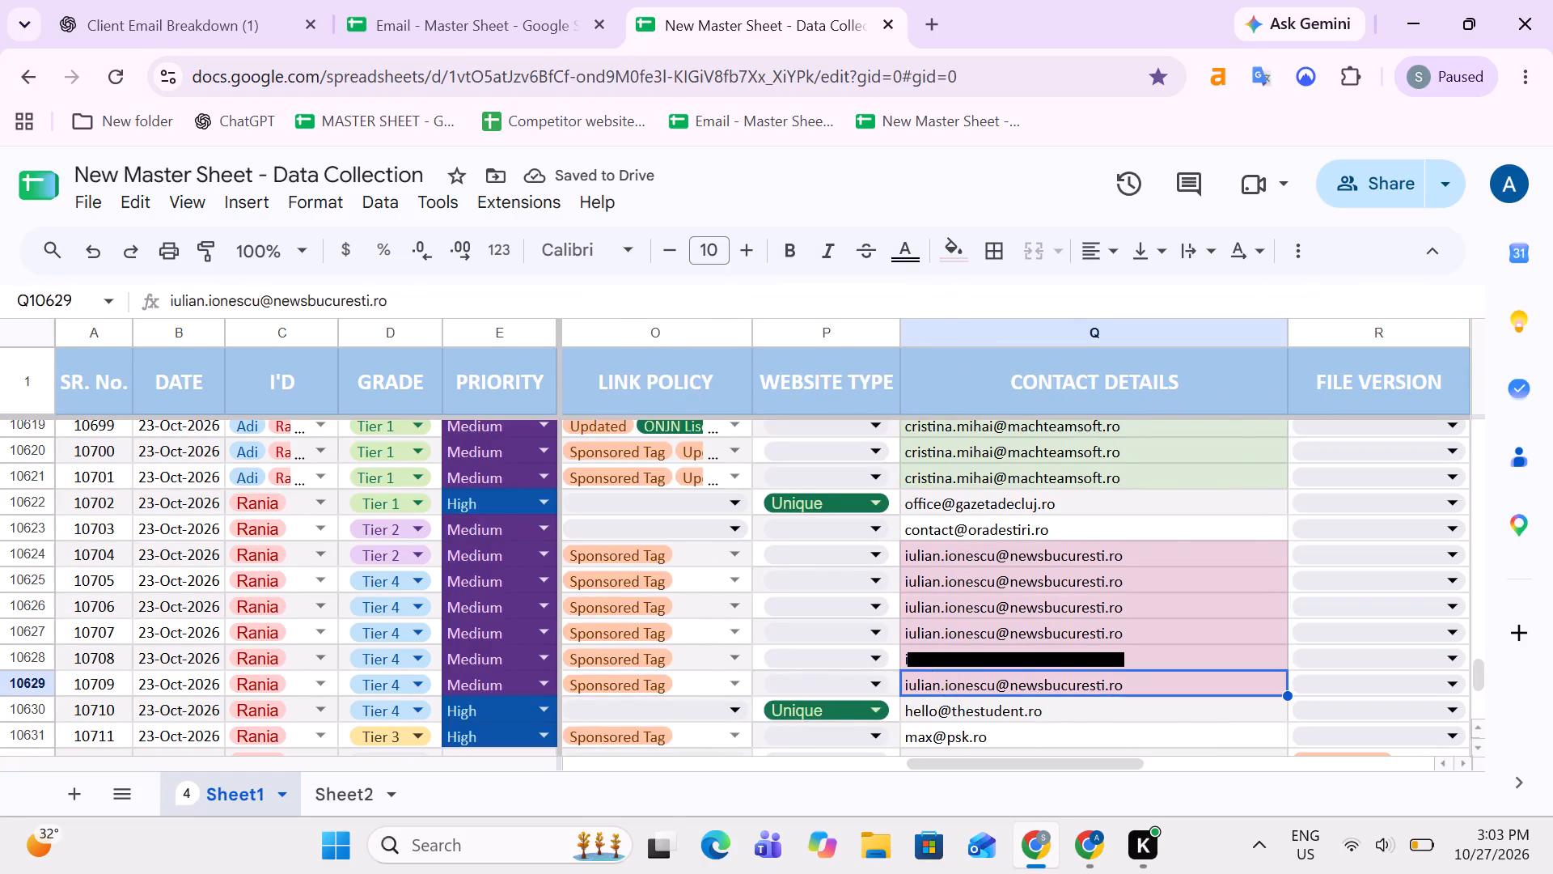
key(Right)
key(Right)
key(Right)
key(Right)
key(Right)
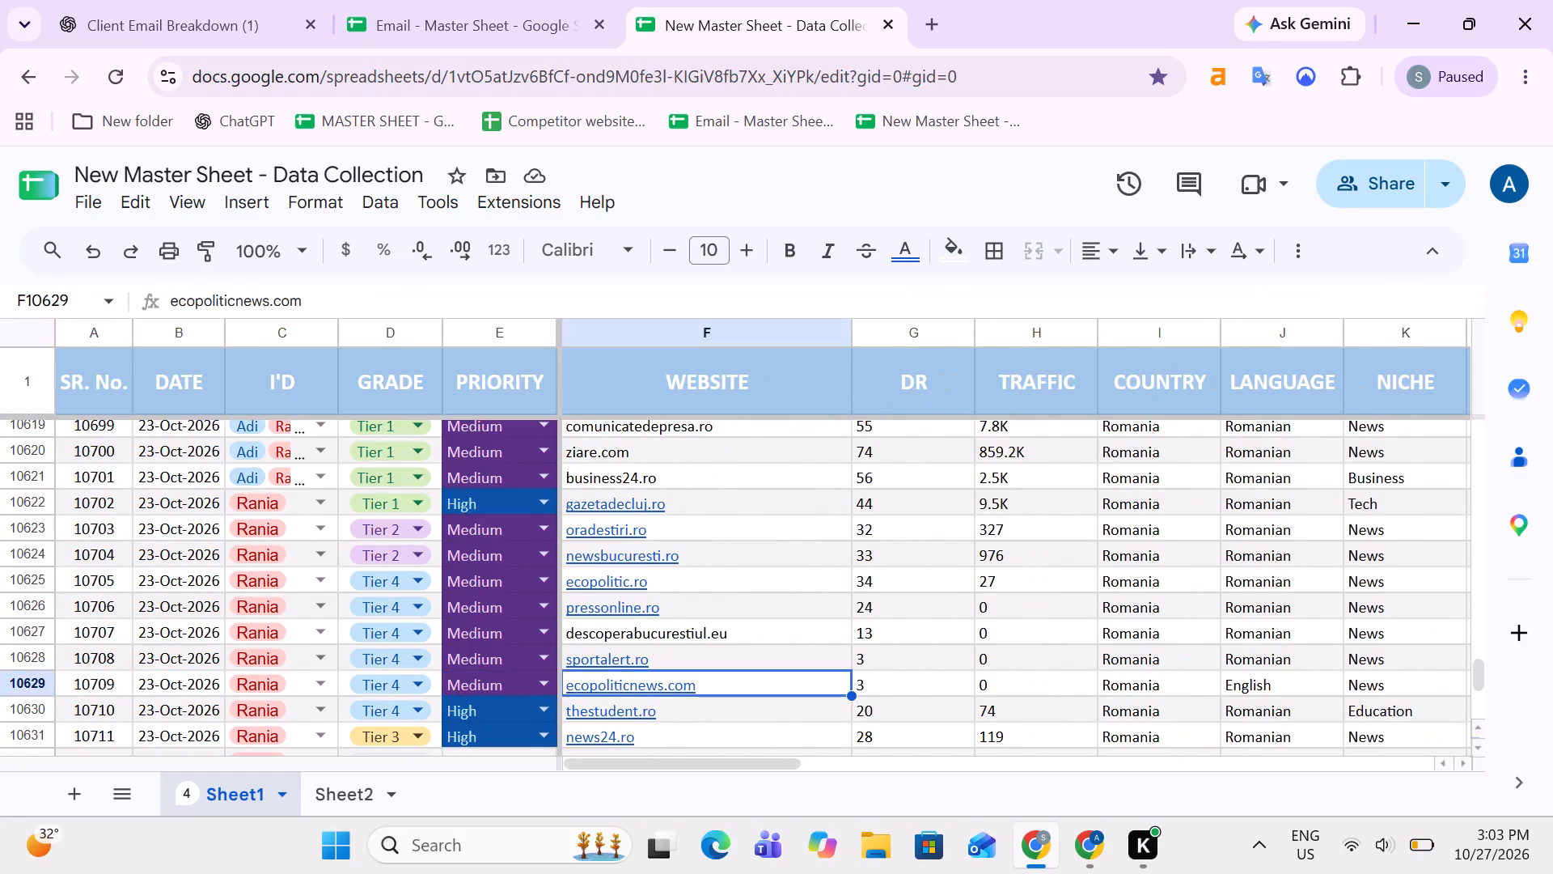
Go to the end of the WEBSITE column and look back up through the most recently added sites.
key(ctrl+Down)
key(Down)
key(Down)
key(Down)
key(Up)
key(Up)
key(Up)
key(Right)
key(Down)
key(Left)
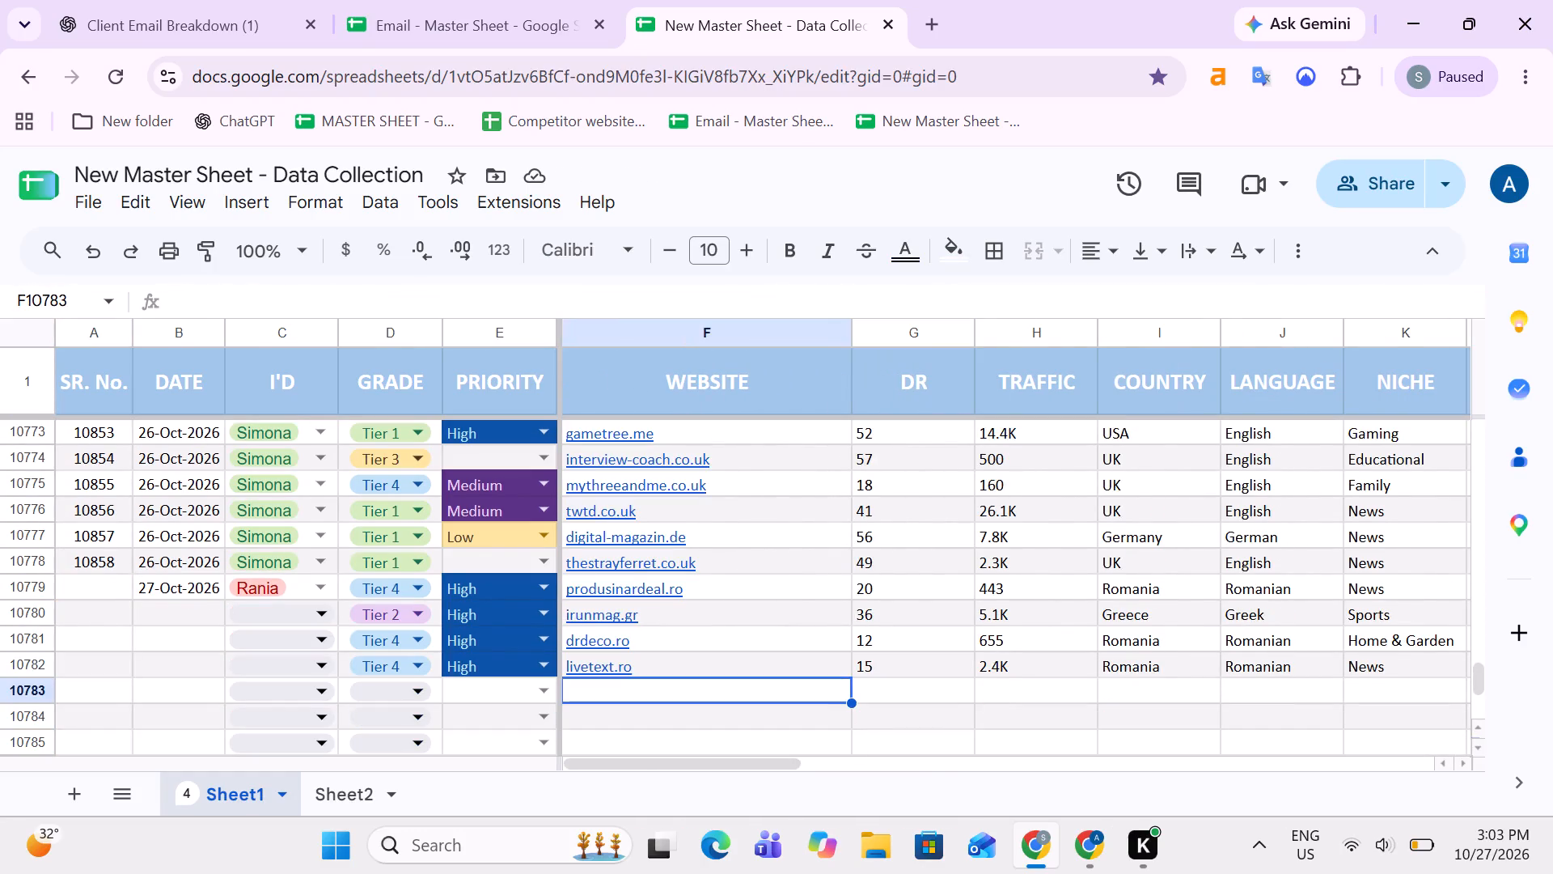
key(Right)
key(Right)
key(Left)
key(Left)
key(Up)
key(Up)
key(Up)
key(Up)
key(Up)
key(Up)
key(Up)
key(Up)
key(Up)
key(Up)
key(Up)
key(Up)
key(Up)
key(Up)
key(Up)
key(Up)
key(Up)
key(Up)
key(Up)
key(Up)
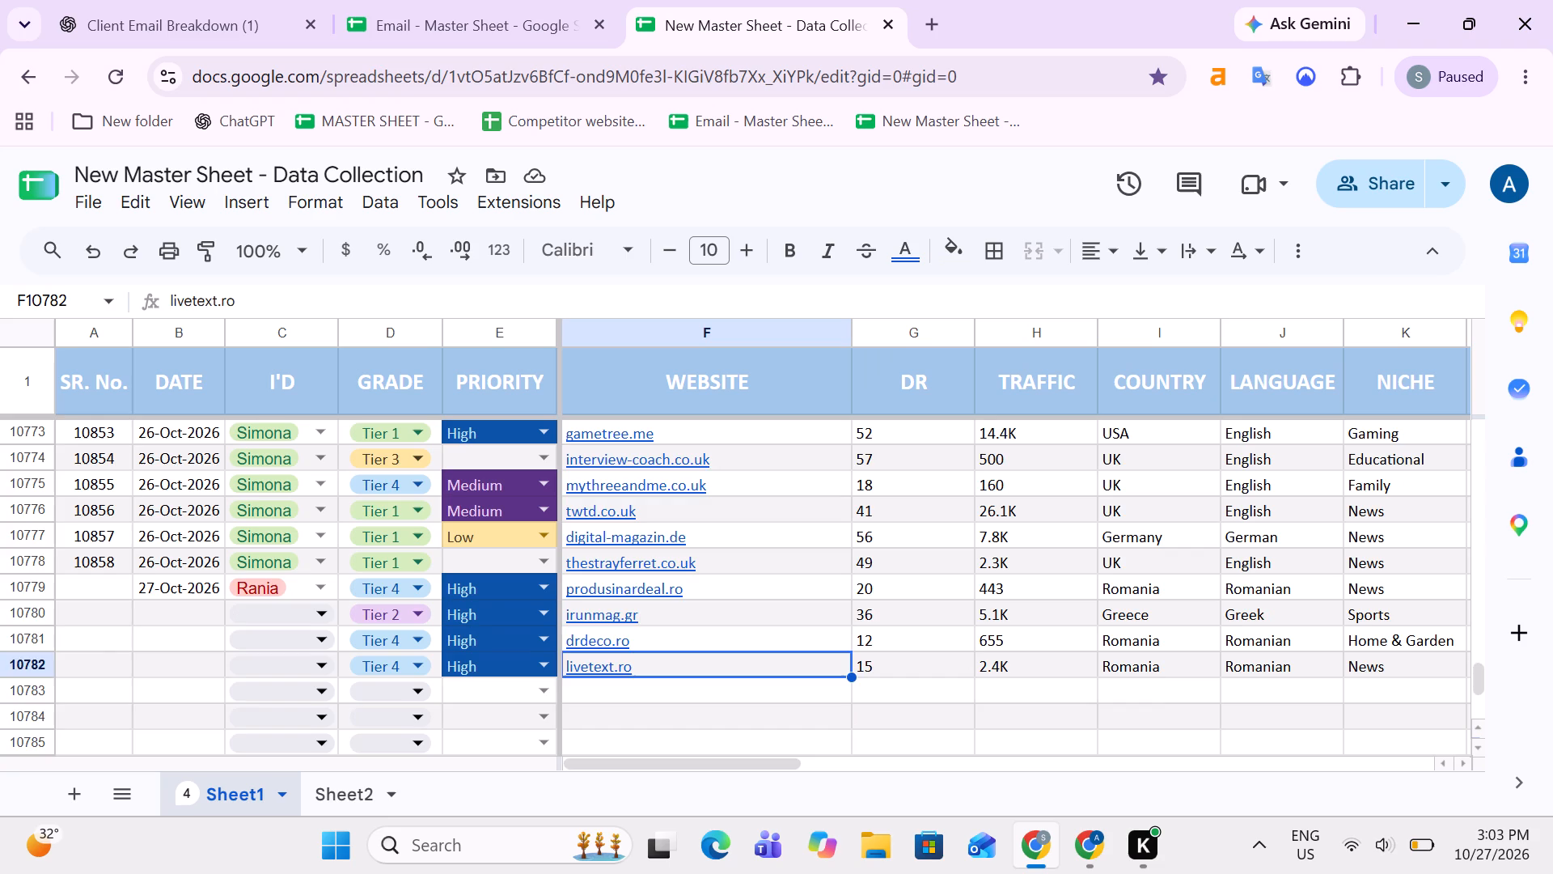
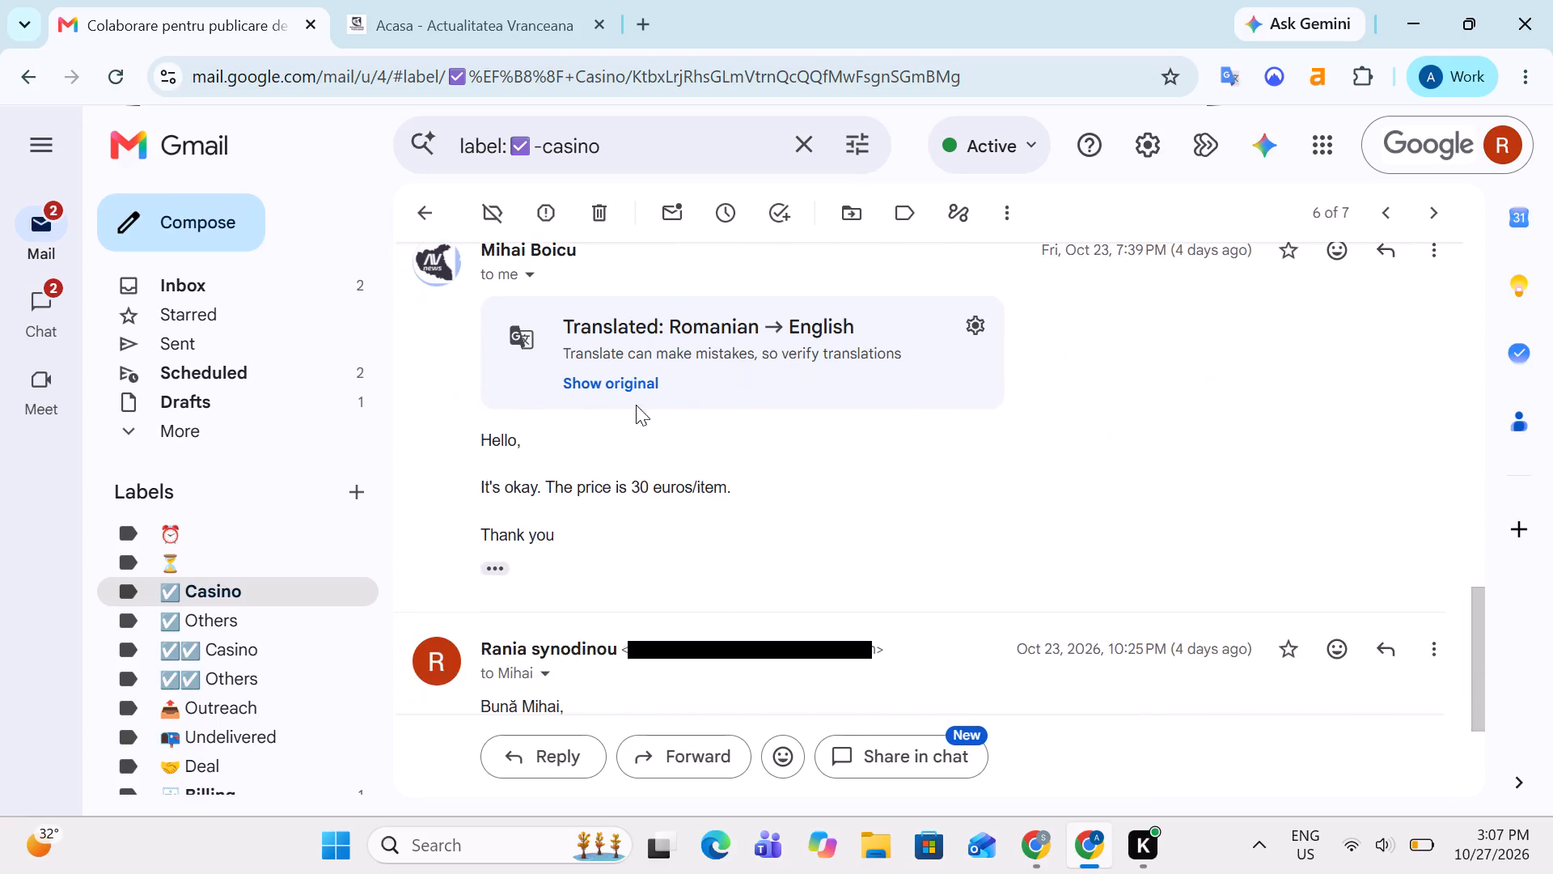
scroll(730, 534, down, 1)
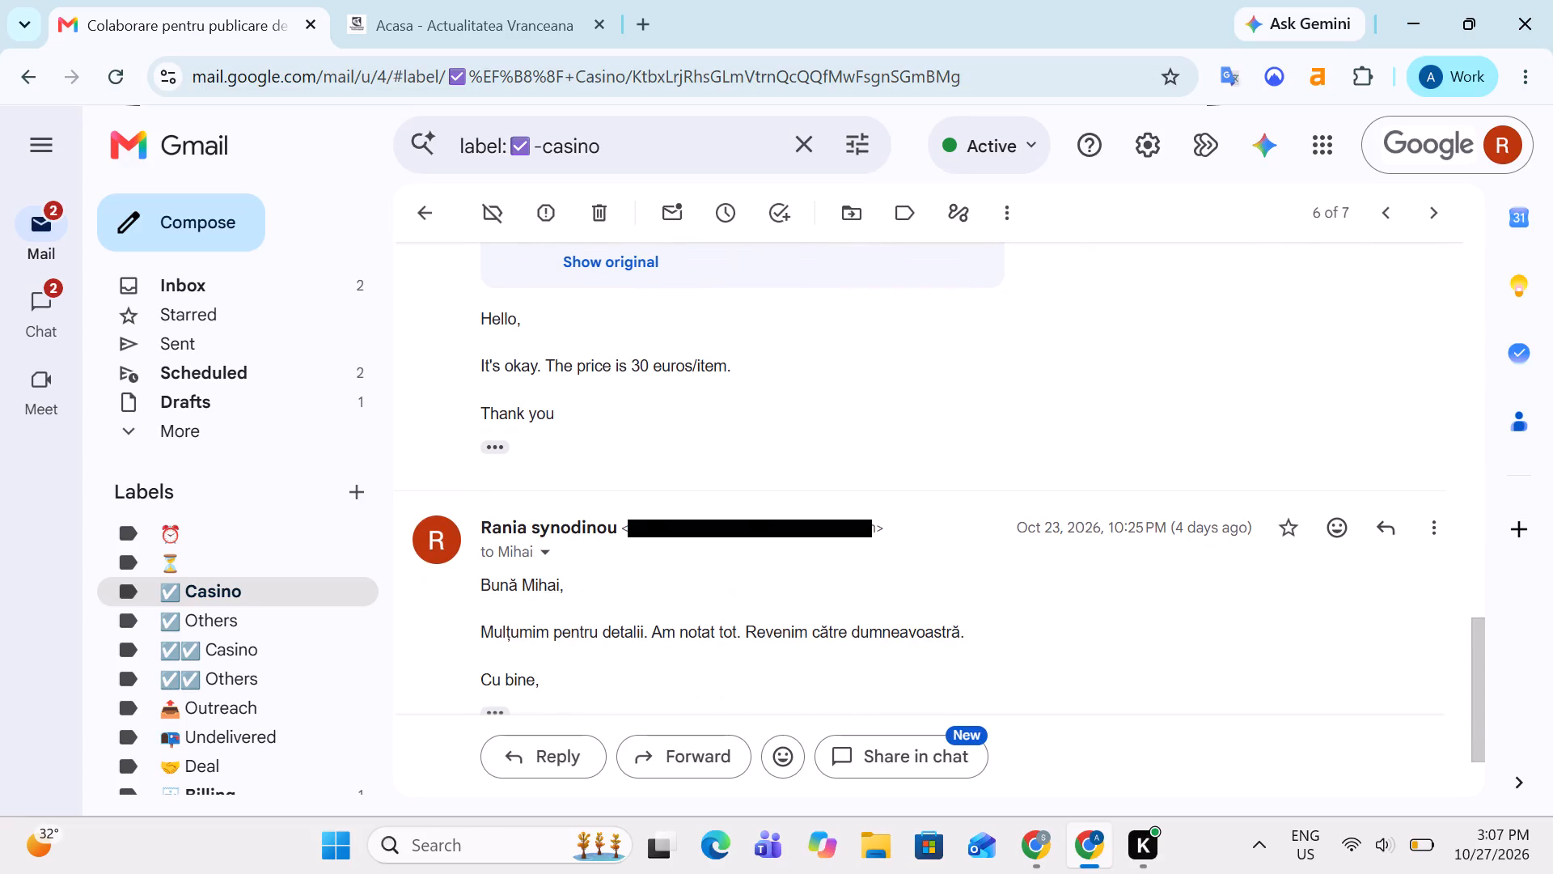
scroll(720, 530, down, 2)
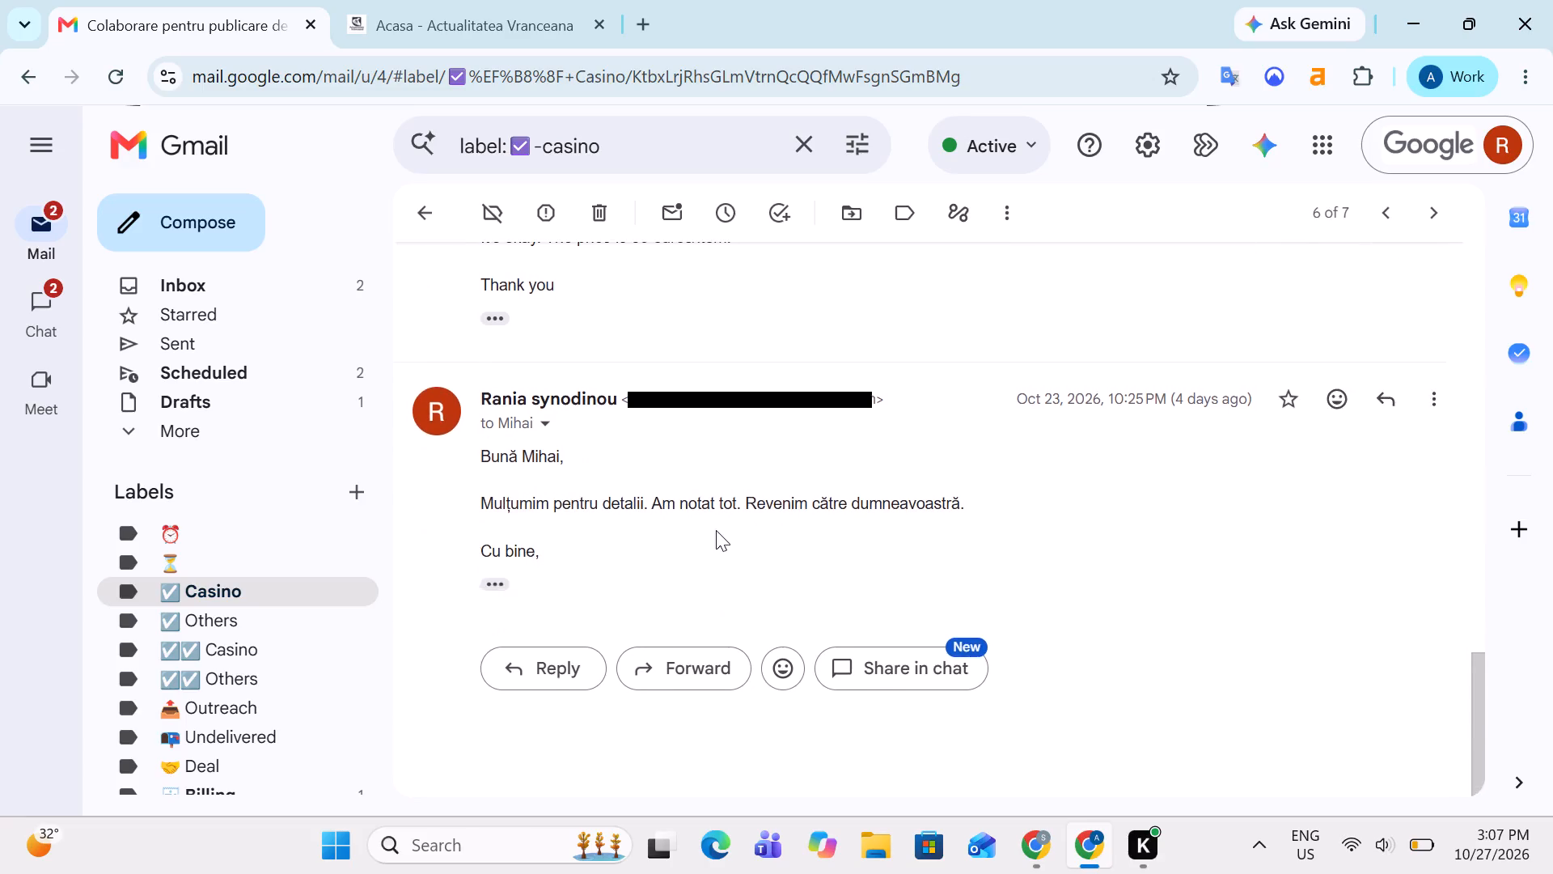
scroll(715, 530, up, 6)
scroll(677, 567, down, 4)
scroll(677, 567, up, 6)
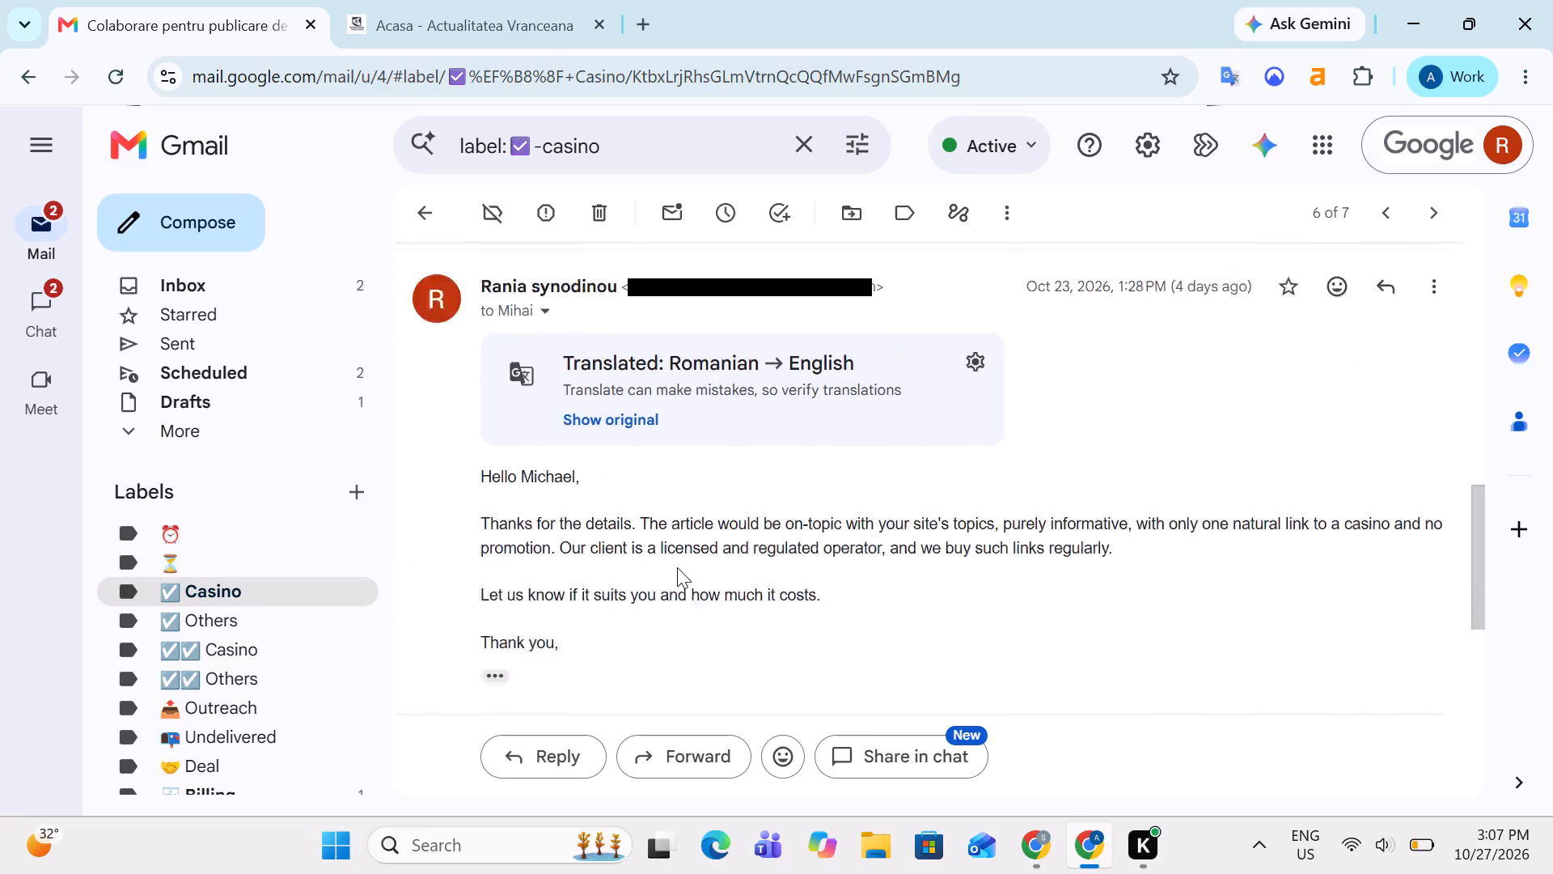
scroll(677, 567, up, 2)
scroll(696, 587, down, 2)
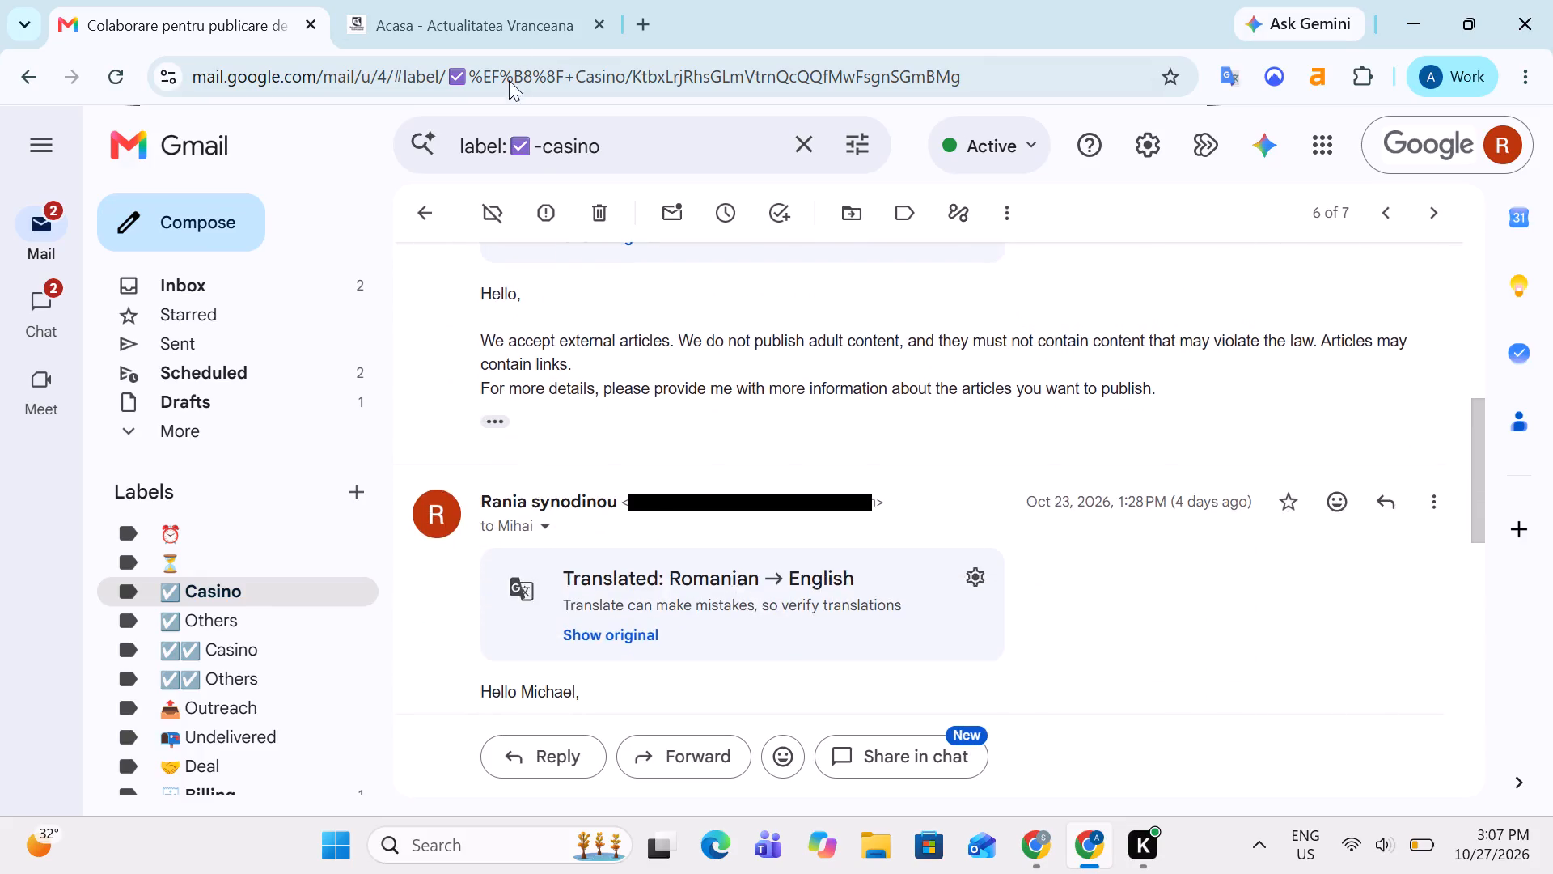
Copy the domain actualitateavranceana.ro from the site's address and go to the first empty WEBSITE cell in the New Master Sheet.
click(521, 8)
click(489, 64)
drag(489, 64, 392, 78)
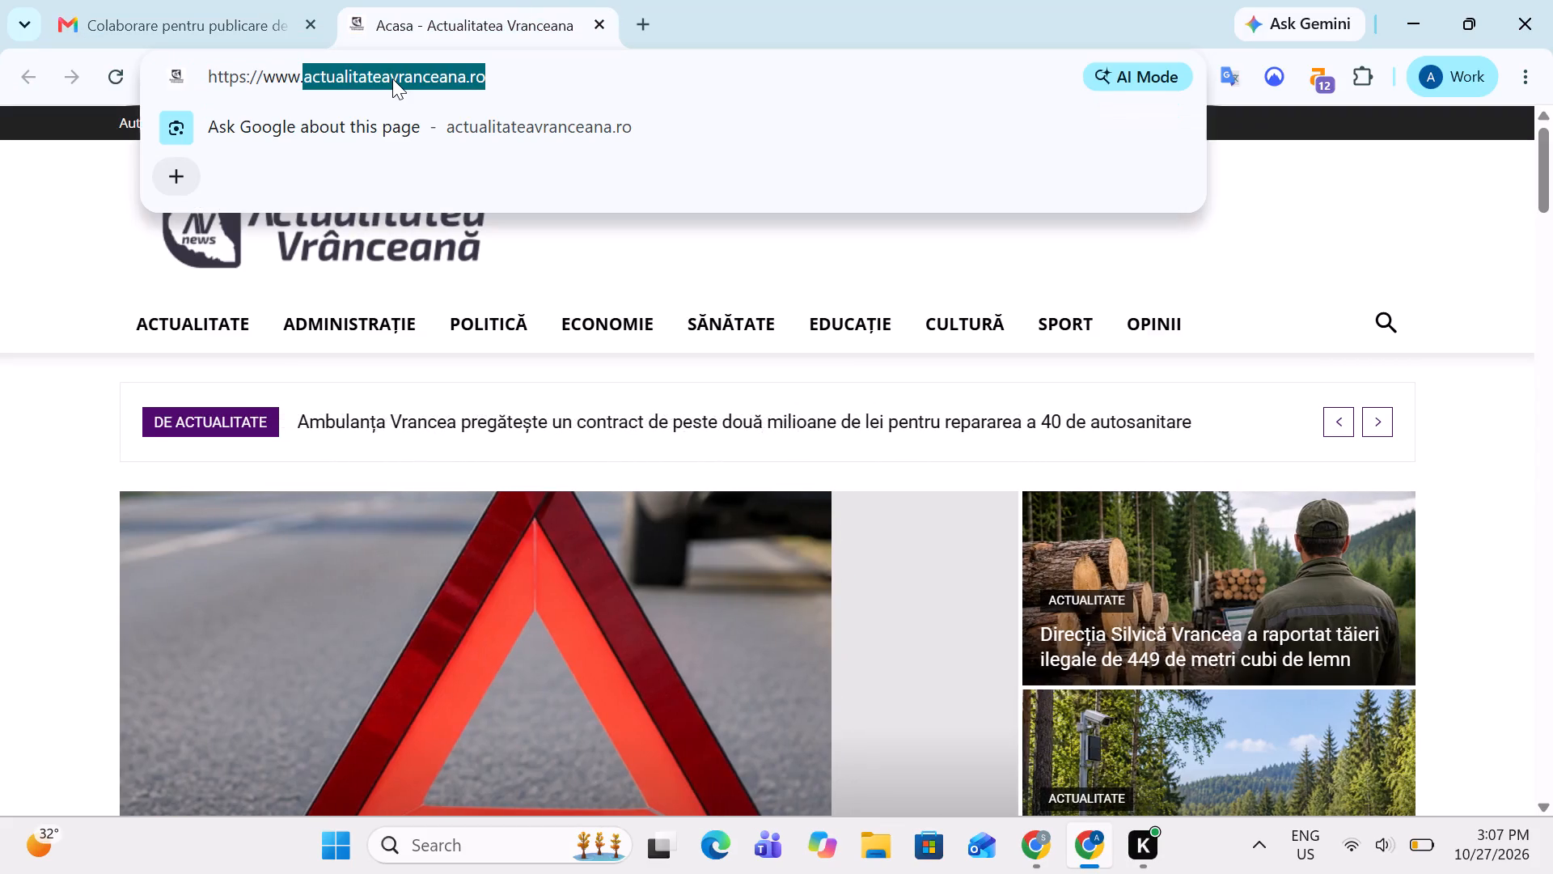
key(ctrl+c)
key(ctrl+c)
key(alt+Tab)
key(Down)
key(Up)
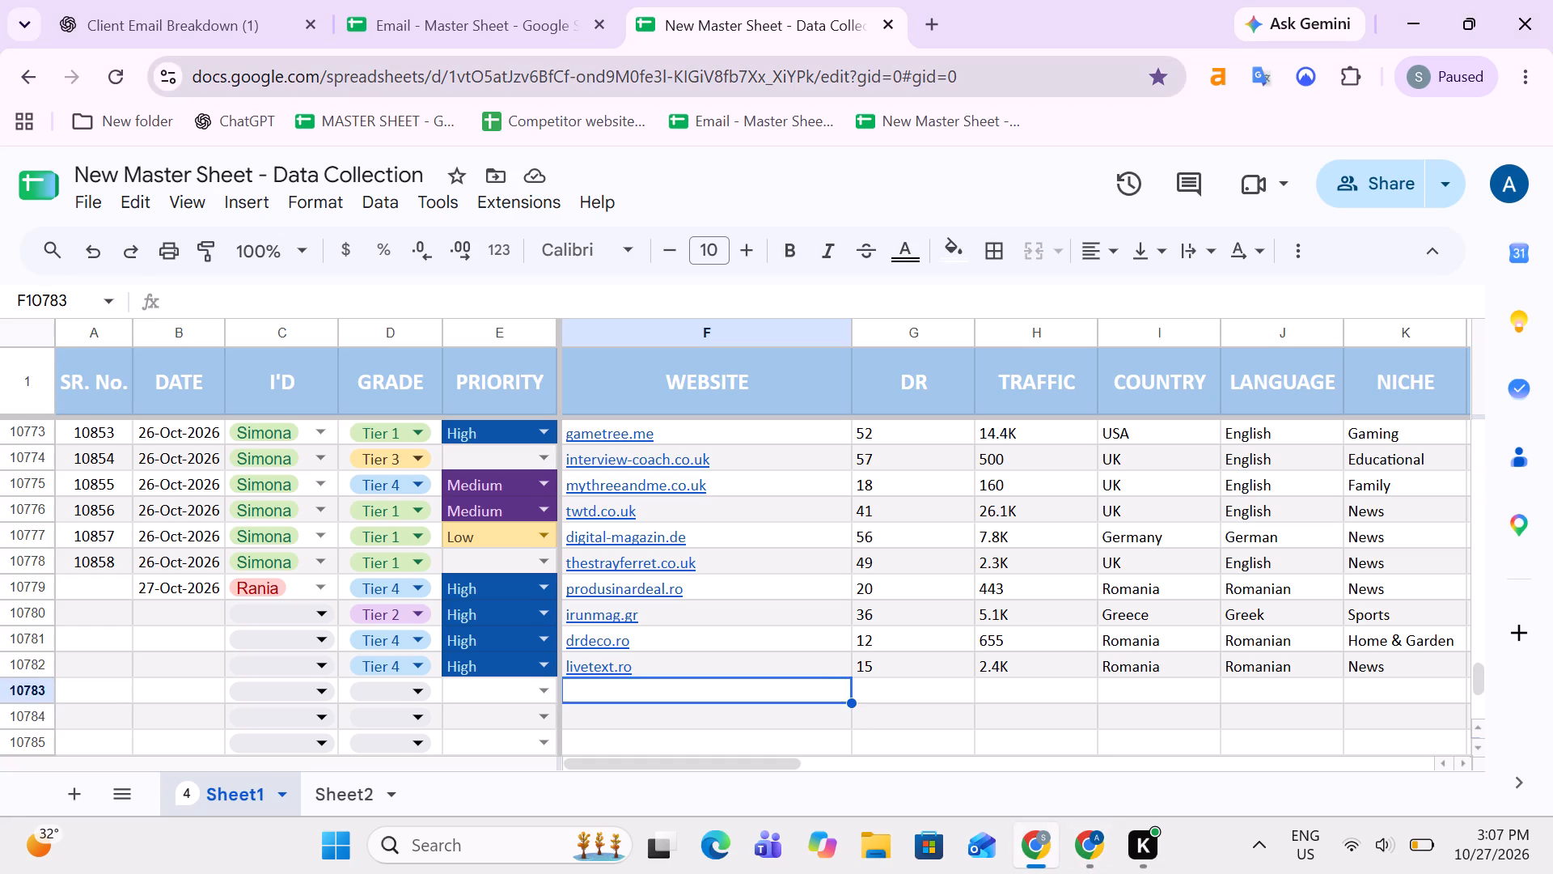
Add actualitateavranceana.ro to the first empty cell of the WEBSITE column.
key(Return)
key(ctrl+v)
key(Tab)
key(Left)
key(Right)
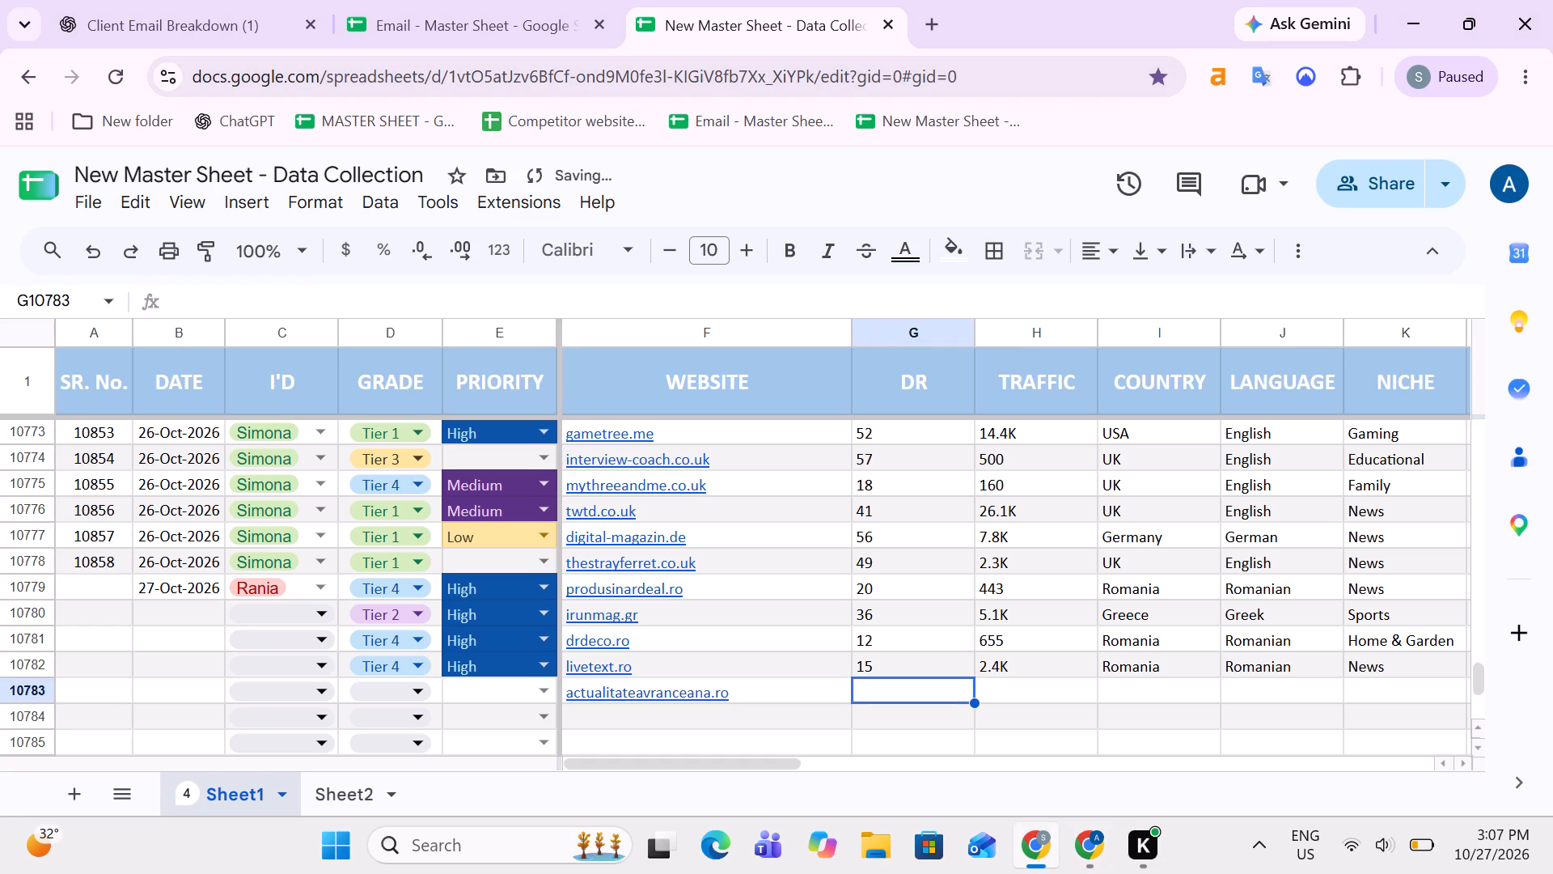
Look over the actualitateavranceana.ro home page and search the site for Netbet.
key(alt+Tab)
click(0, 310)
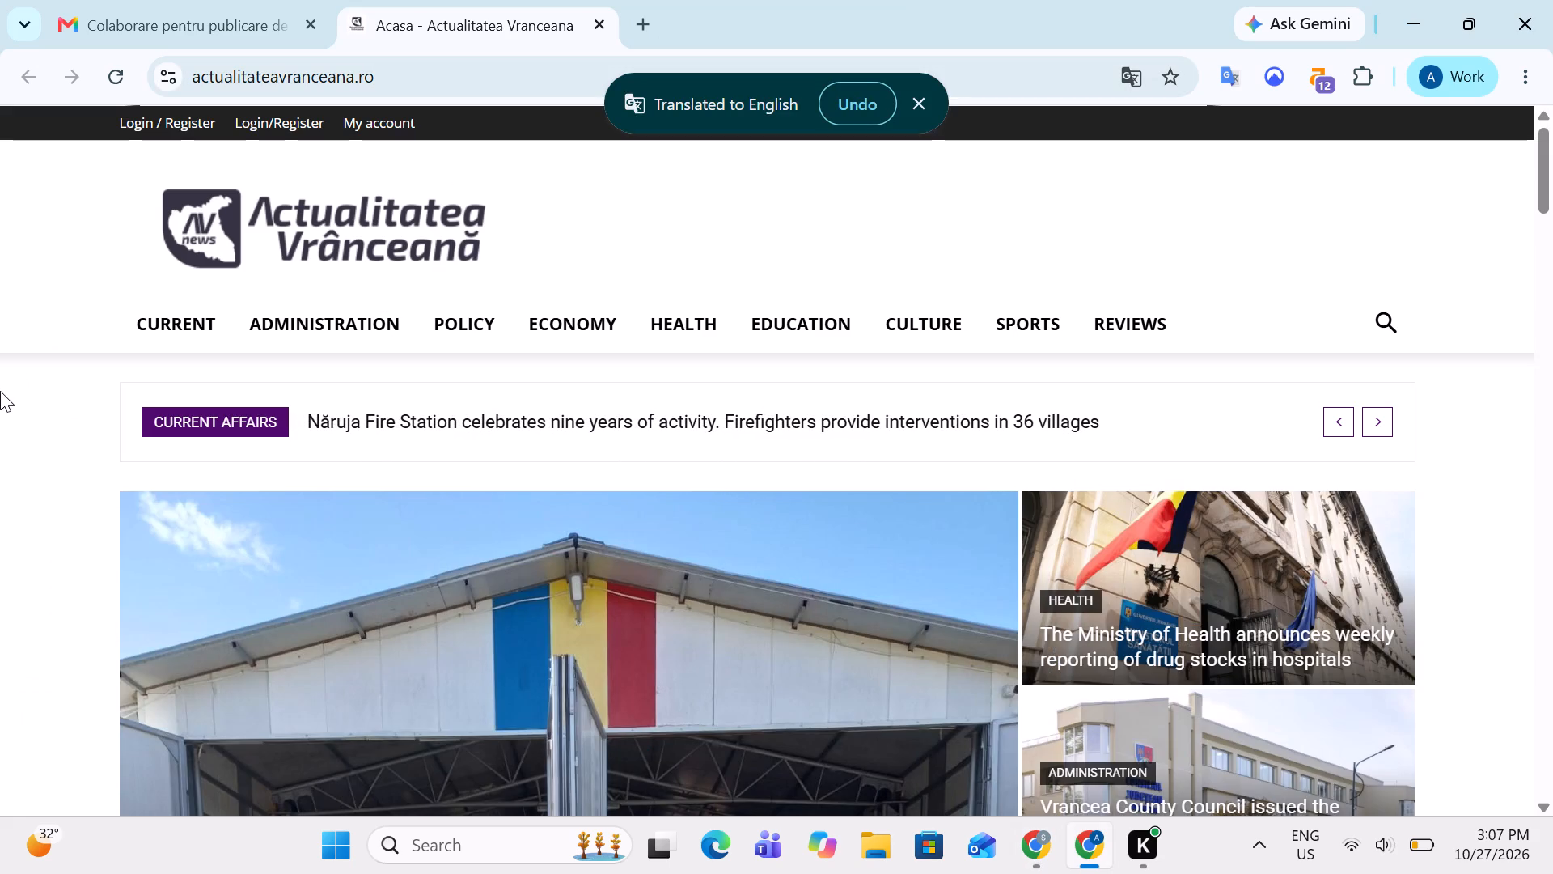
click(0, 391)
scroll(1048, 413, up, 4)
scroll(1297, 446, down, 6)
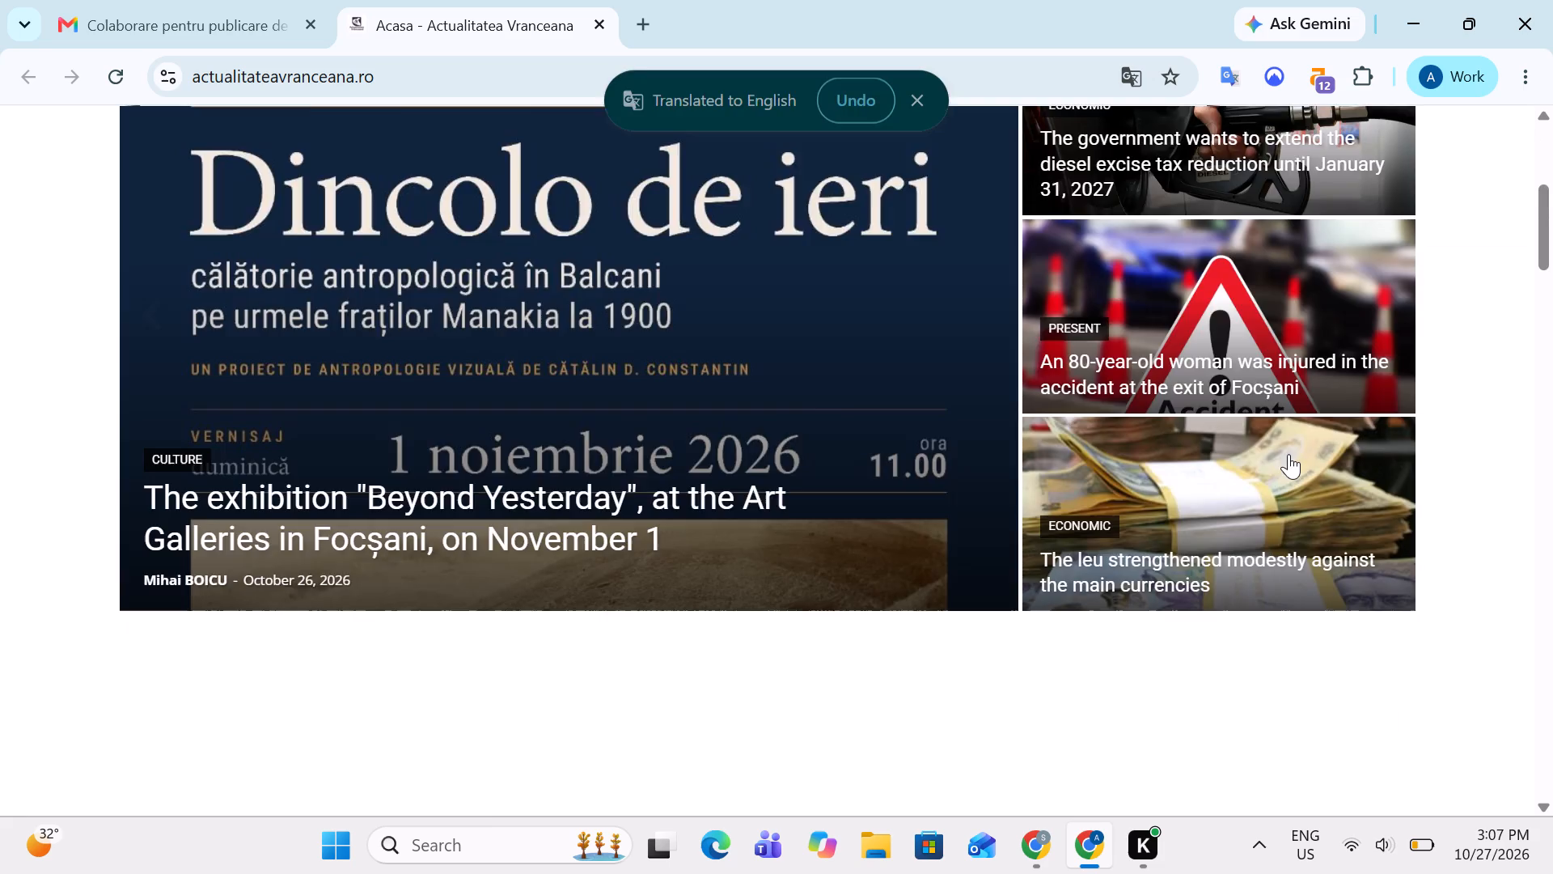
scroll(1281, 513, down, 7)
scroll(1265, 524, up, 11)
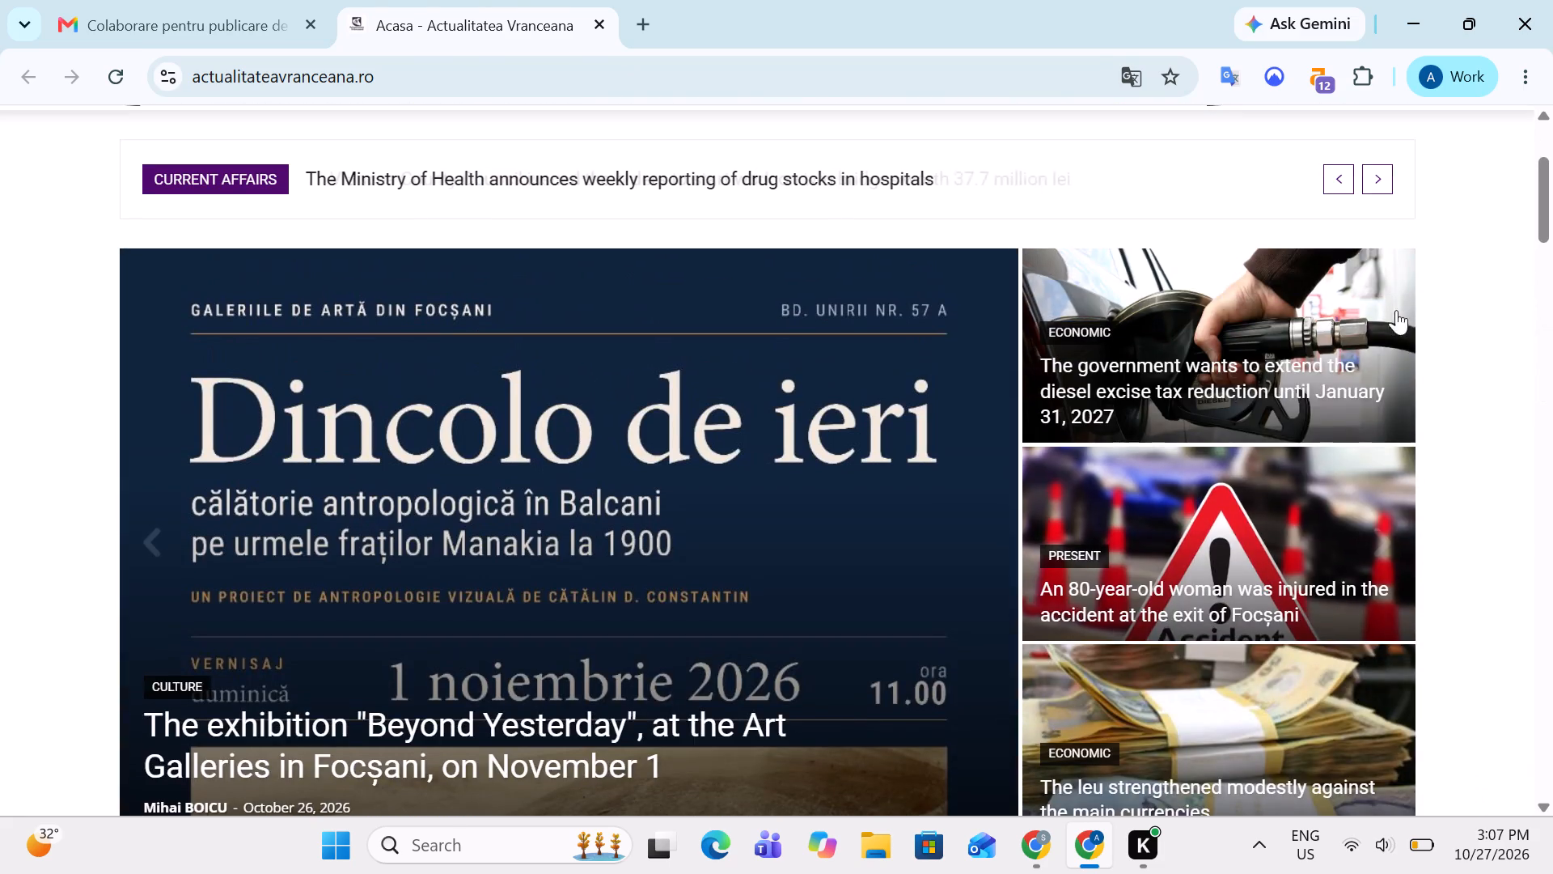
scroll(1382, 227, up, 4)
click(1382, 317)
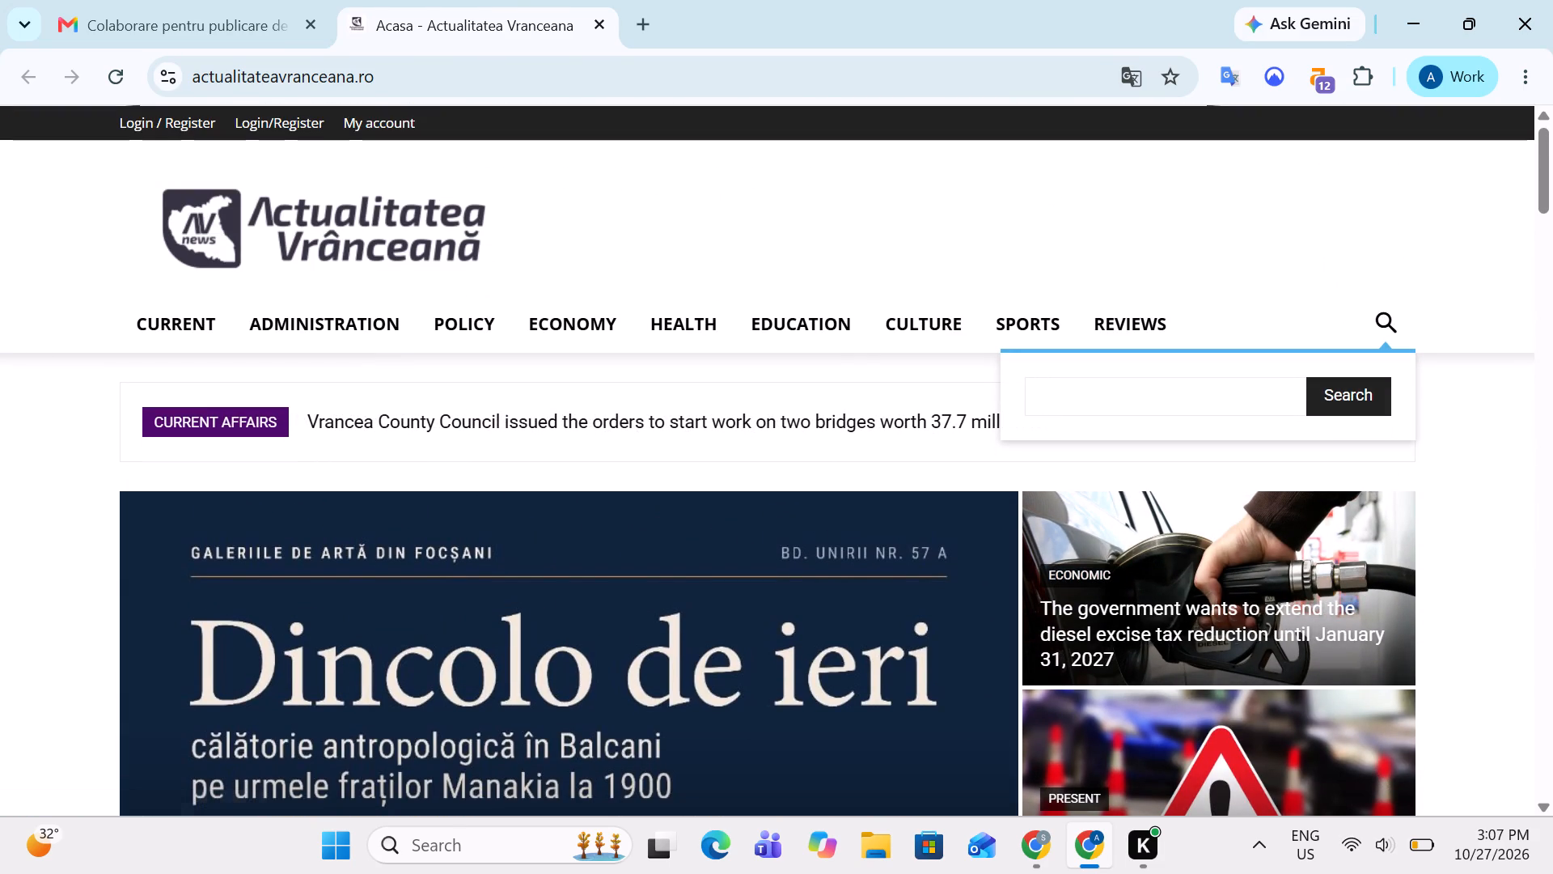
text(Netbet)
key(Return)
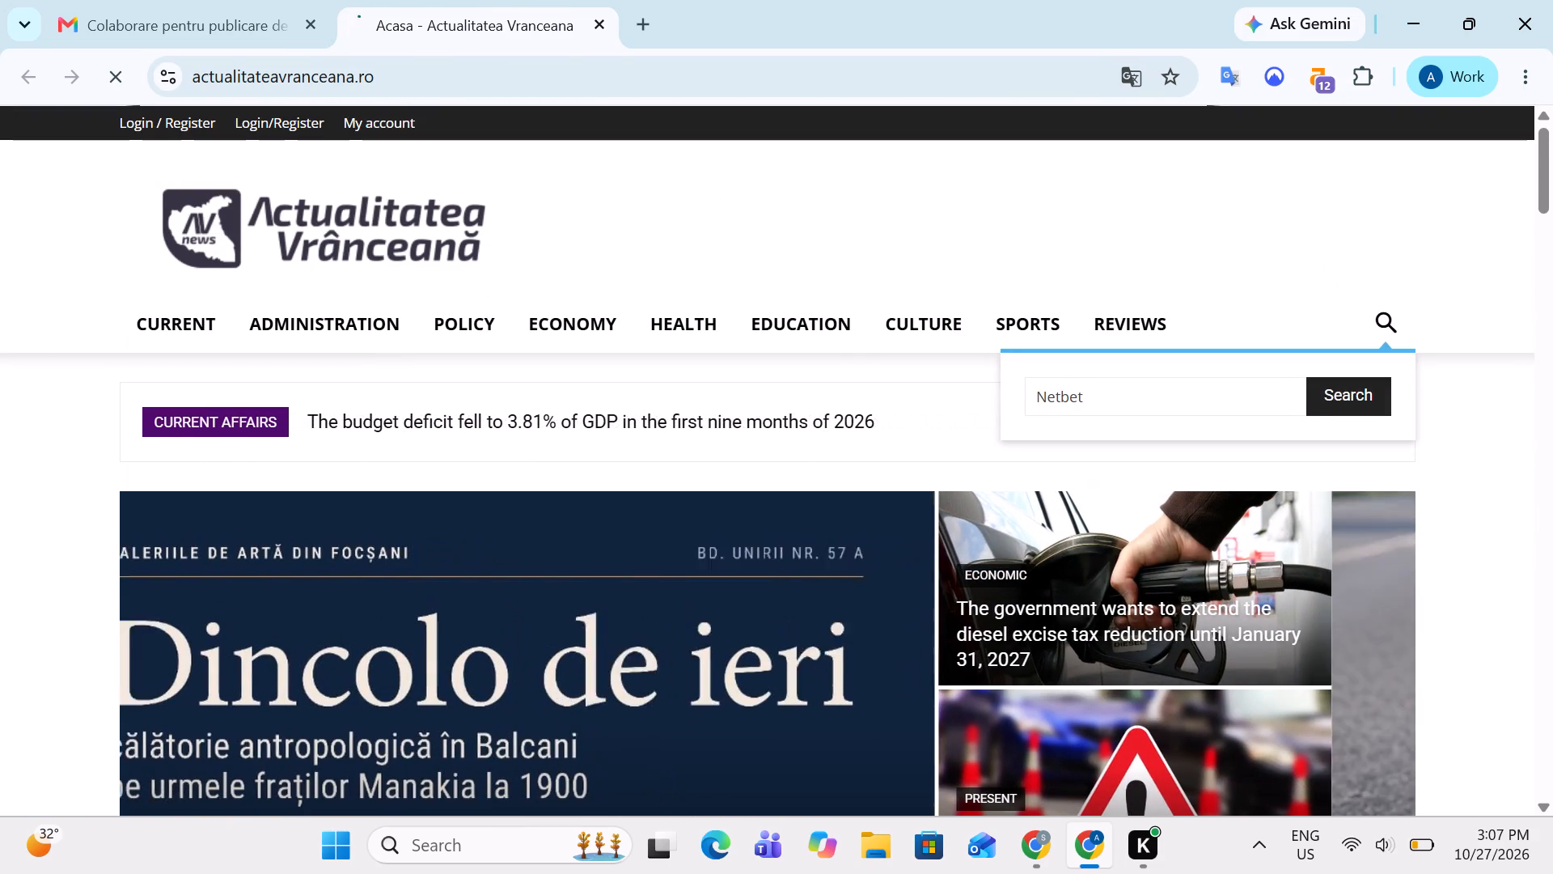
Check the site's Ahrefs metrics and enter DR 12, traffic 93, country Romania and language Romanian in the actualitateavranceana.ro row.
click(1326, 84)
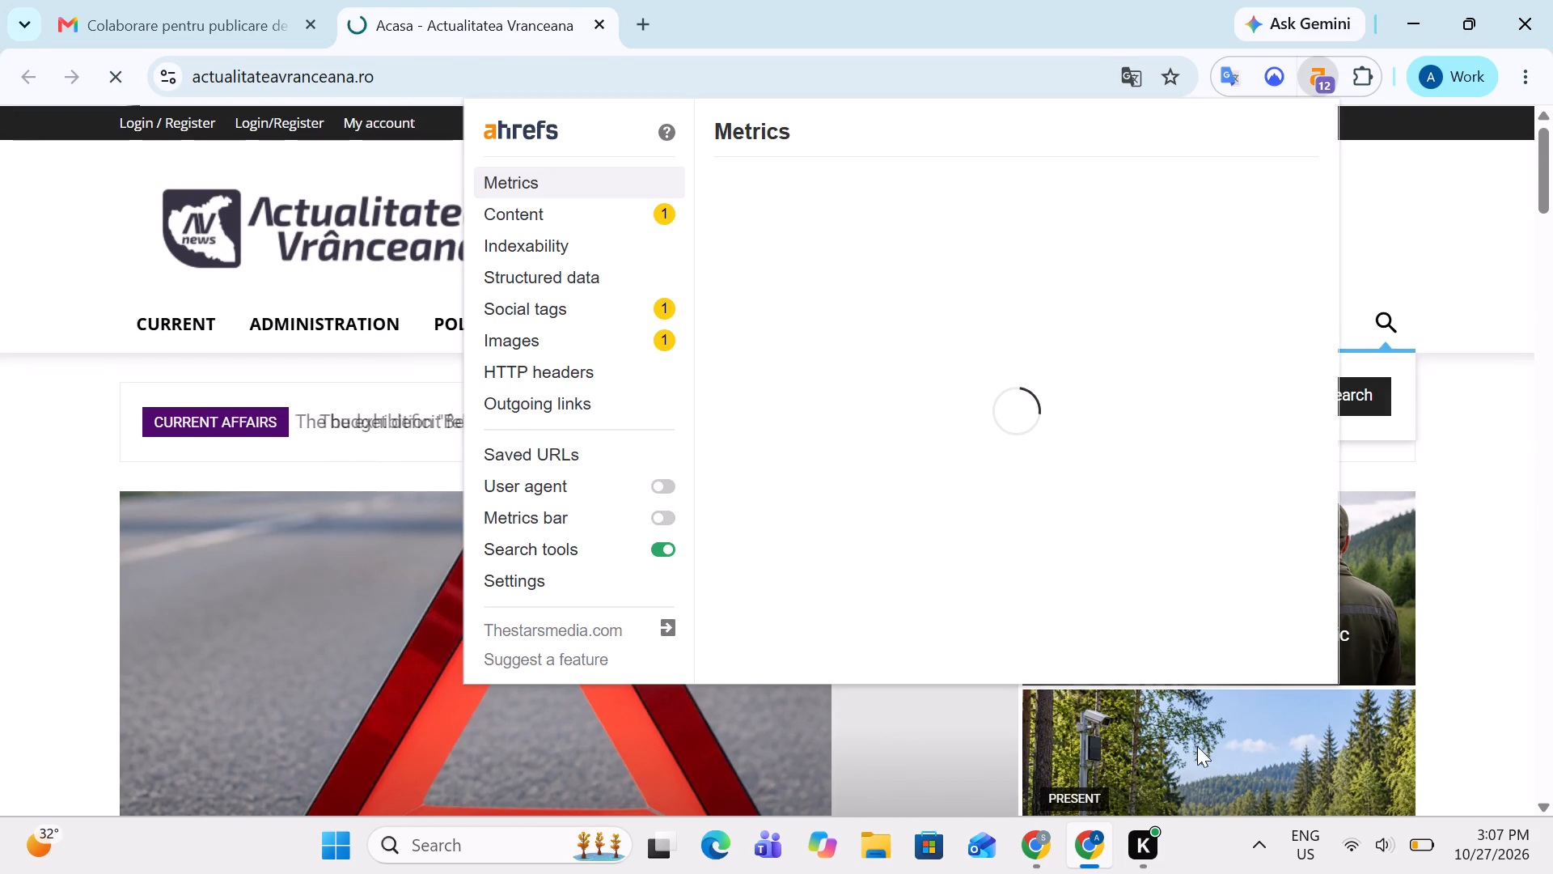
key(alt+Tab)
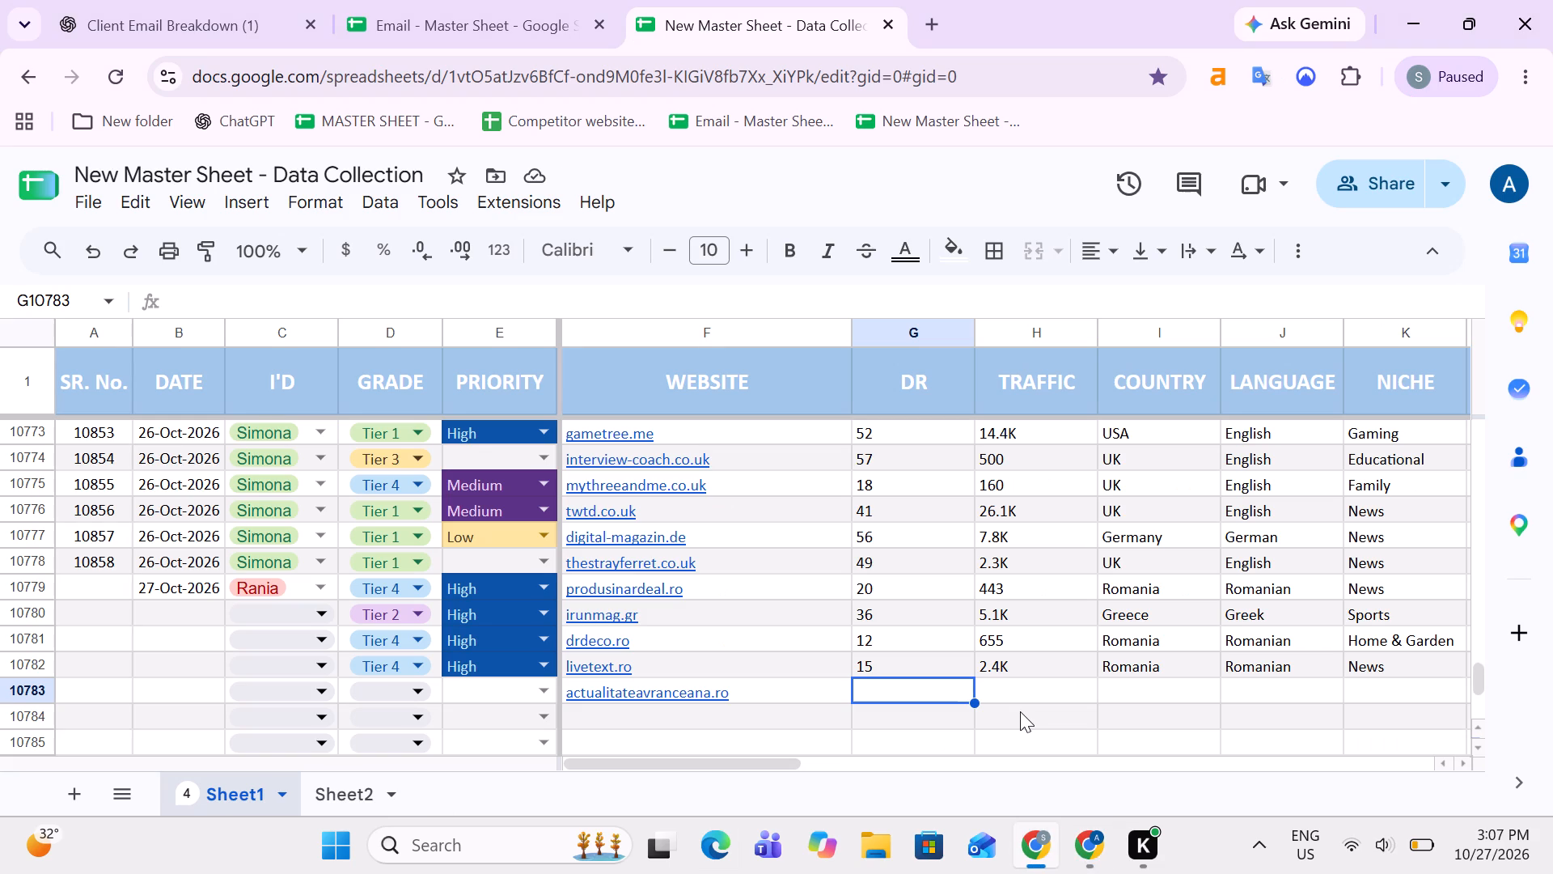
text(12)
key(Right)
text(93)
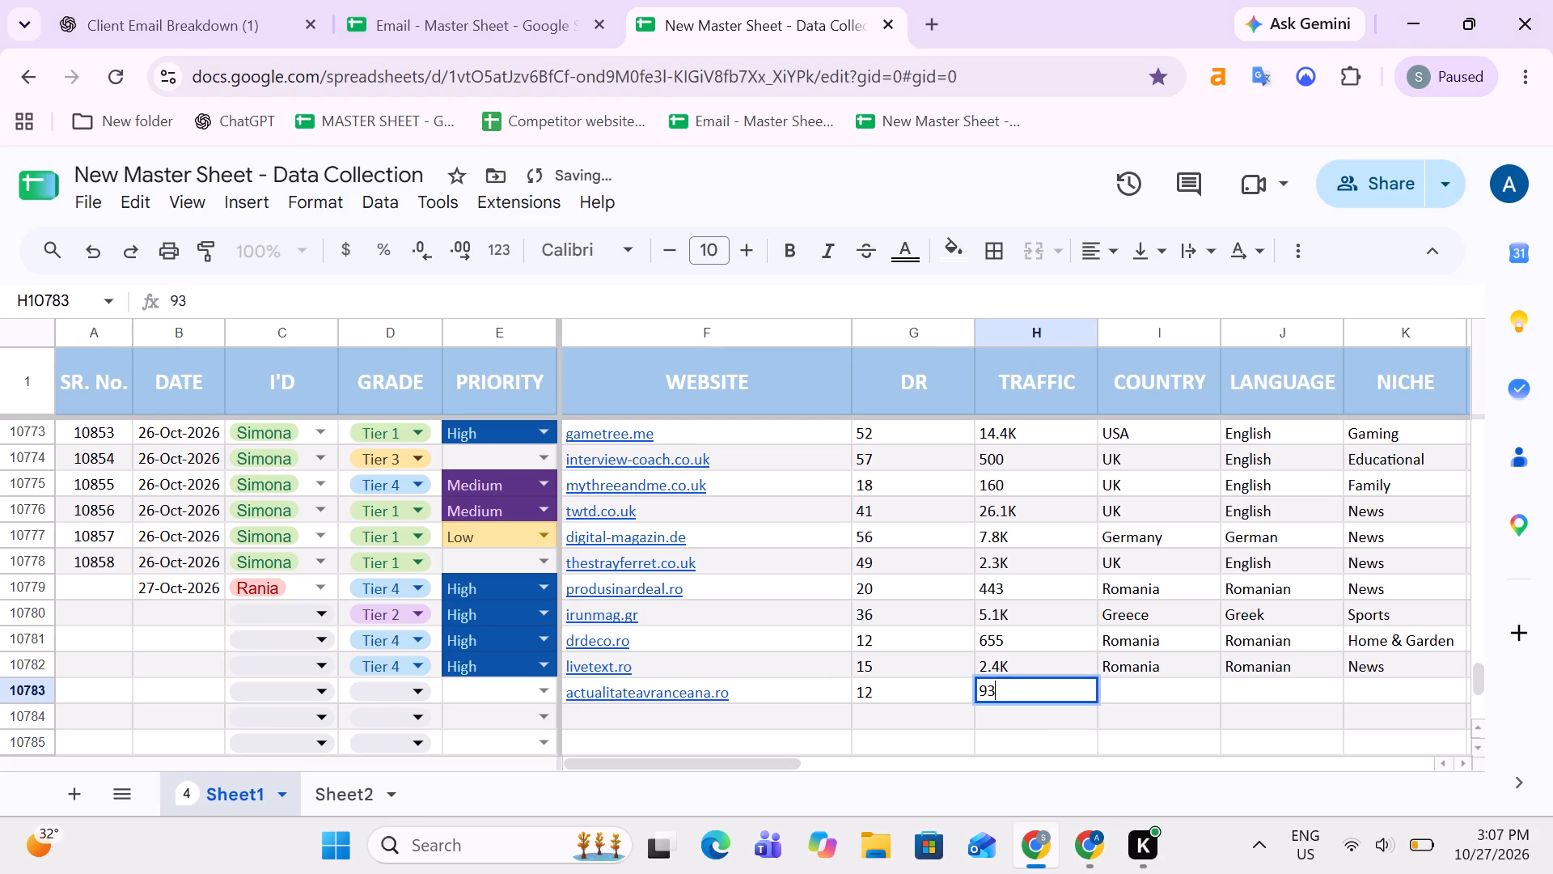
key(Right)
text(Ro)
key(Right)
text(Ro)
key(Right)
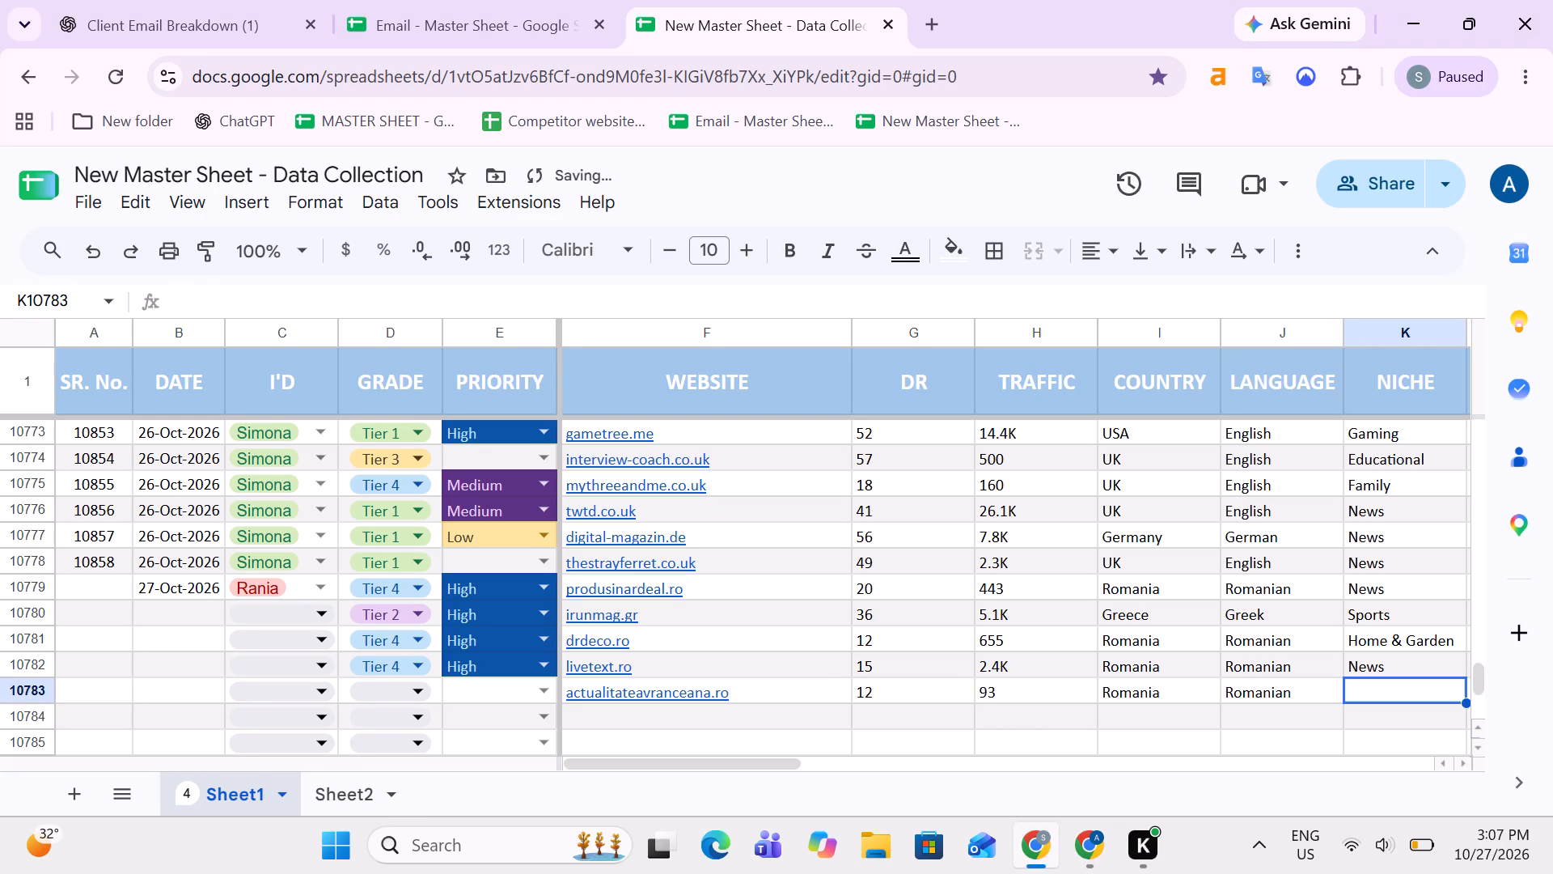
Review the actualitateavranceana.ro website and enter its niche as News in the master sheet.
key(alt+Tab)
click(0, 466)
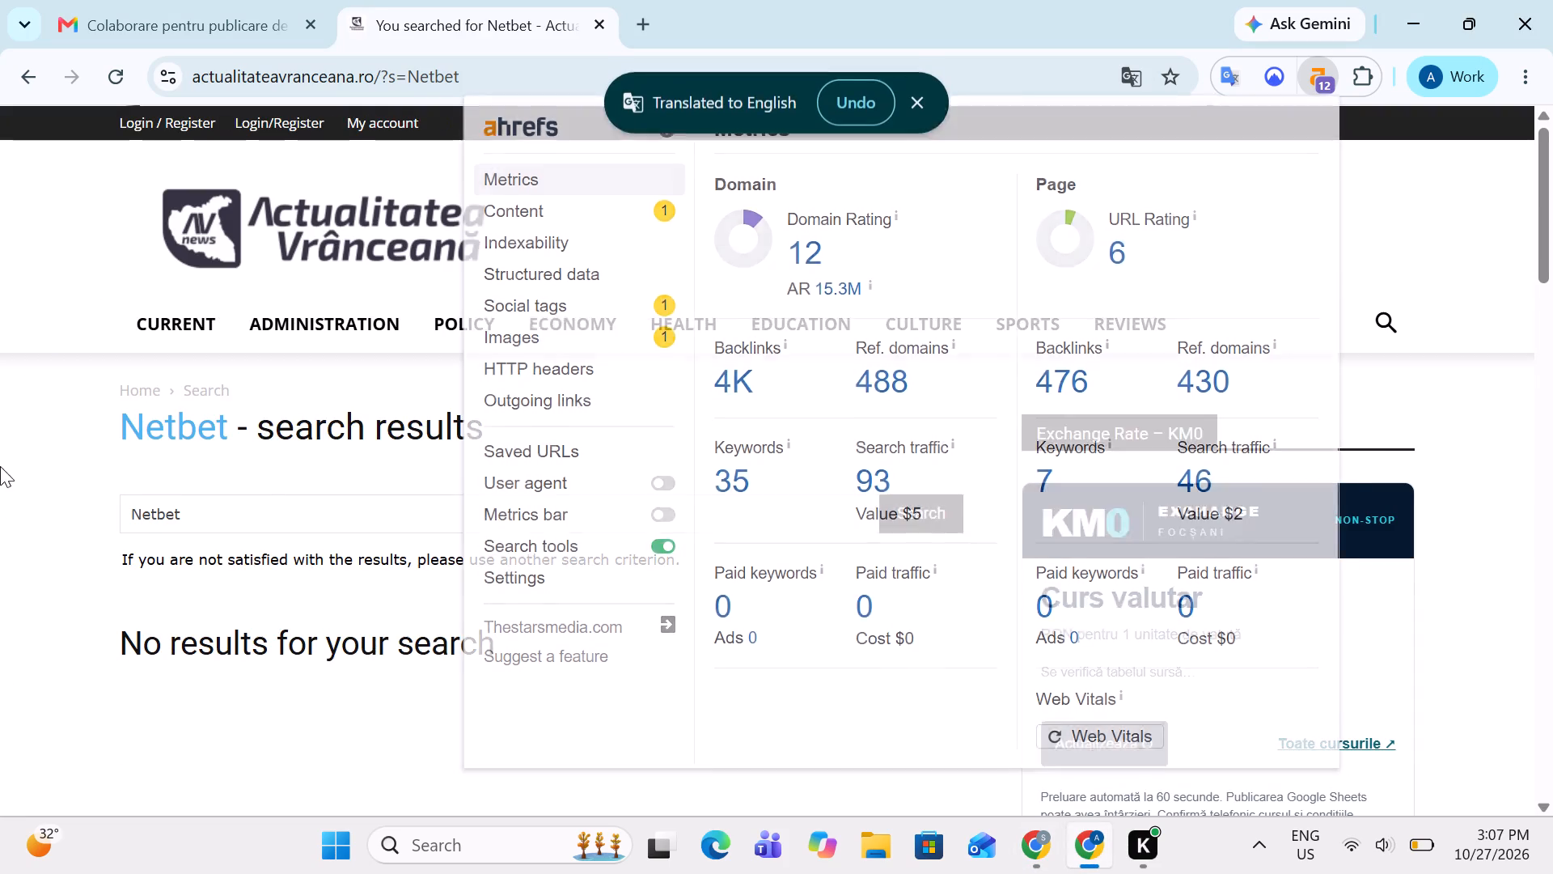
scroll(667, 560, down, 3)
scroll(678, 574, up, 4)
key(alt+Tab)
key(Right)
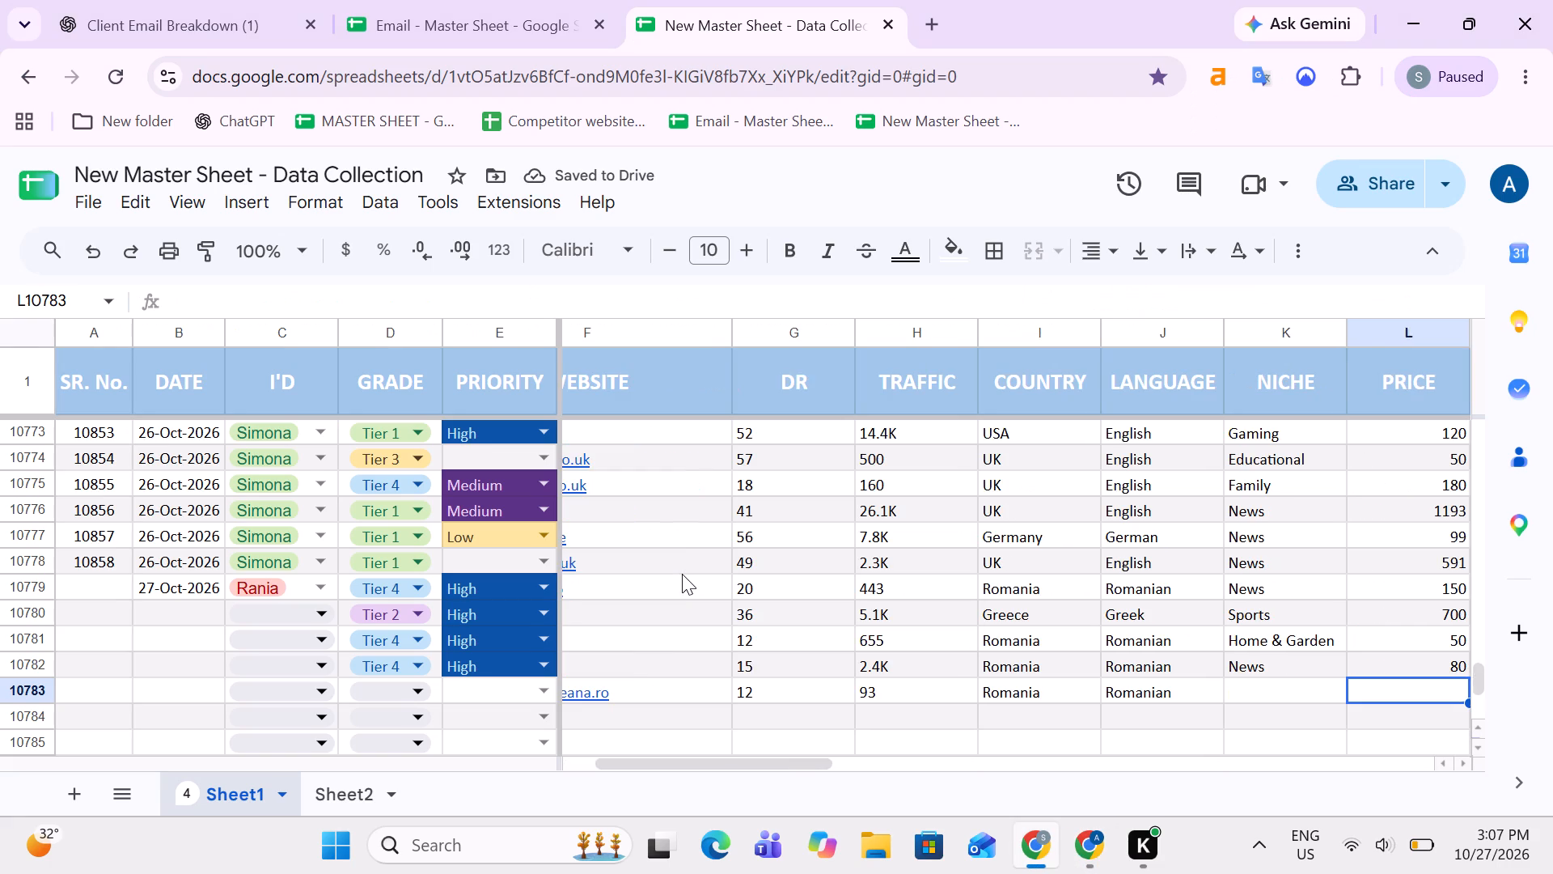
key(Left)
text(Ne)
key(Right)
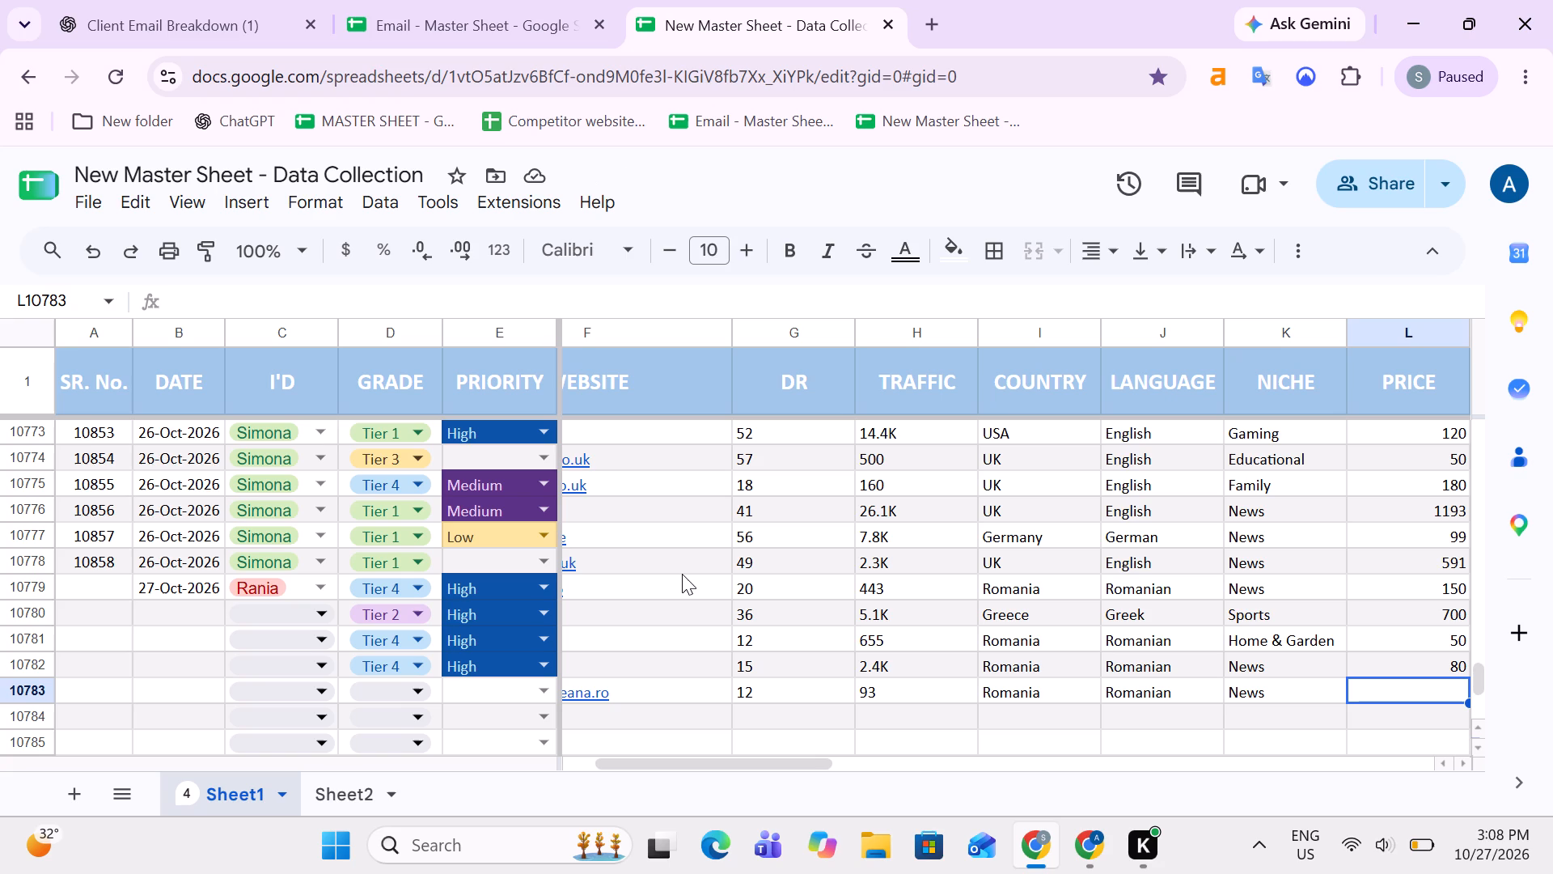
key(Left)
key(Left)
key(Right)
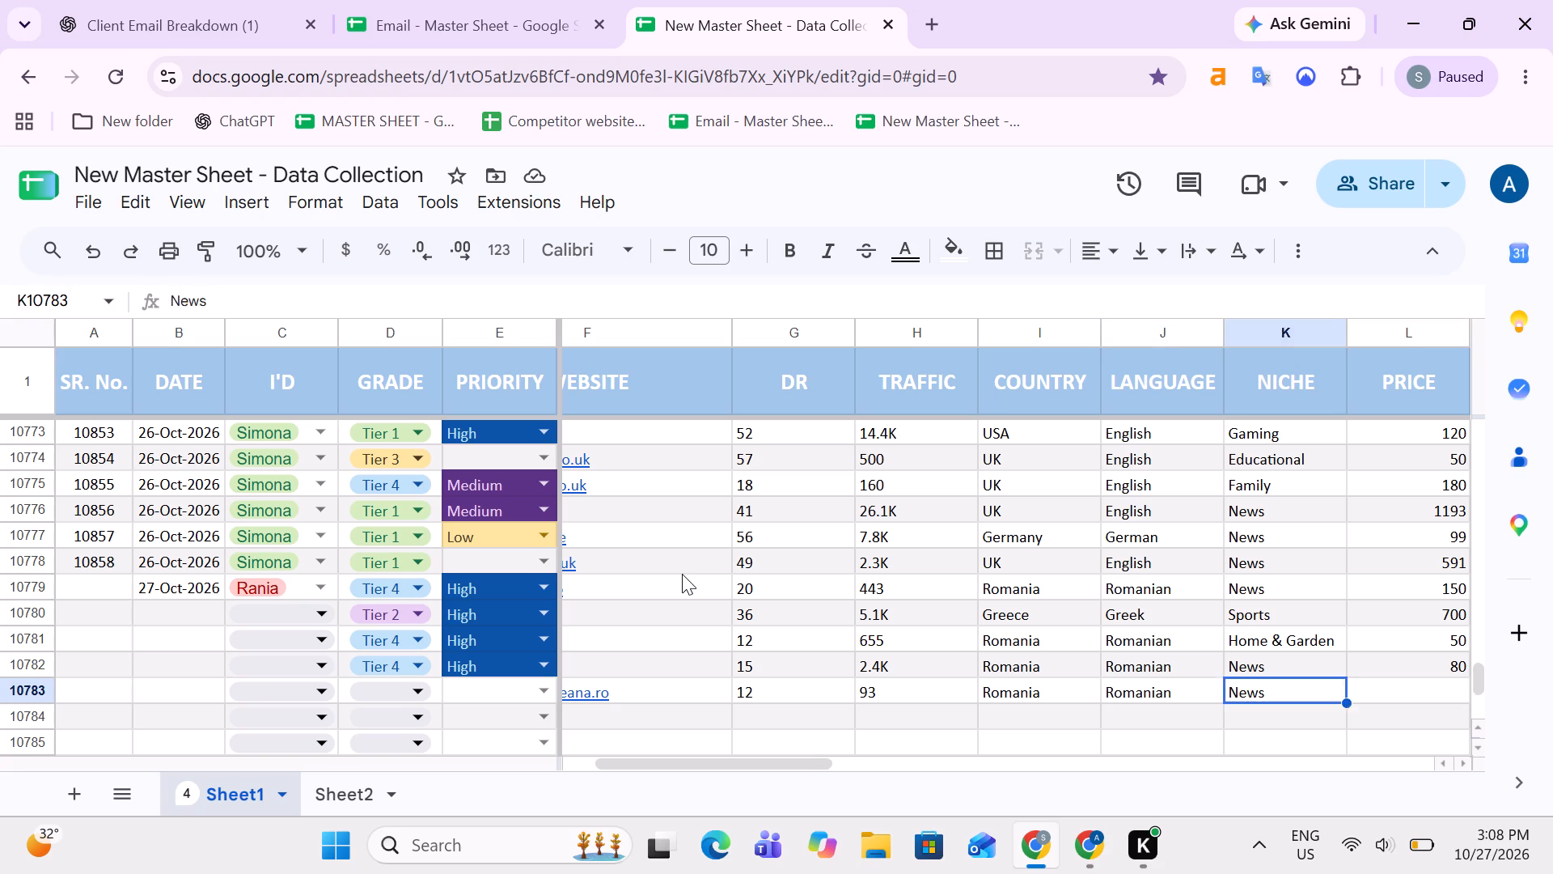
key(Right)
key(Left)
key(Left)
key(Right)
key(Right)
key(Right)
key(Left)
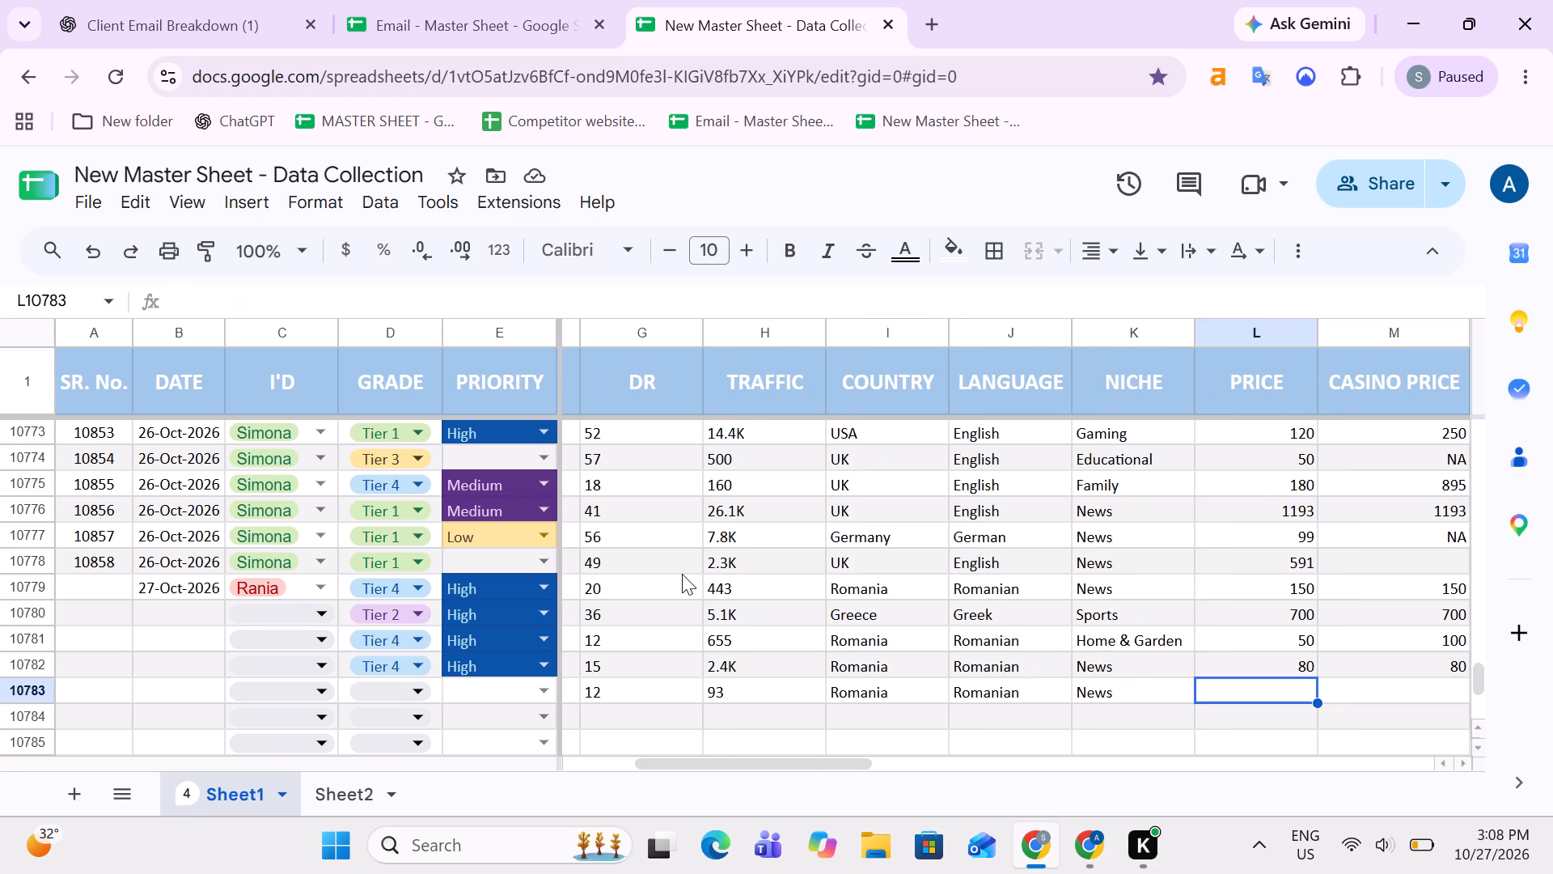
Review the Netbet search page on actualitateavranceana.ro again, then return to the master sheet.
key(alt+Tab)
click(0, 505)
scroll(382, 508, up, 9)
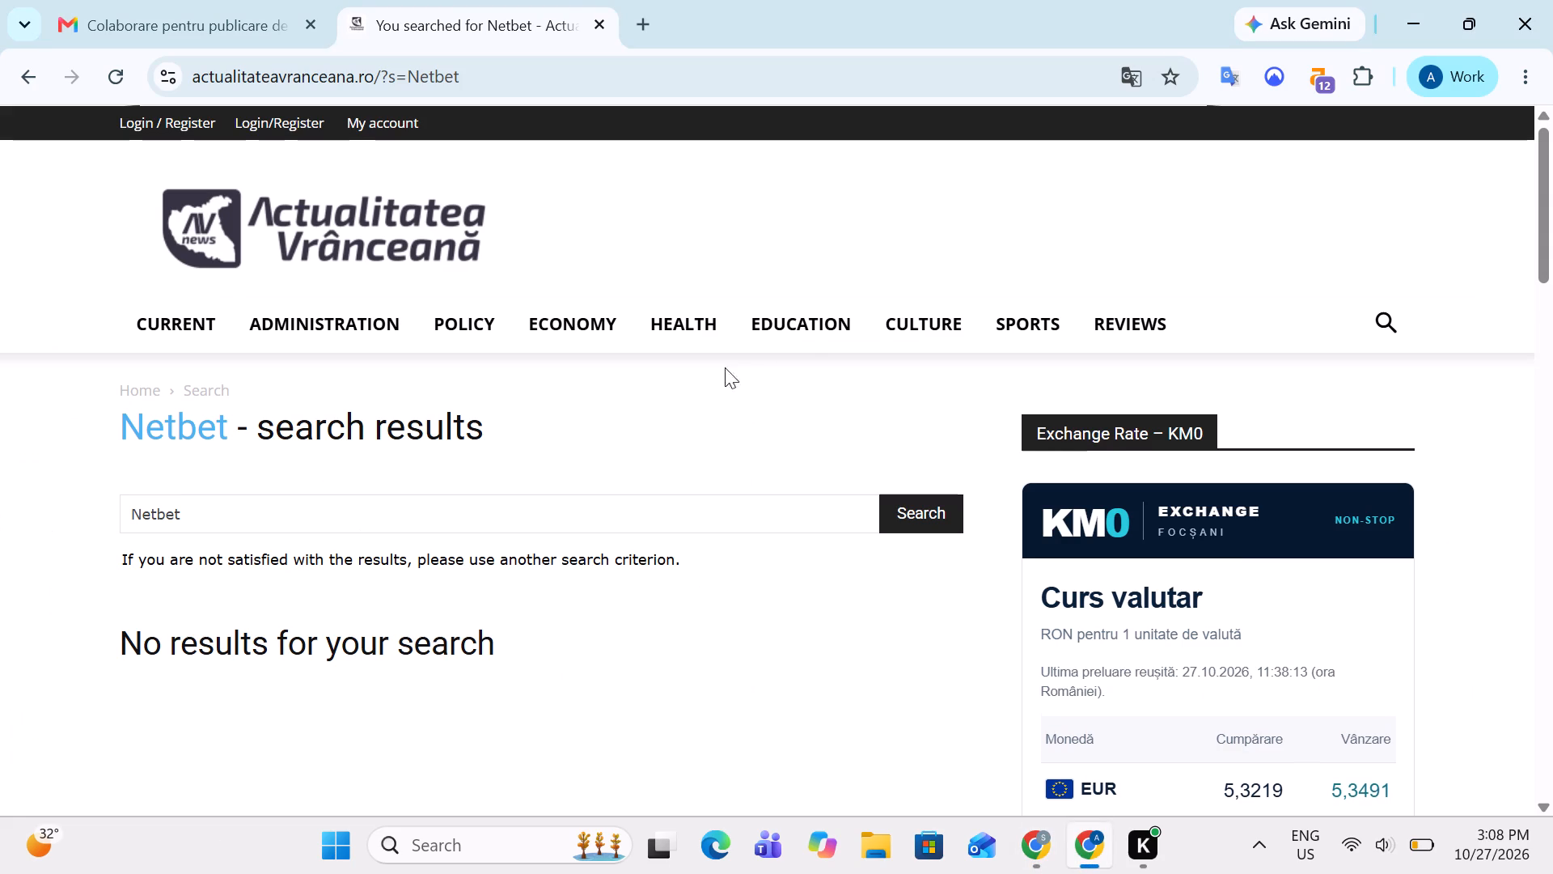
scroll(774, 334, down, 6)
scroll(871, 327, down, 7)
scroll(874, 363, up, 18)
key(alt+Tab)
key(Left)
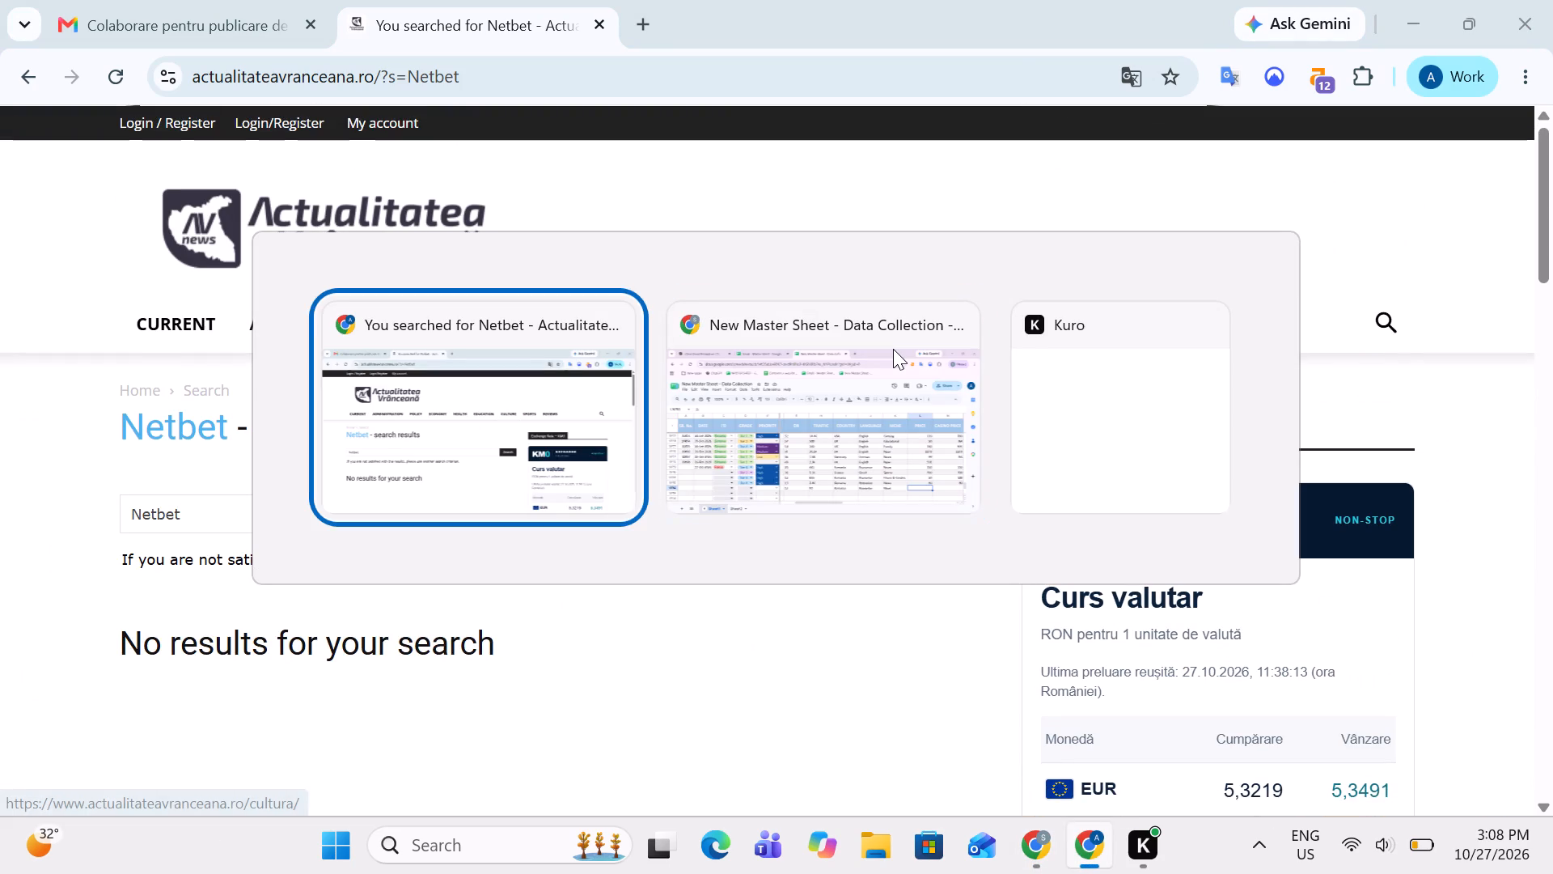
key(Right)
key(Return)
Examine the actualitateavranceana.ro row from its WEBSITE cell across the metrics, niche and price columns, ending on the PRICE cell.
key(Right)
key(Right)
key(Right)
key(Left)
key(Left)
key(Left)
key(Left)
key(Left)
key(Left)
key(Left)
key(Left)
key(Left)
key(Left)
key(Left)
key(Left)
key(Left)
key(Left)
key(Left)
key(Left)
key(Left)
key(Left)
key(Left)
key(Left)
key(Left)
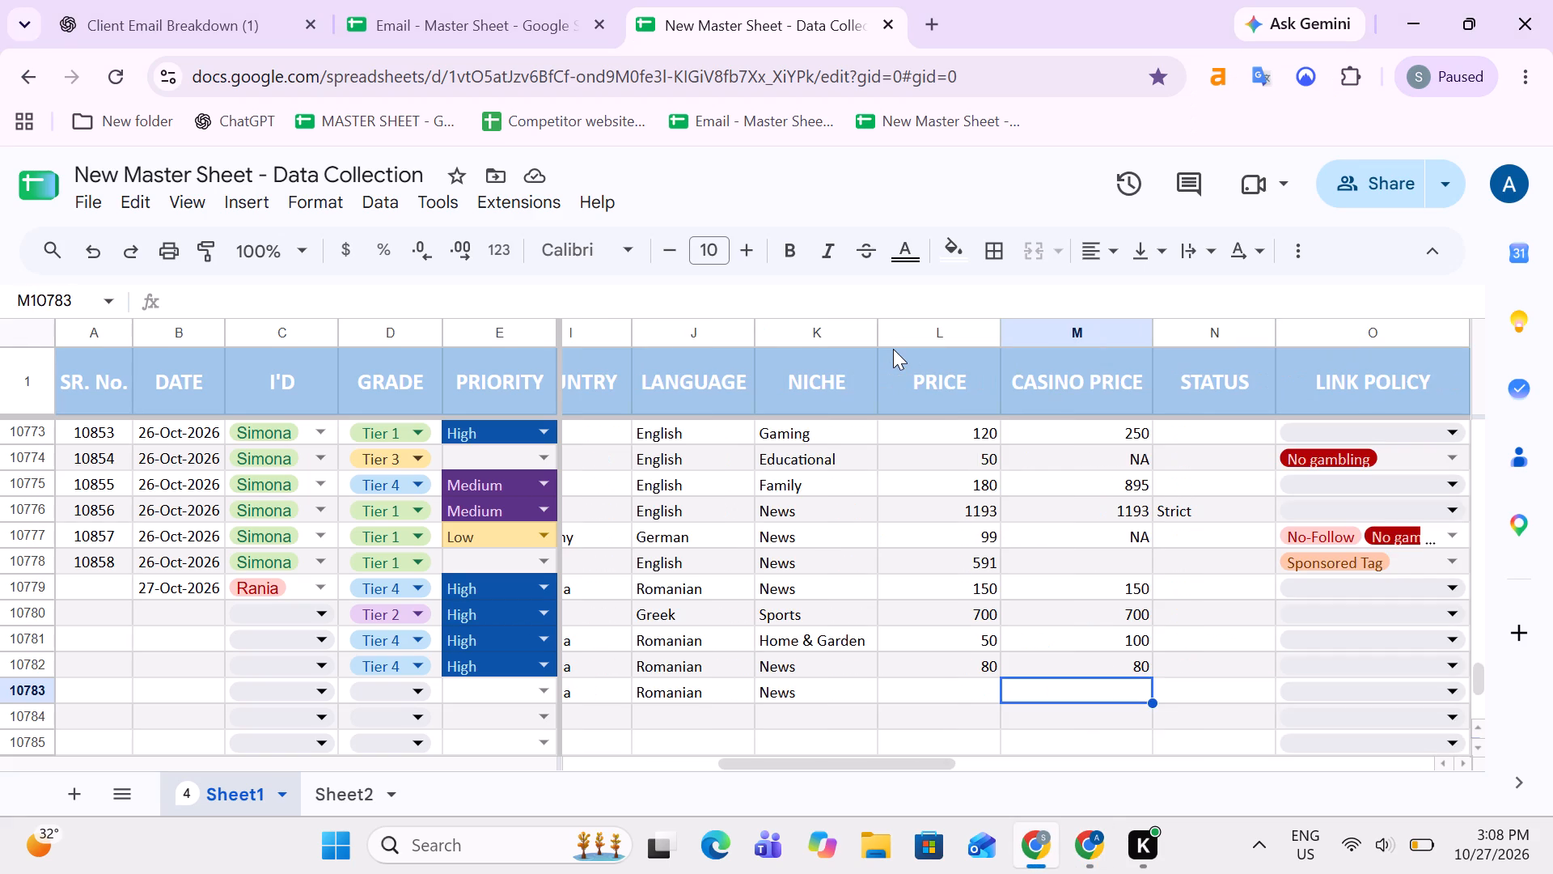
key(Right)
key(Right)
key(Right)
key(Right)
key(Right)
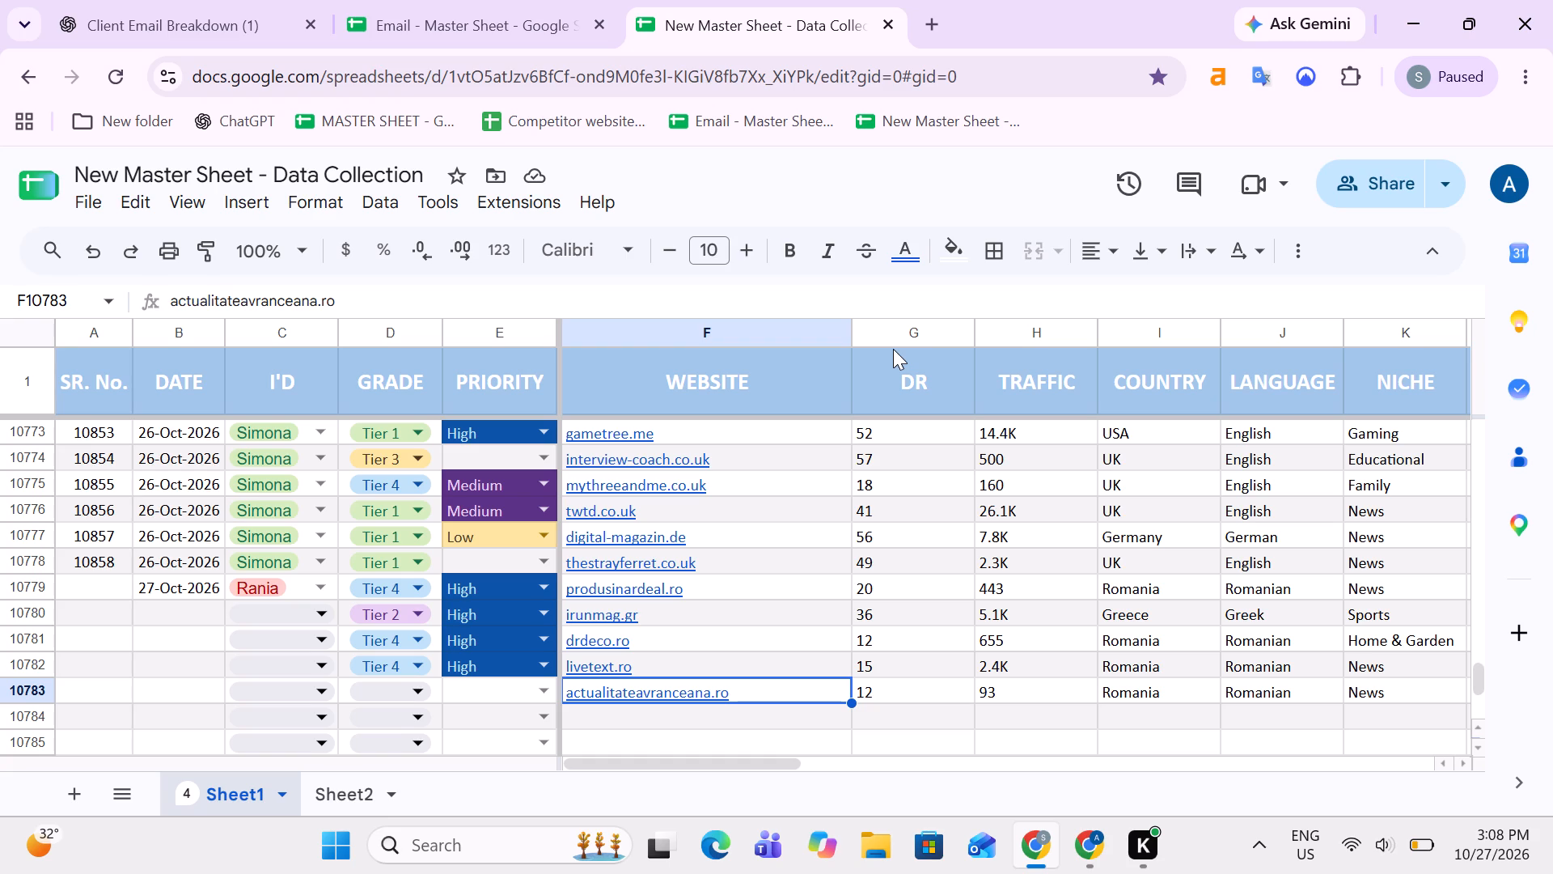
key(Right)
key(Left)
key(Right)
key(Right)
key(Right)
key(Right)
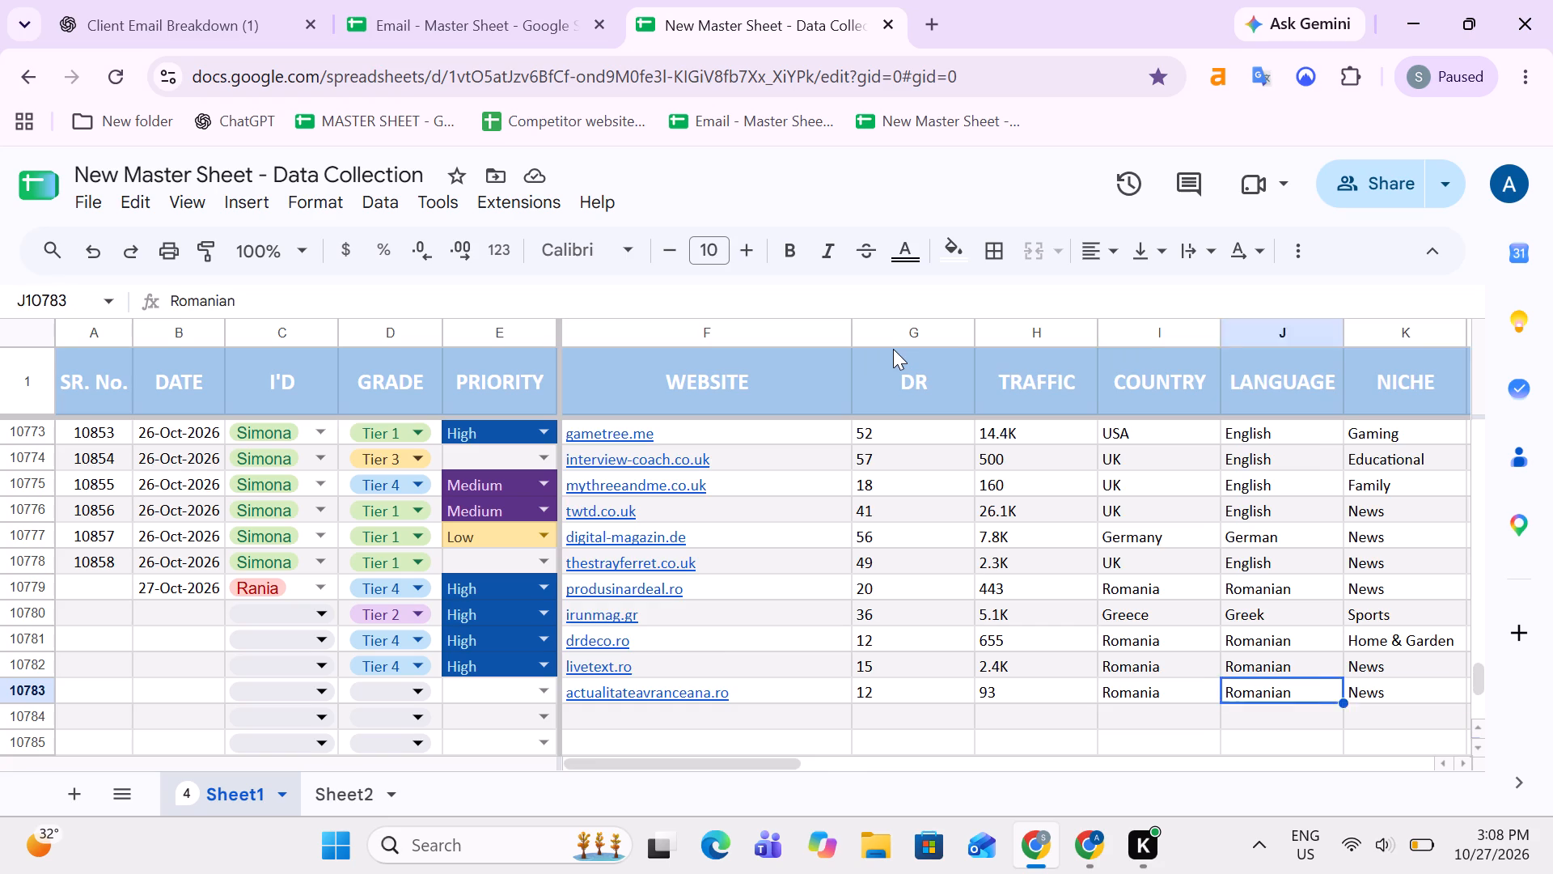
key(Right)
key(Right)
key(Right)
key(Right)
key(Right)
key(Left)
key(Left)
key(Left)
key(Left)
key(Right)
Switch to the other browser window and look over the open page for actualitateavranceana.ro.
key(alt+Tab)
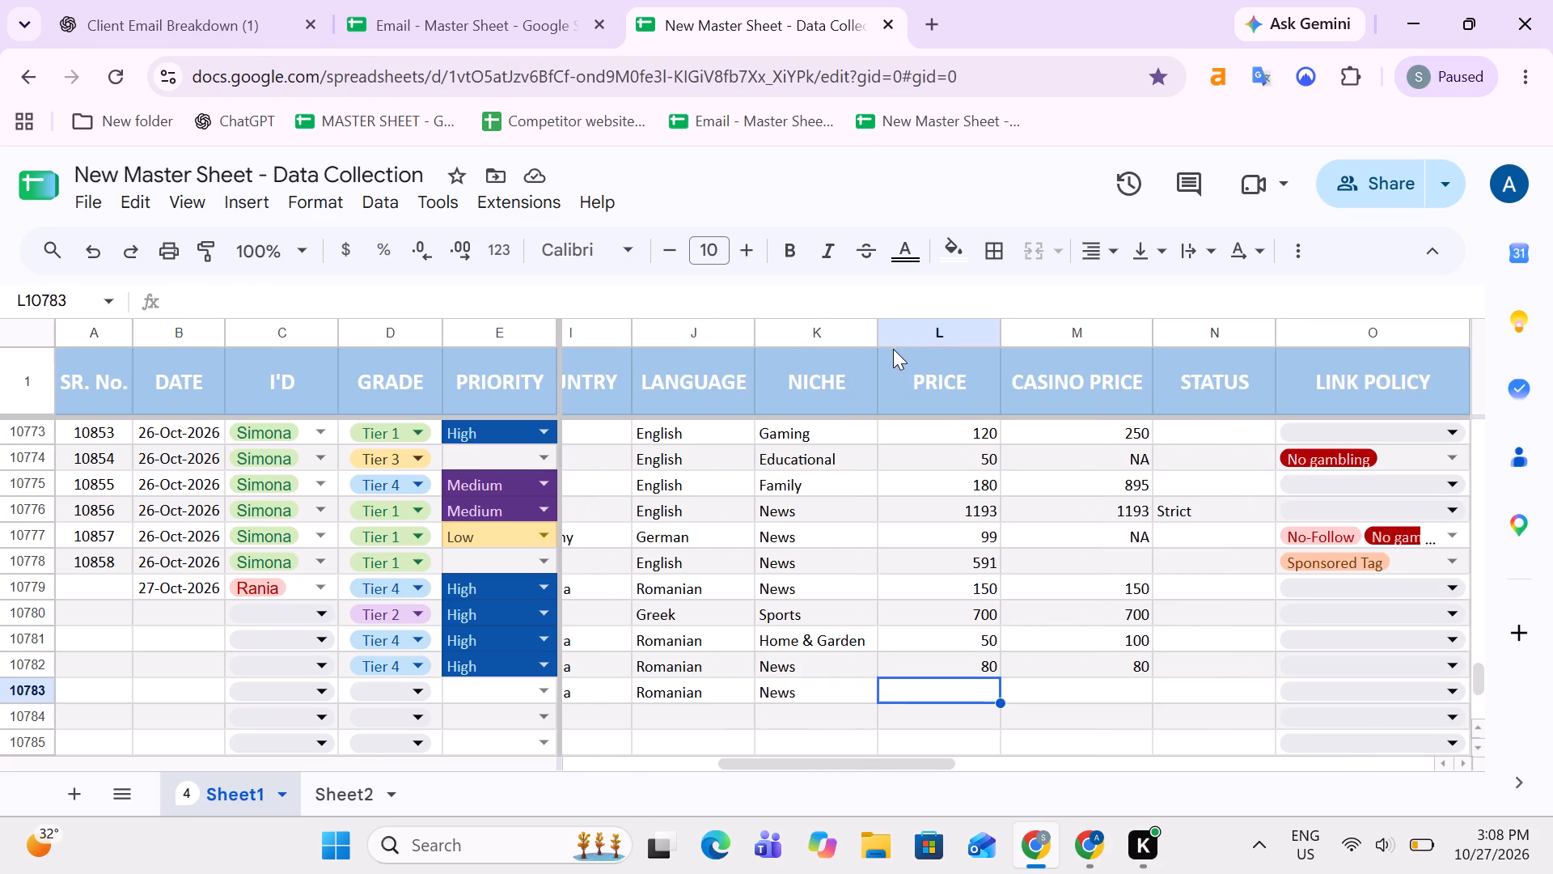
scroll(906, 588, down, 3)
scroll(600, 559, up, 6)
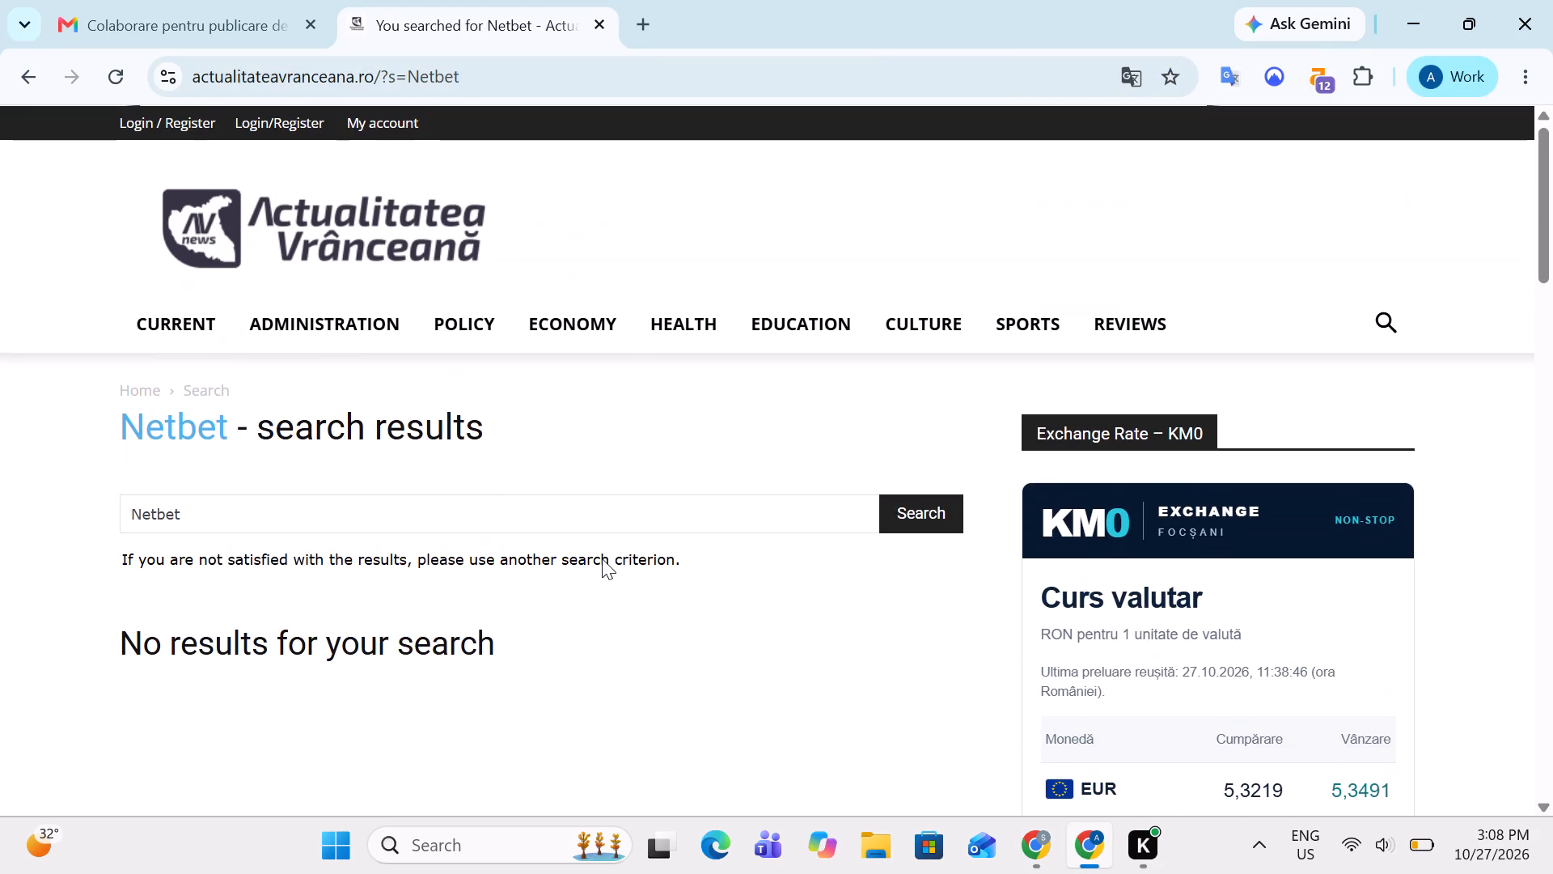
Check the Netbet search results on actualitateavranceana.ro against its master sheet row, then close the website page.
scroll(734, 525, down, 6)
scroll(718, 530, up, 9)
key(alt+Tab)
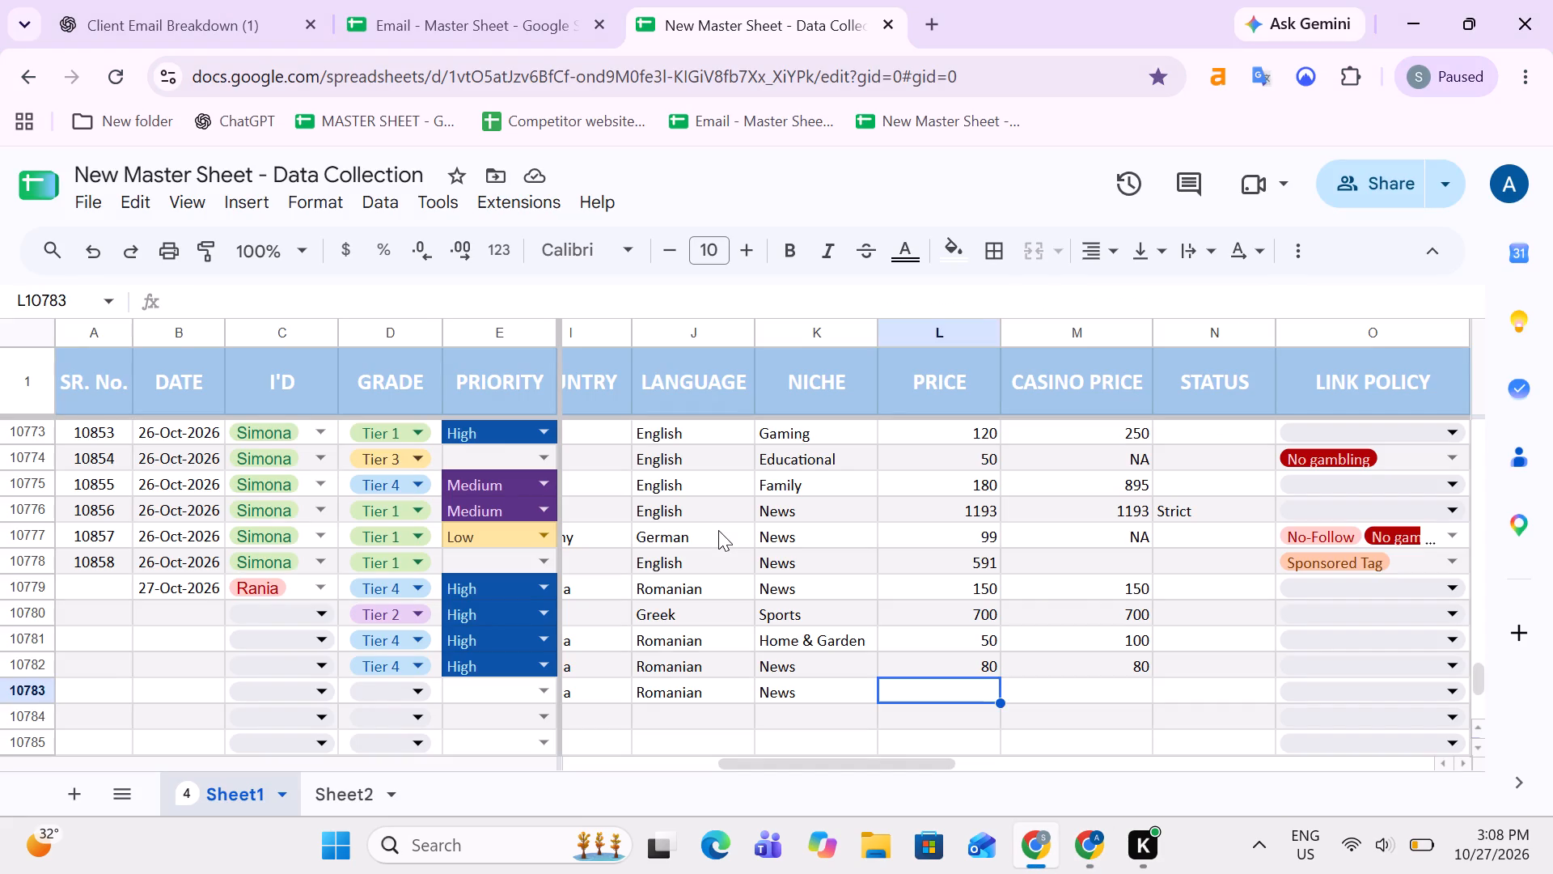
key(Right)
key(Left)
key(alt+Tab)
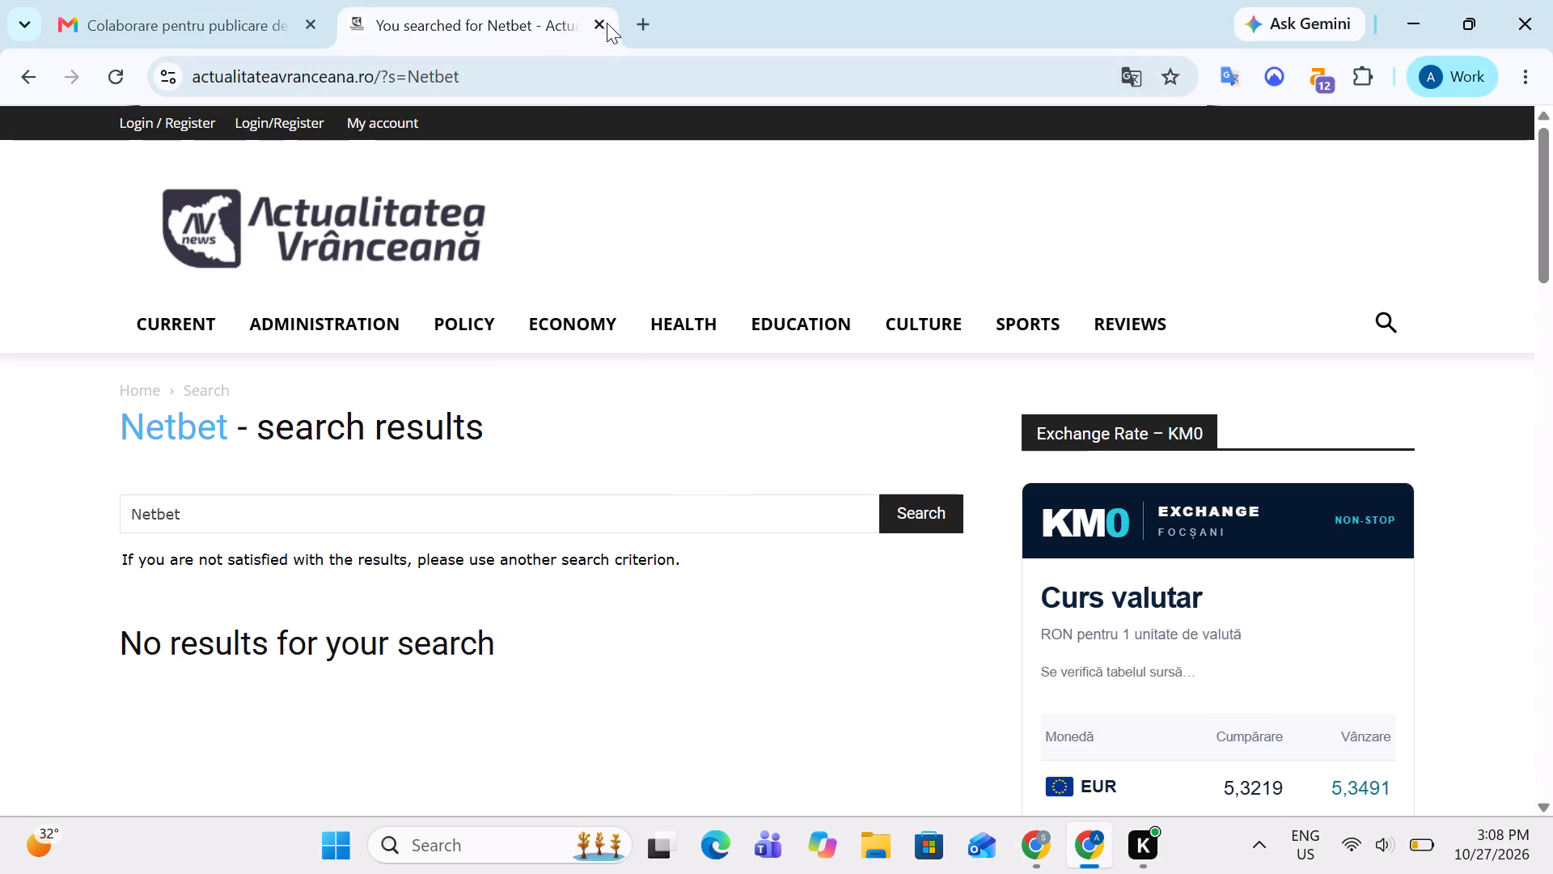
click(606, 23)
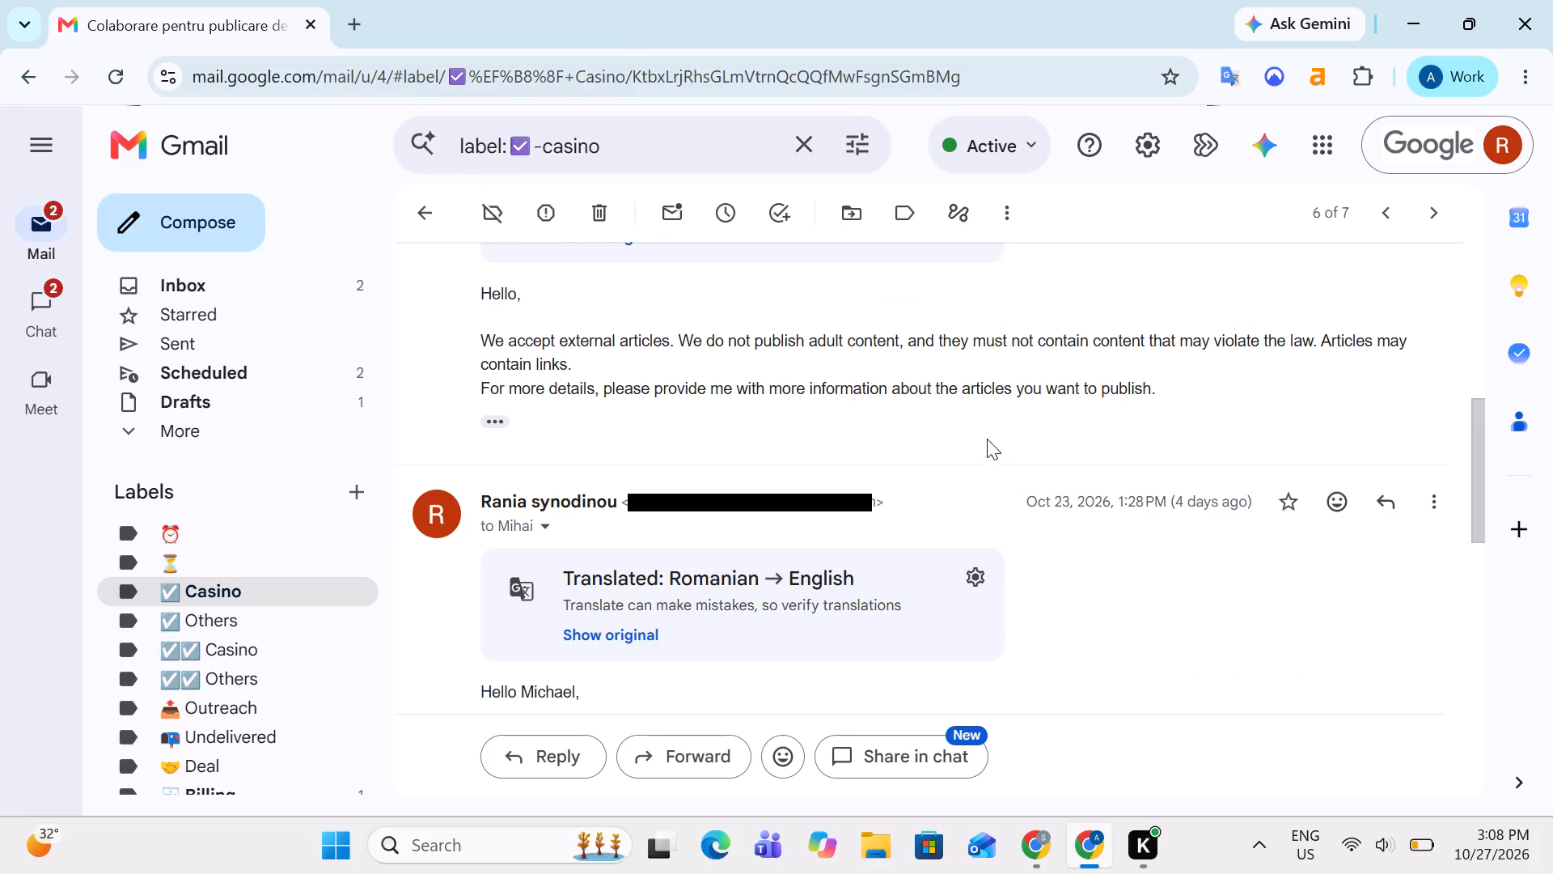
Find the quoted price in the email thread and enter 30 as both PRICE and CASINO PRICE for actualitateavranceana.ro.
scroll(971, 467, down, 3)
scroll(846, 541, down, 4)
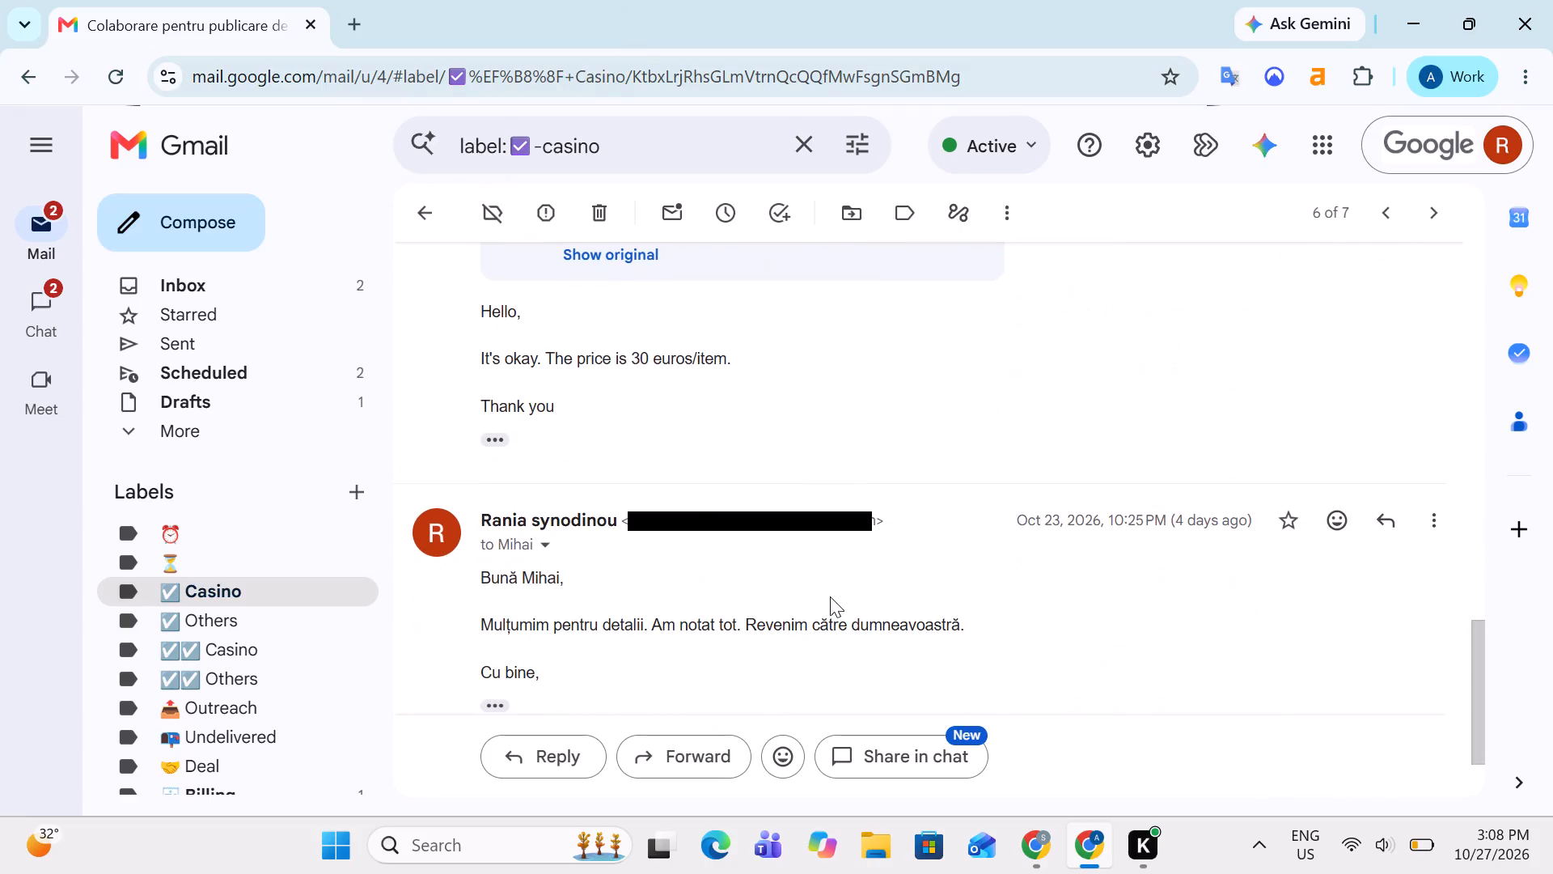
key(alt+Tab)
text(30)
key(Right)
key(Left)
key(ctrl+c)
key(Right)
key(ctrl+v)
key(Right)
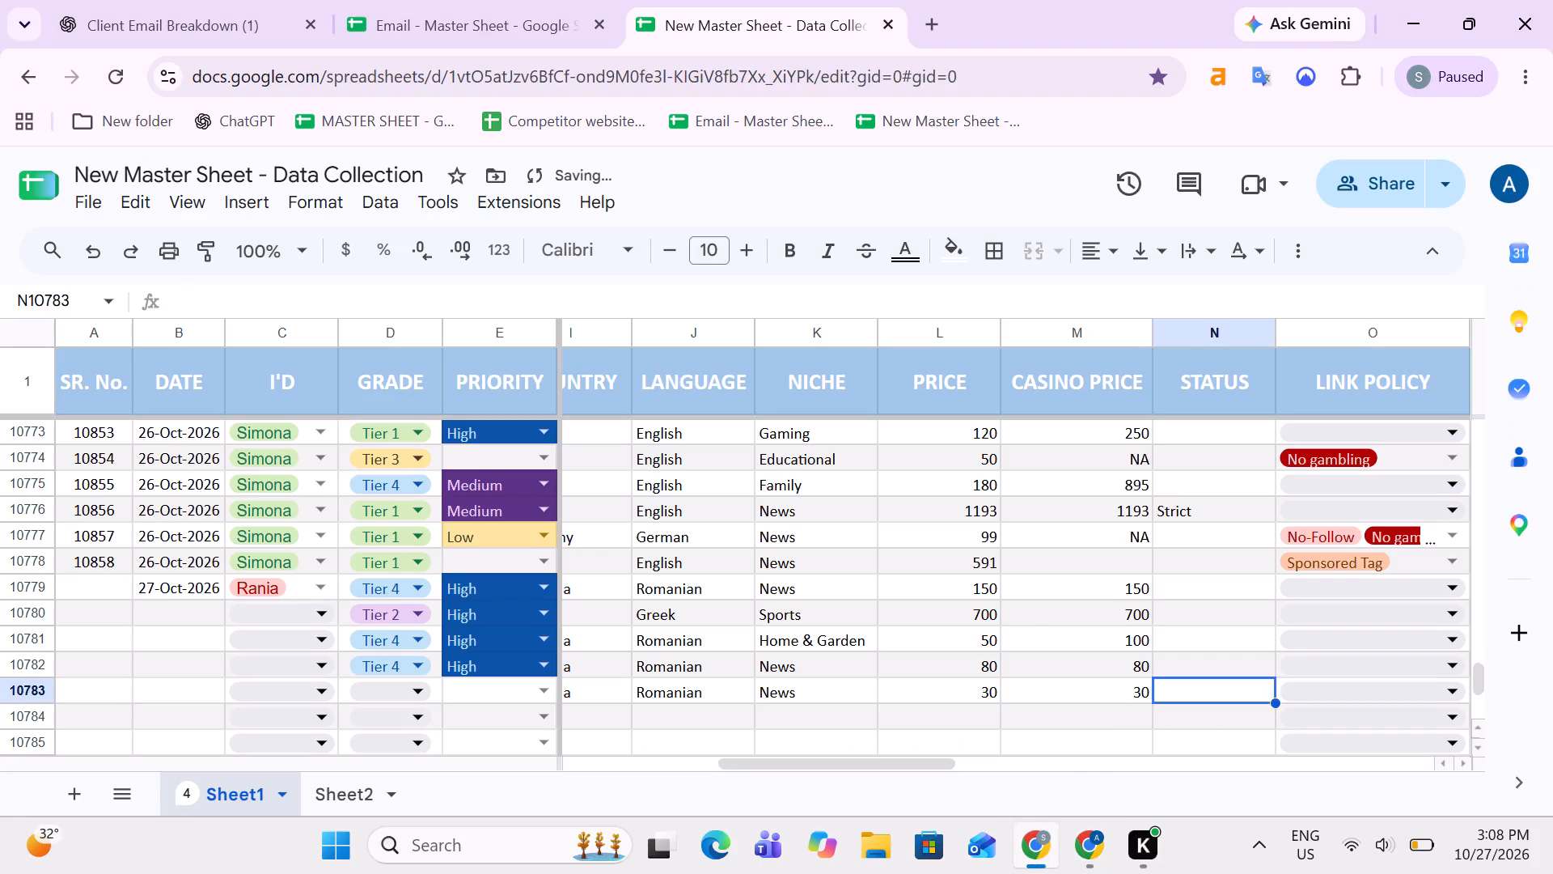
Examine the actualitateavranceana.ro row's price, status, link policy, website type and contact cells, ending on WEBSITE TYPE.
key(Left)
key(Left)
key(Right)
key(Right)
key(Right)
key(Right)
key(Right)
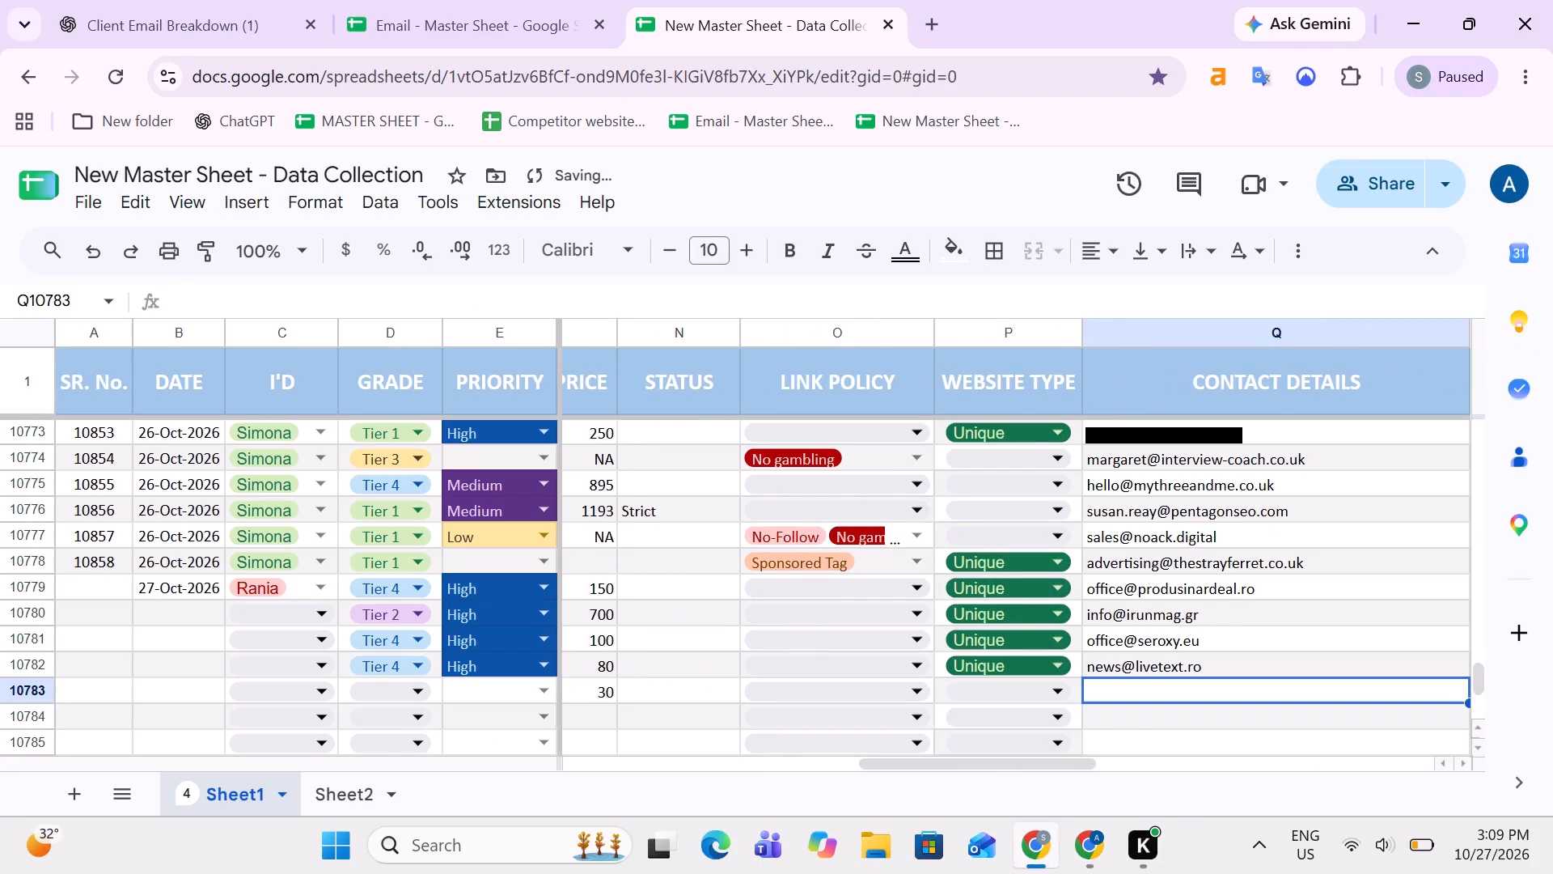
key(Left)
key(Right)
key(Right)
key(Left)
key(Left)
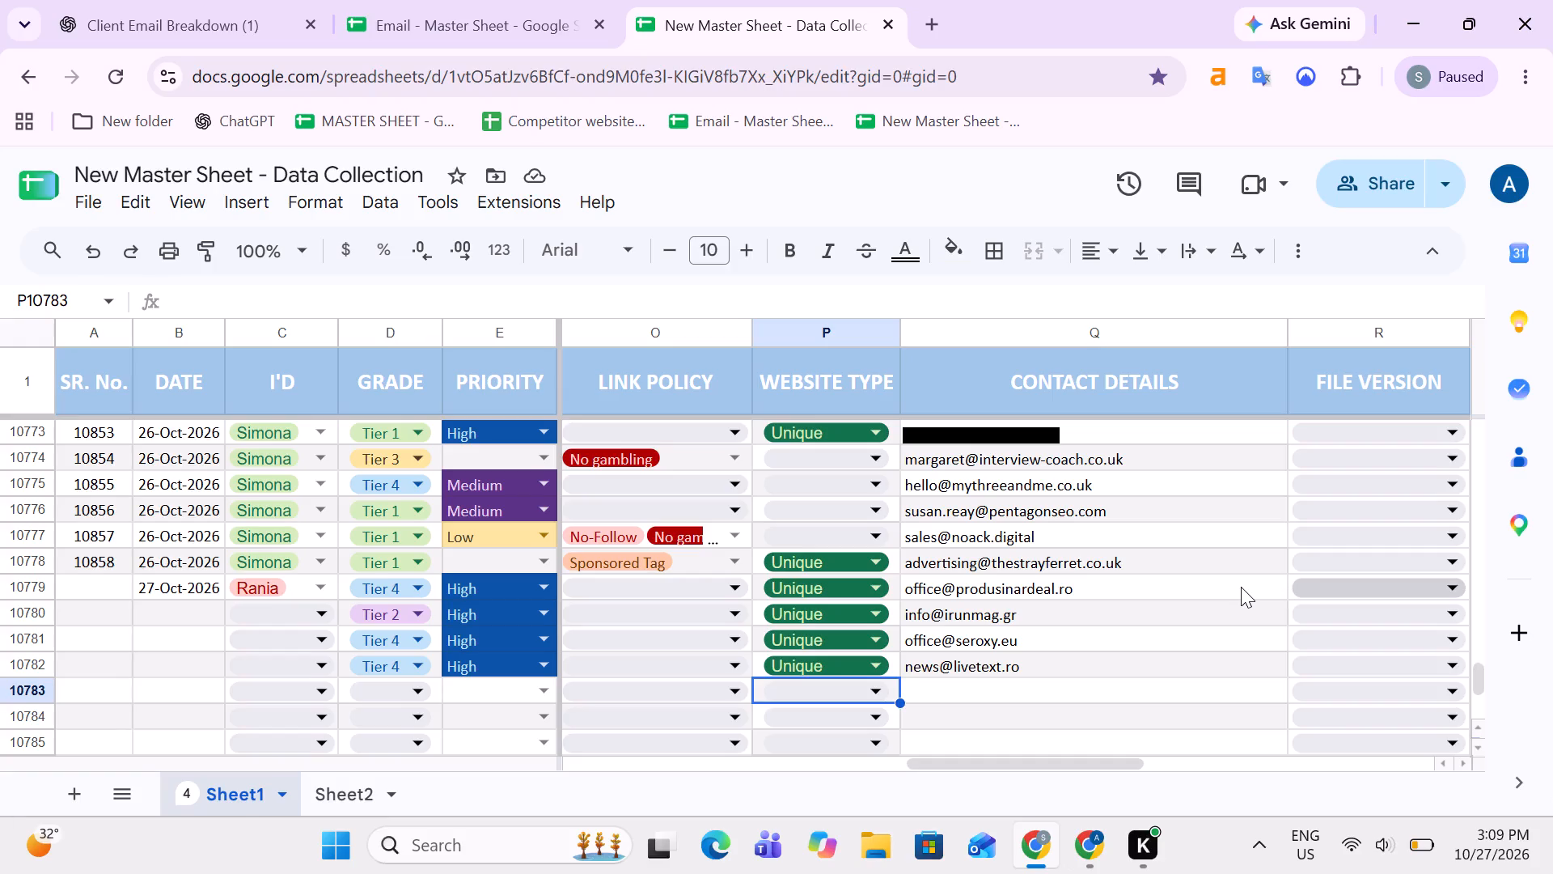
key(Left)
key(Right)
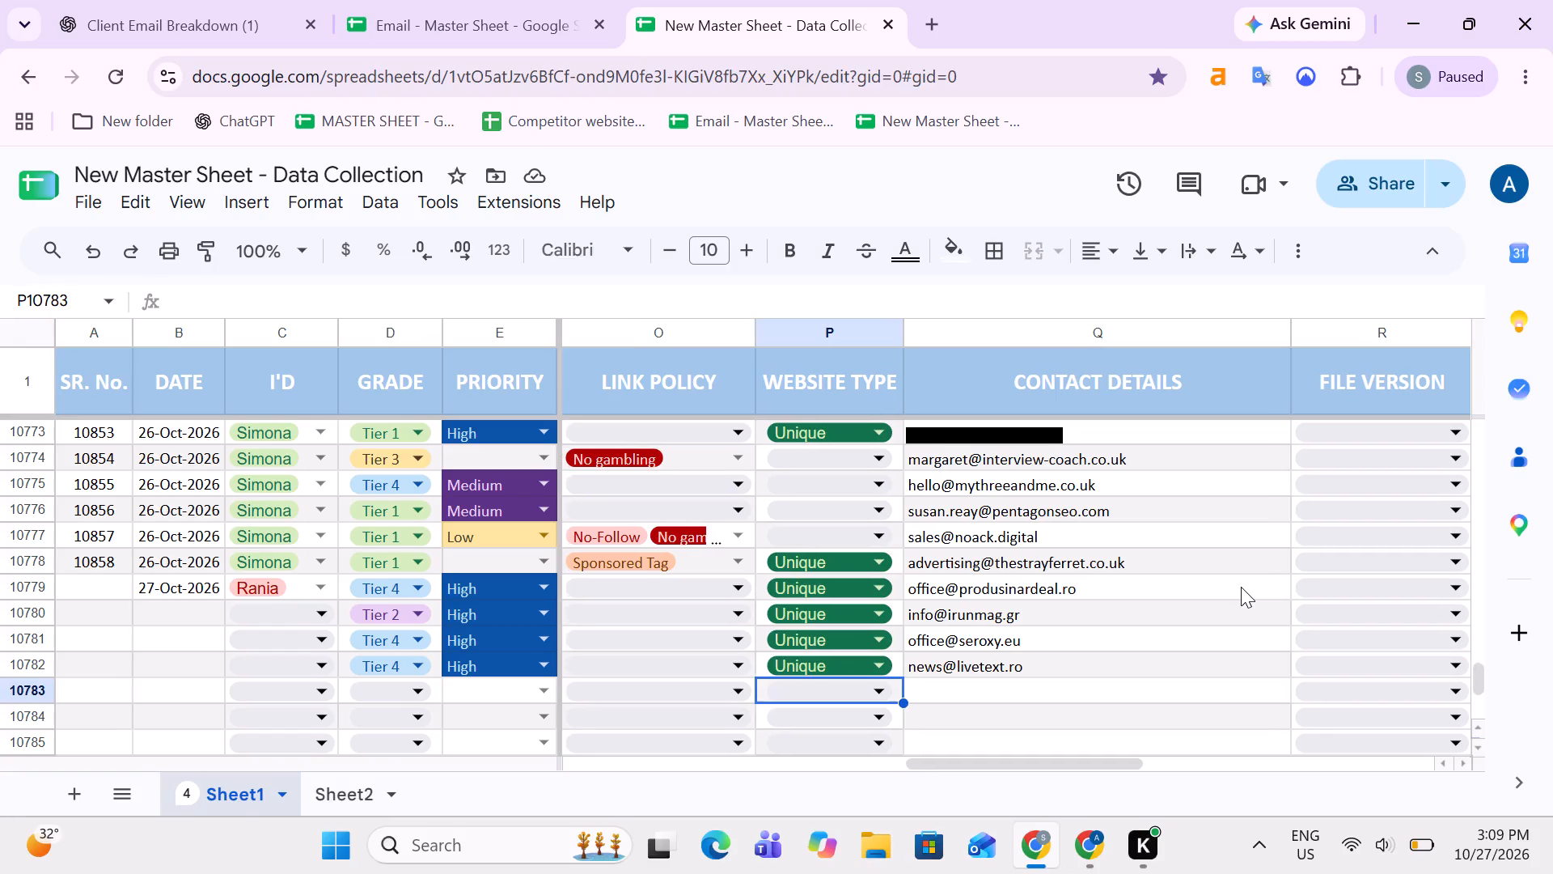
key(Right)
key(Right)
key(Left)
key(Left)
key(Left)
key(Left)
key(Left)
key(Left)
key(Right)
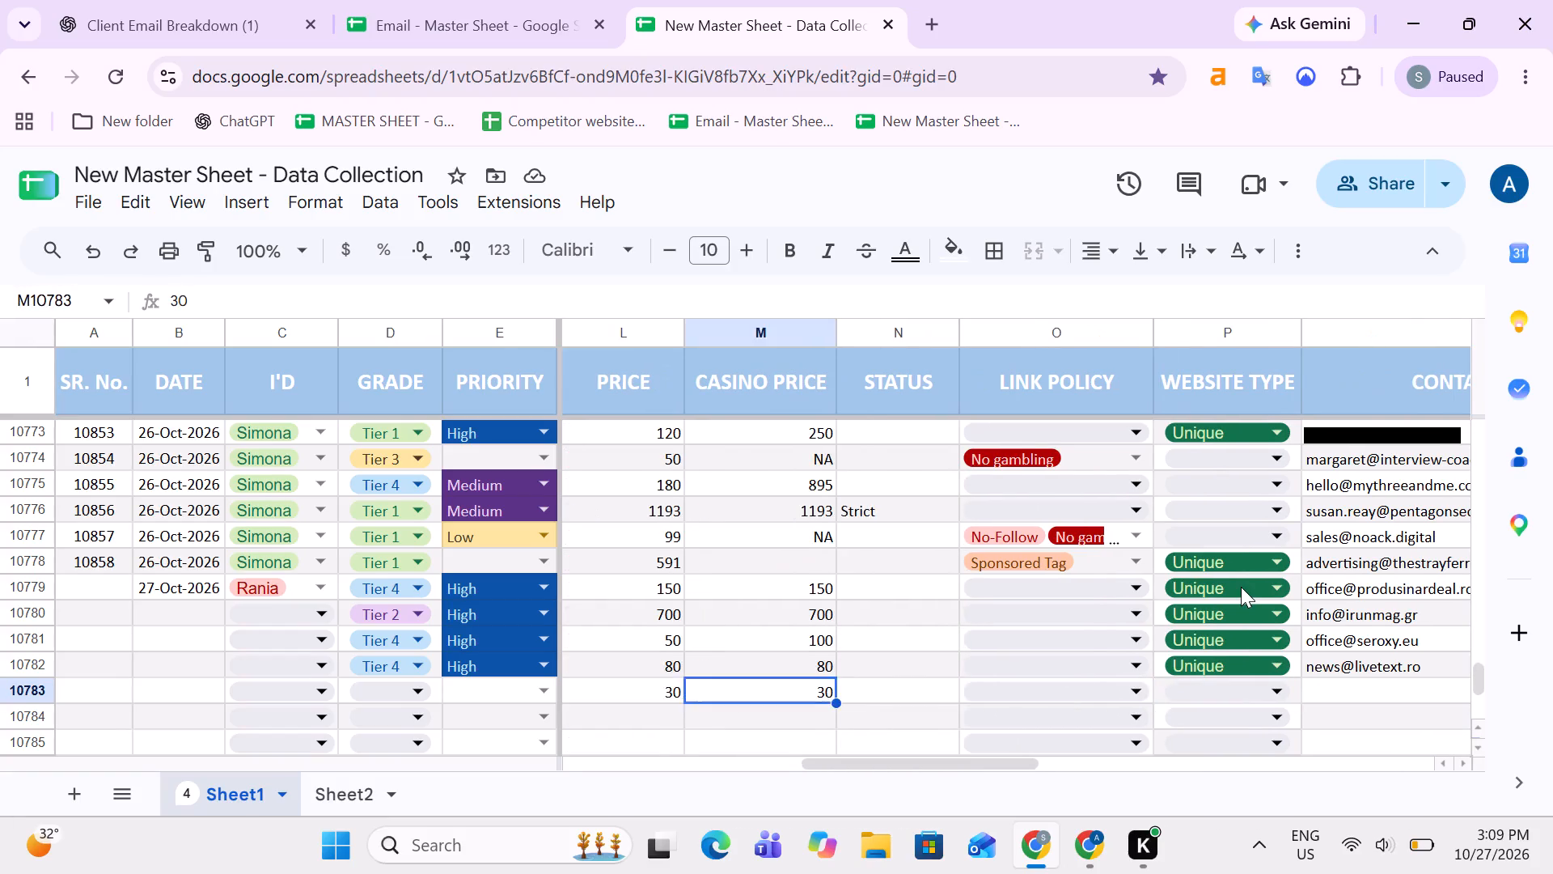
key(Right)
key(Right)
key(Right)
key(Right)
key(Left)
Reopen the closed Netbet search page on actualitateavranceana.ro, look it over and close it again.
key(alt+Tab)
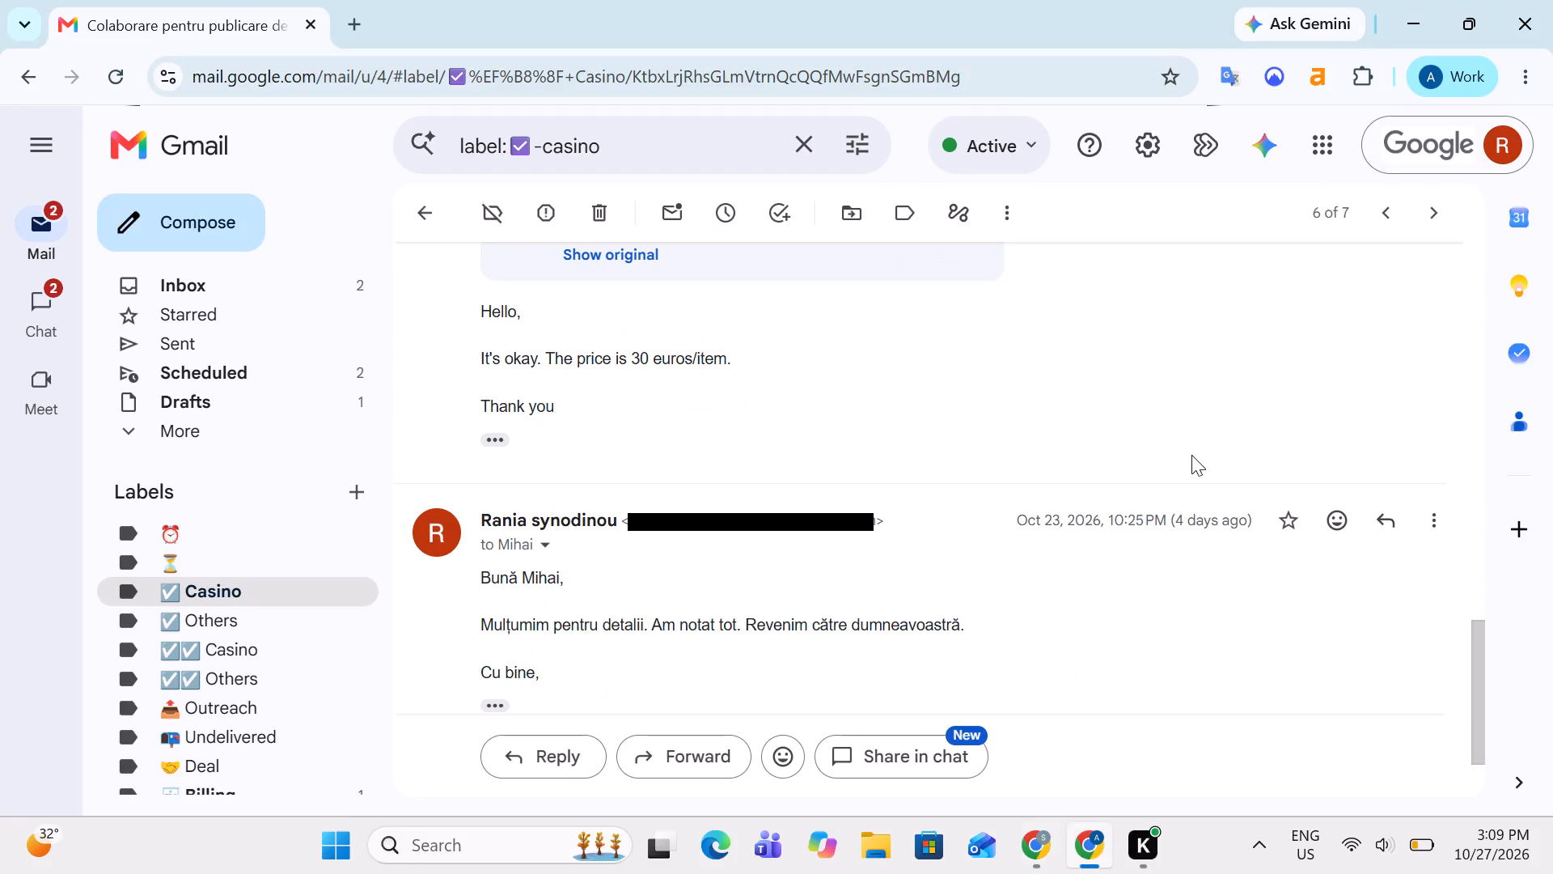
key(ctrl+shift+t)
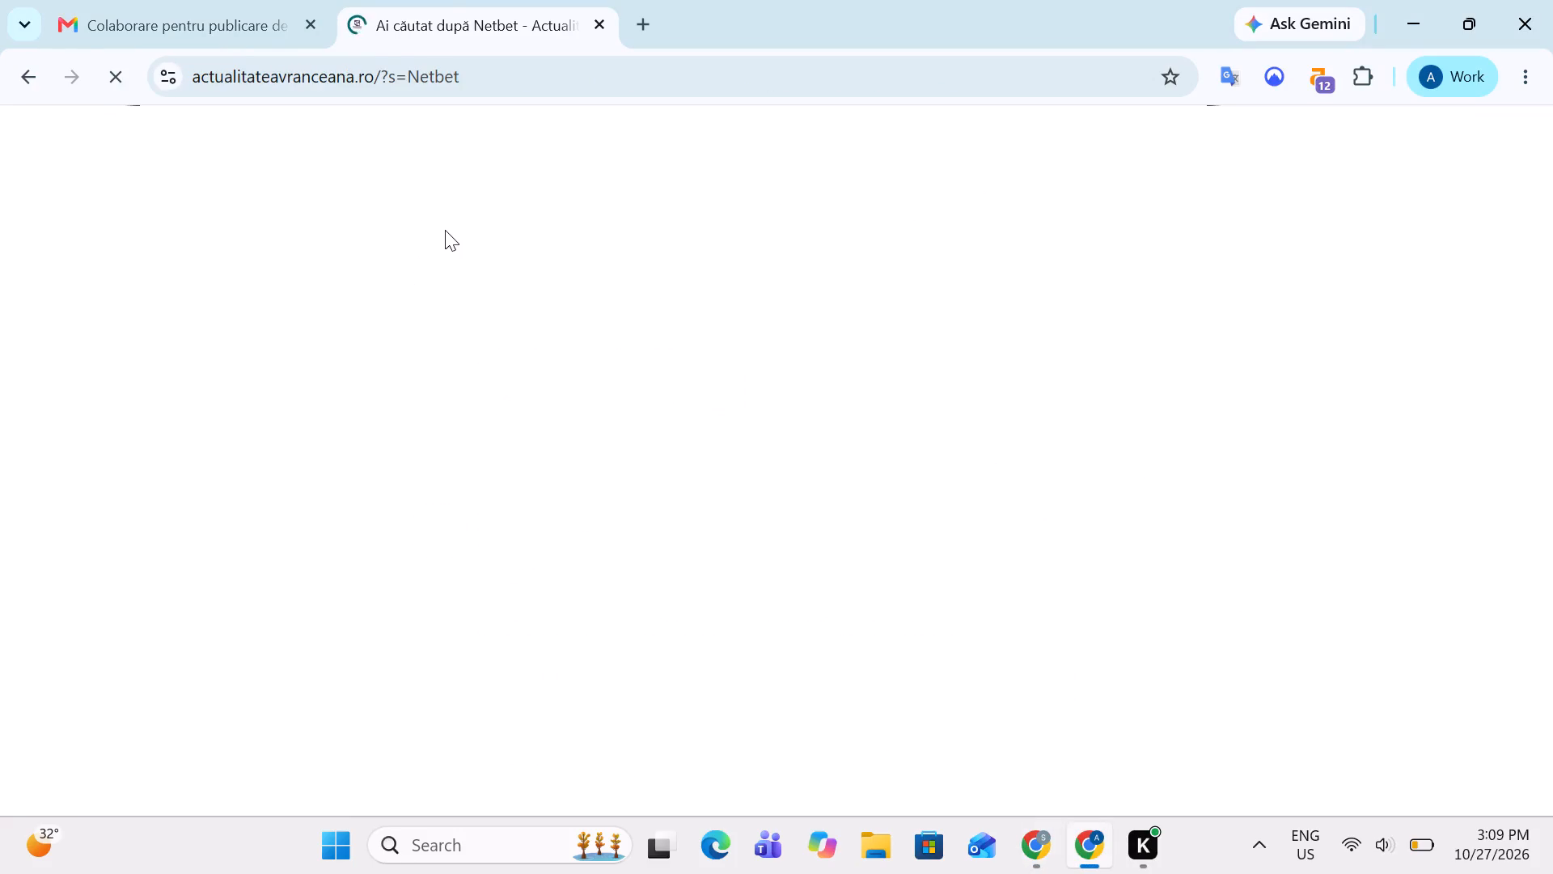
scroll(501, 266, down, 4)
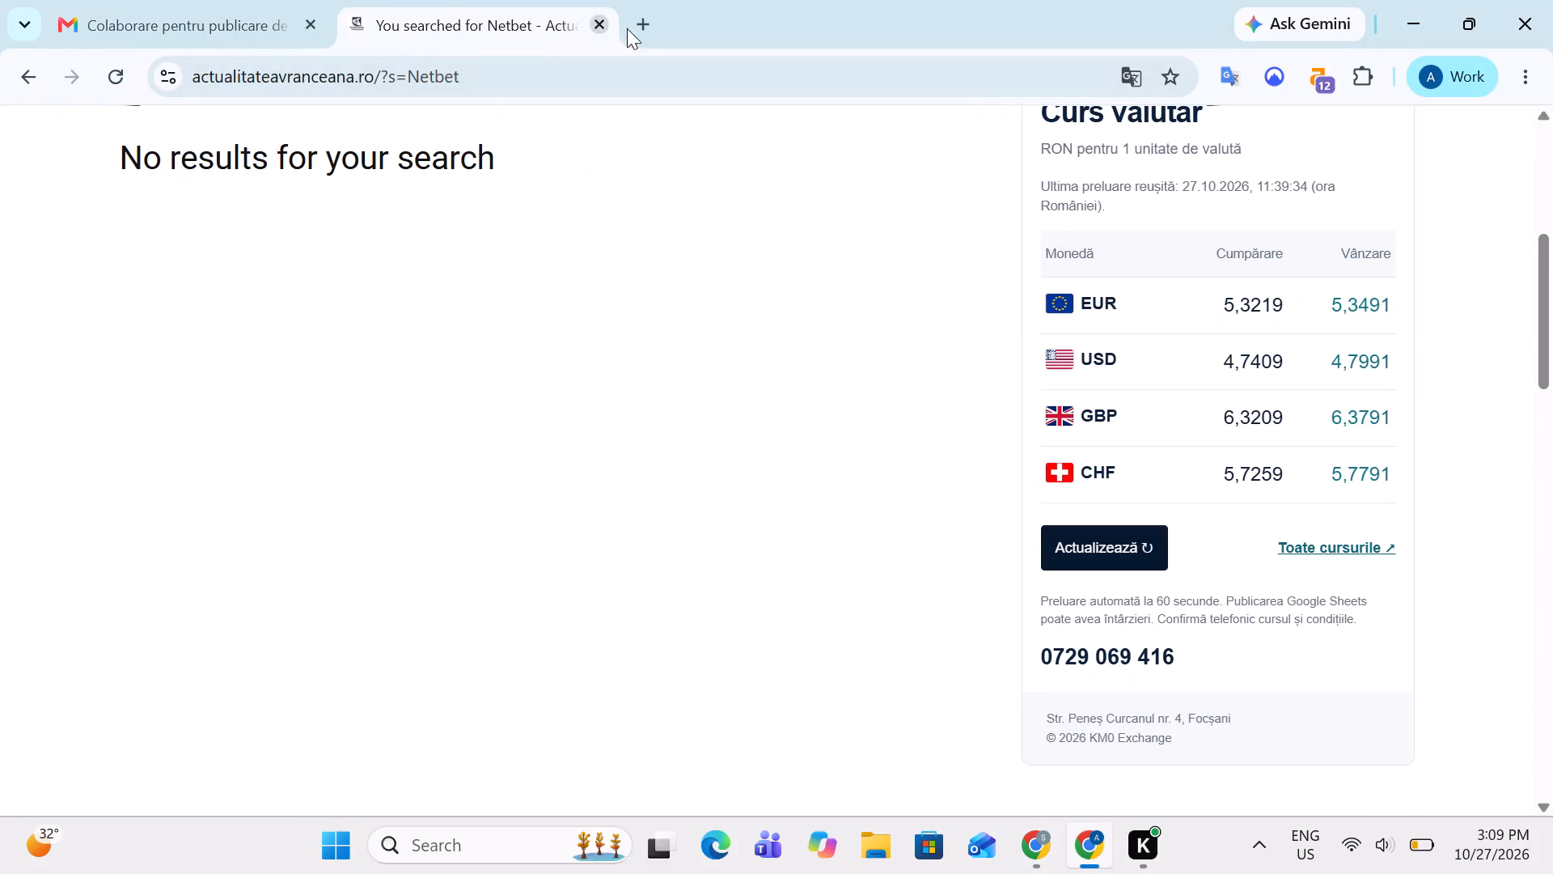
click(599, 24)
Set the WEBSITE TYPE of the actualitateavranceana.ro row to Unique in the master sheet.
key(alt+Tab)
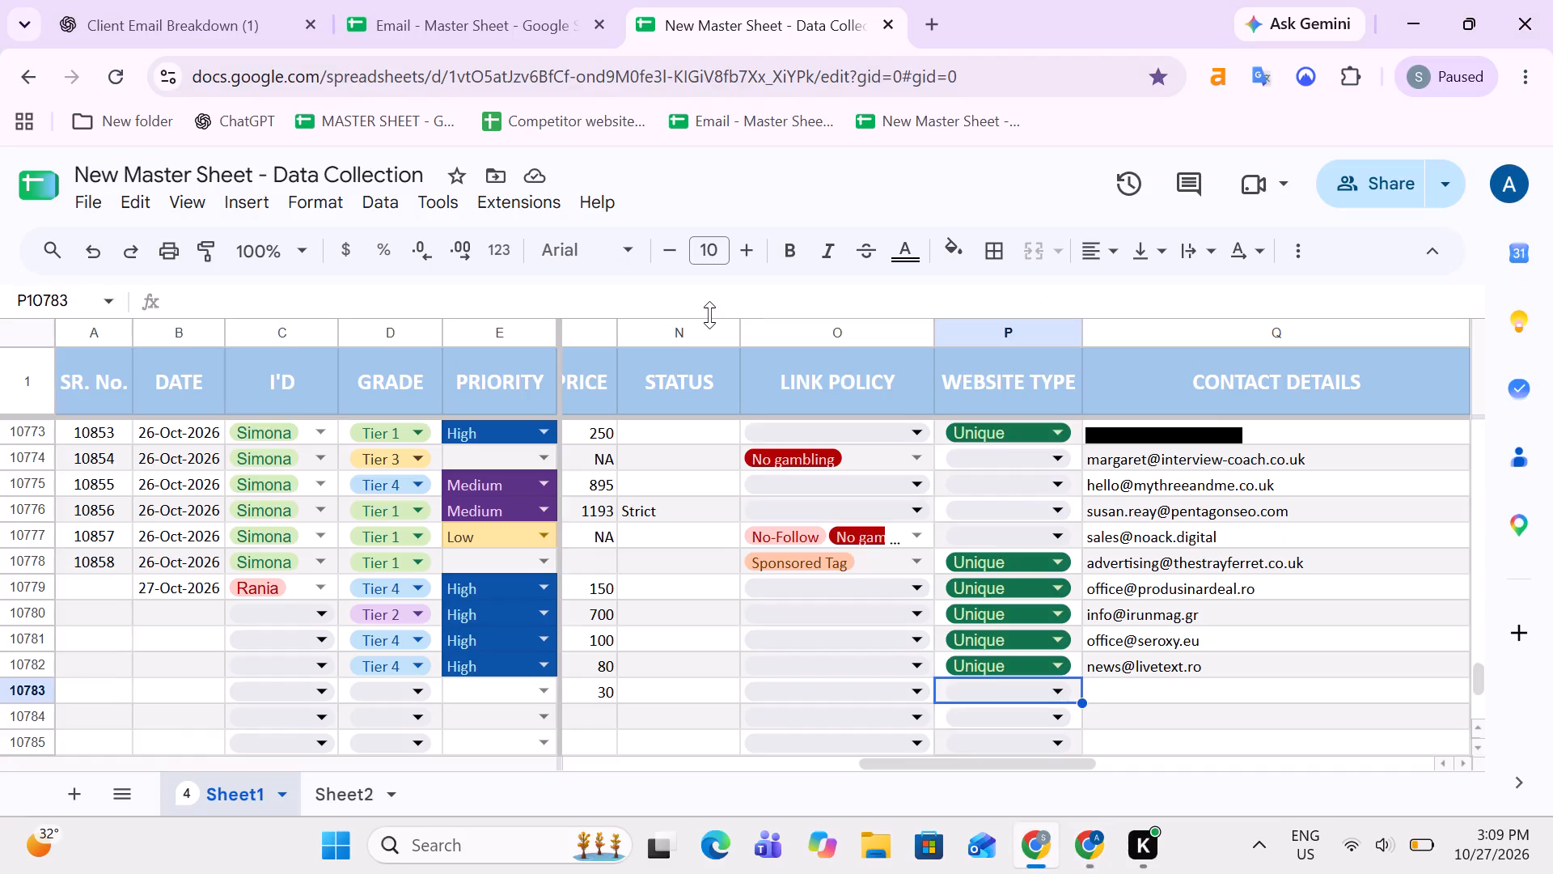
key(Right)
key(Left)
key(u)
key(Tab)
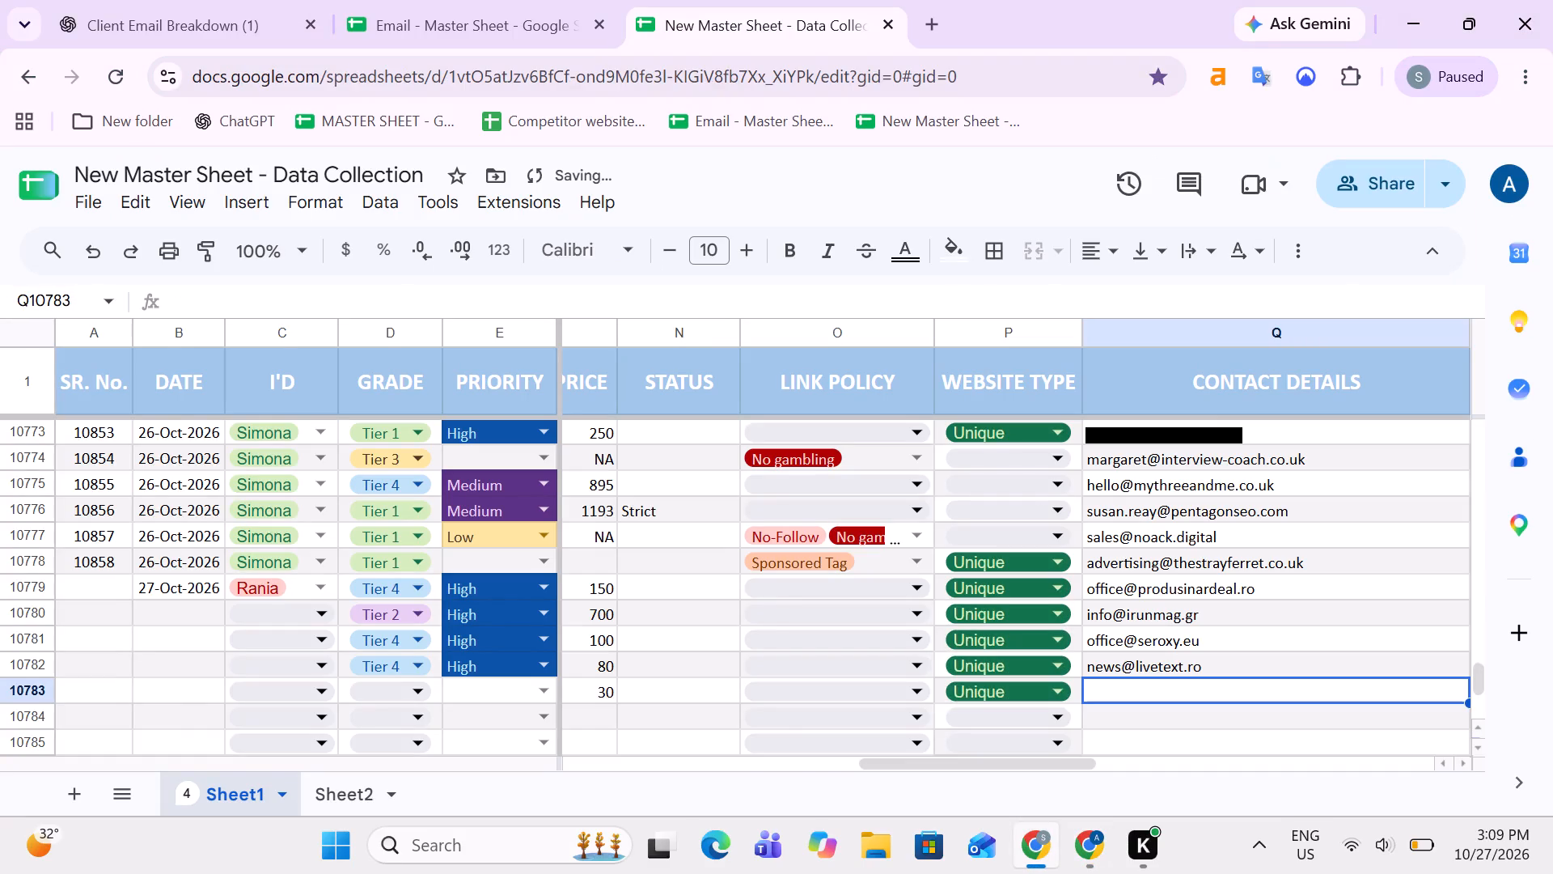
Copy the publisher's email address from the thread into the row's CONTACT DETAILS cell as plain text, without the smart chip.
key(alt+Tab)
scroll(698, 500, down, 3)
scroll(713, 520, up, 2)
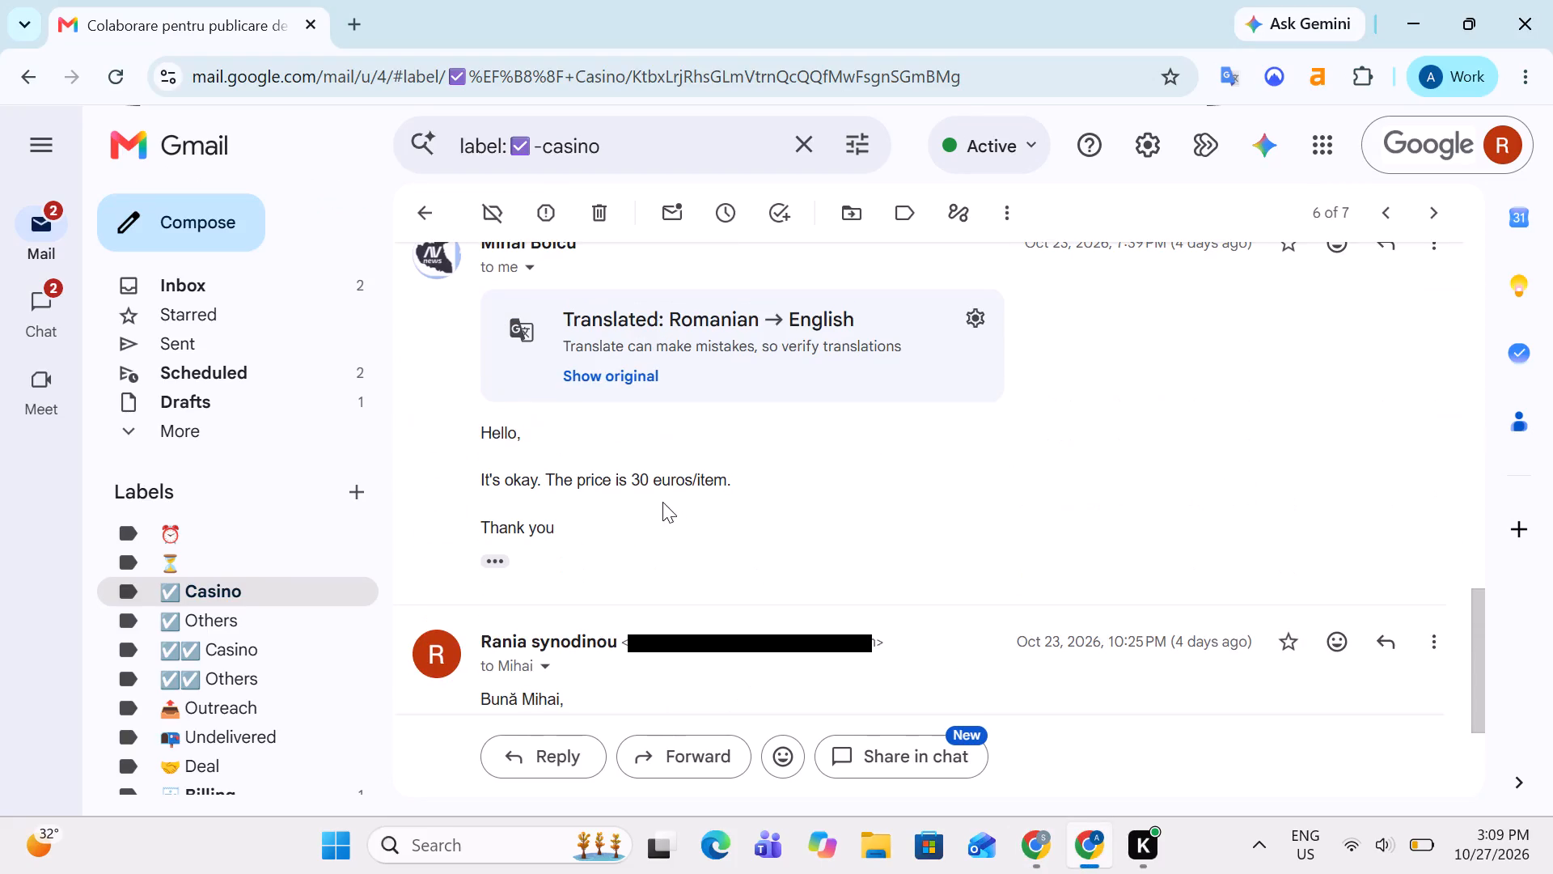
scroll(586, 422, up, 2)
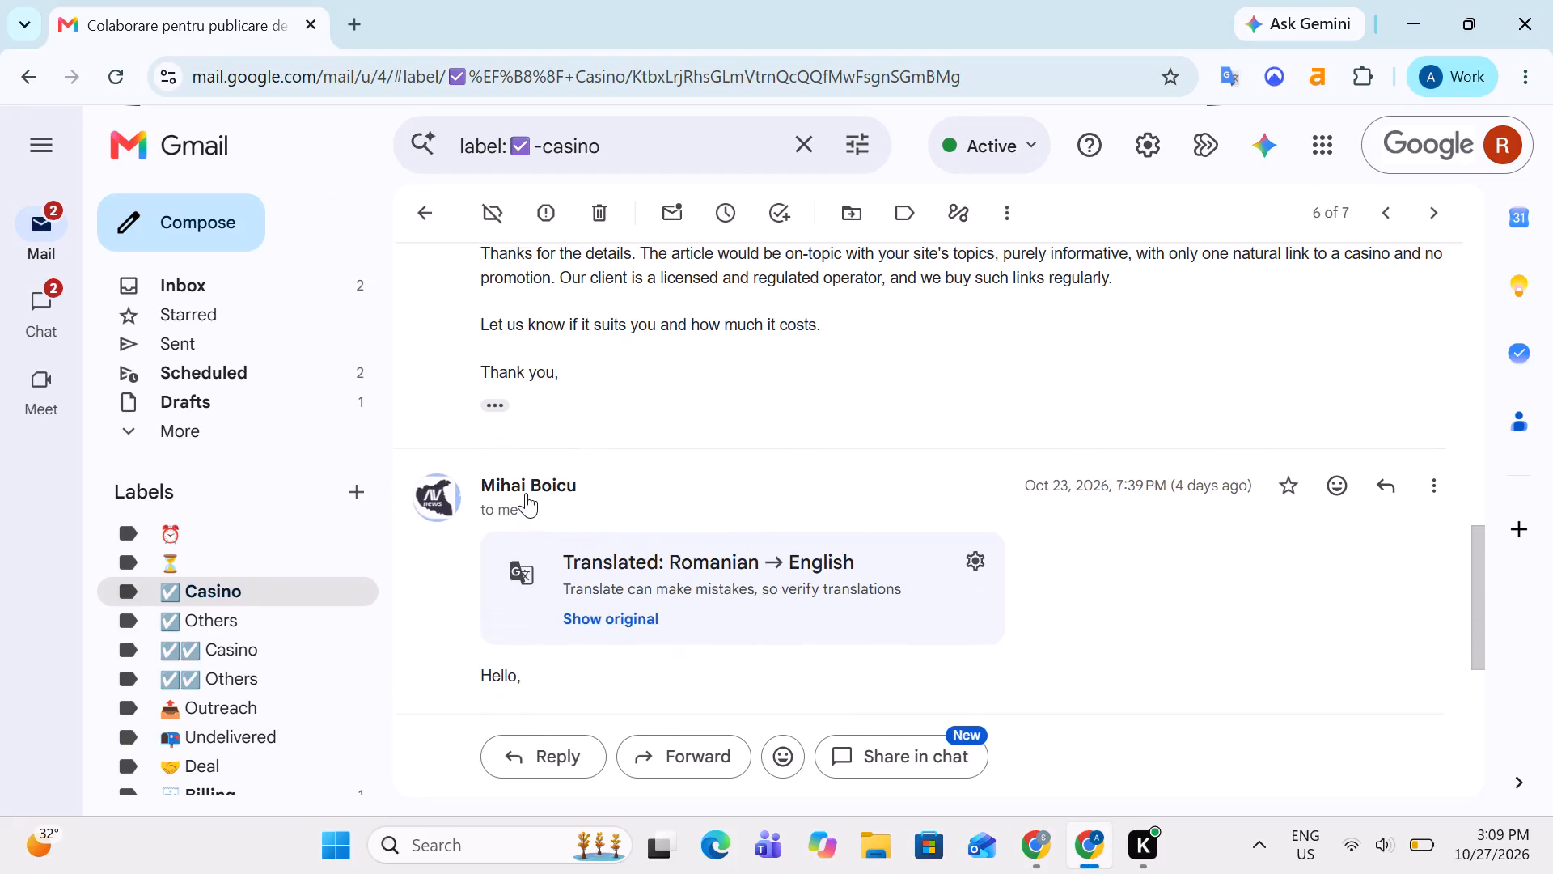
click(884, 583)
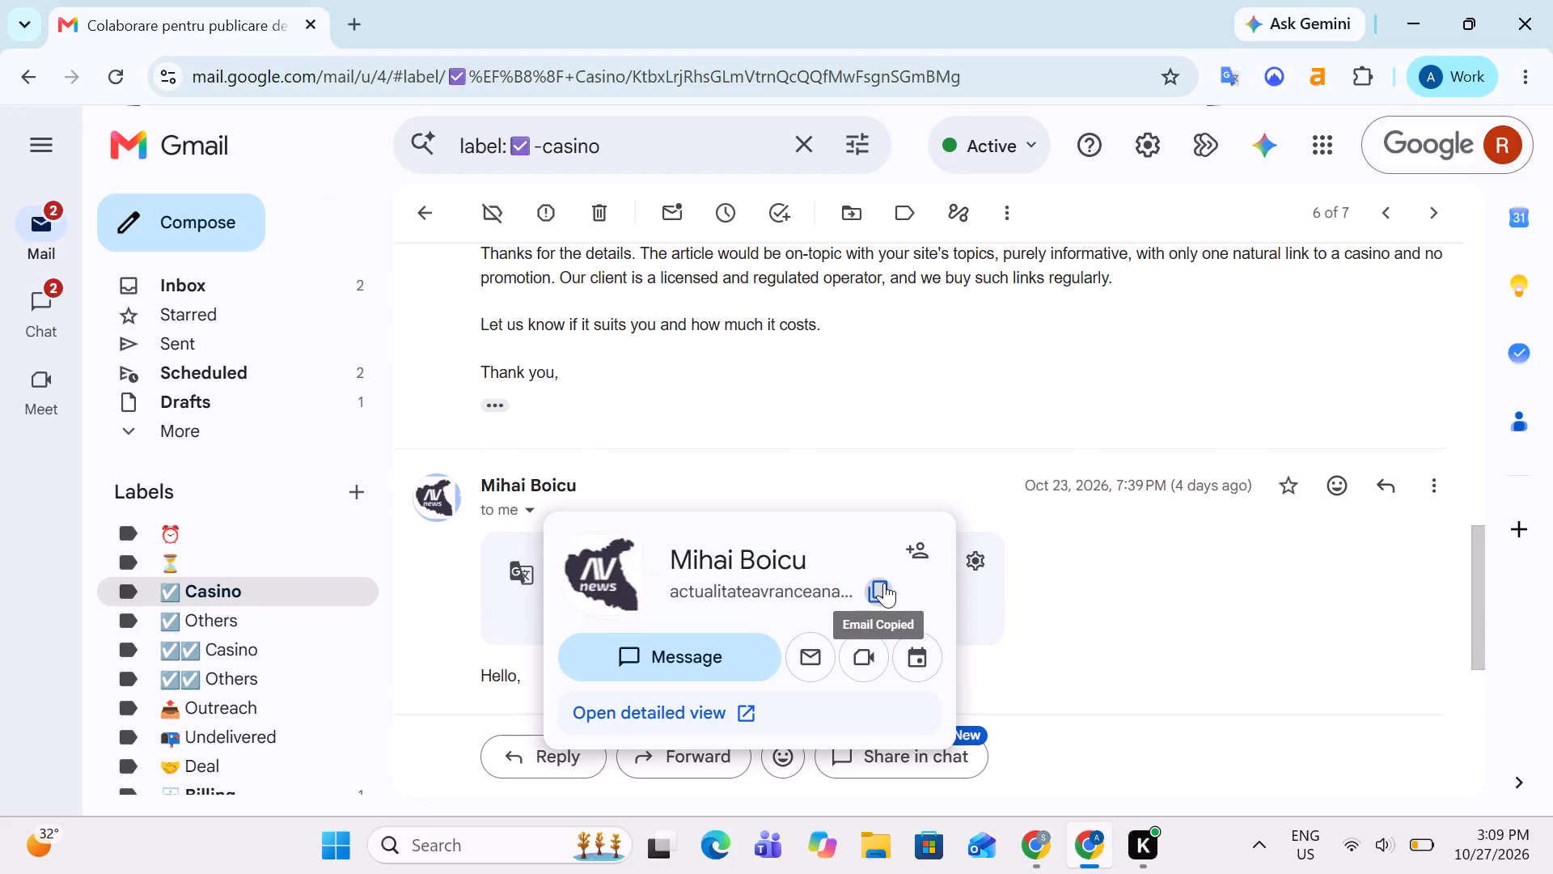
key(alt+Tab)
key(Return)
key(ctrl+v)
key(Tab)
key(Right)
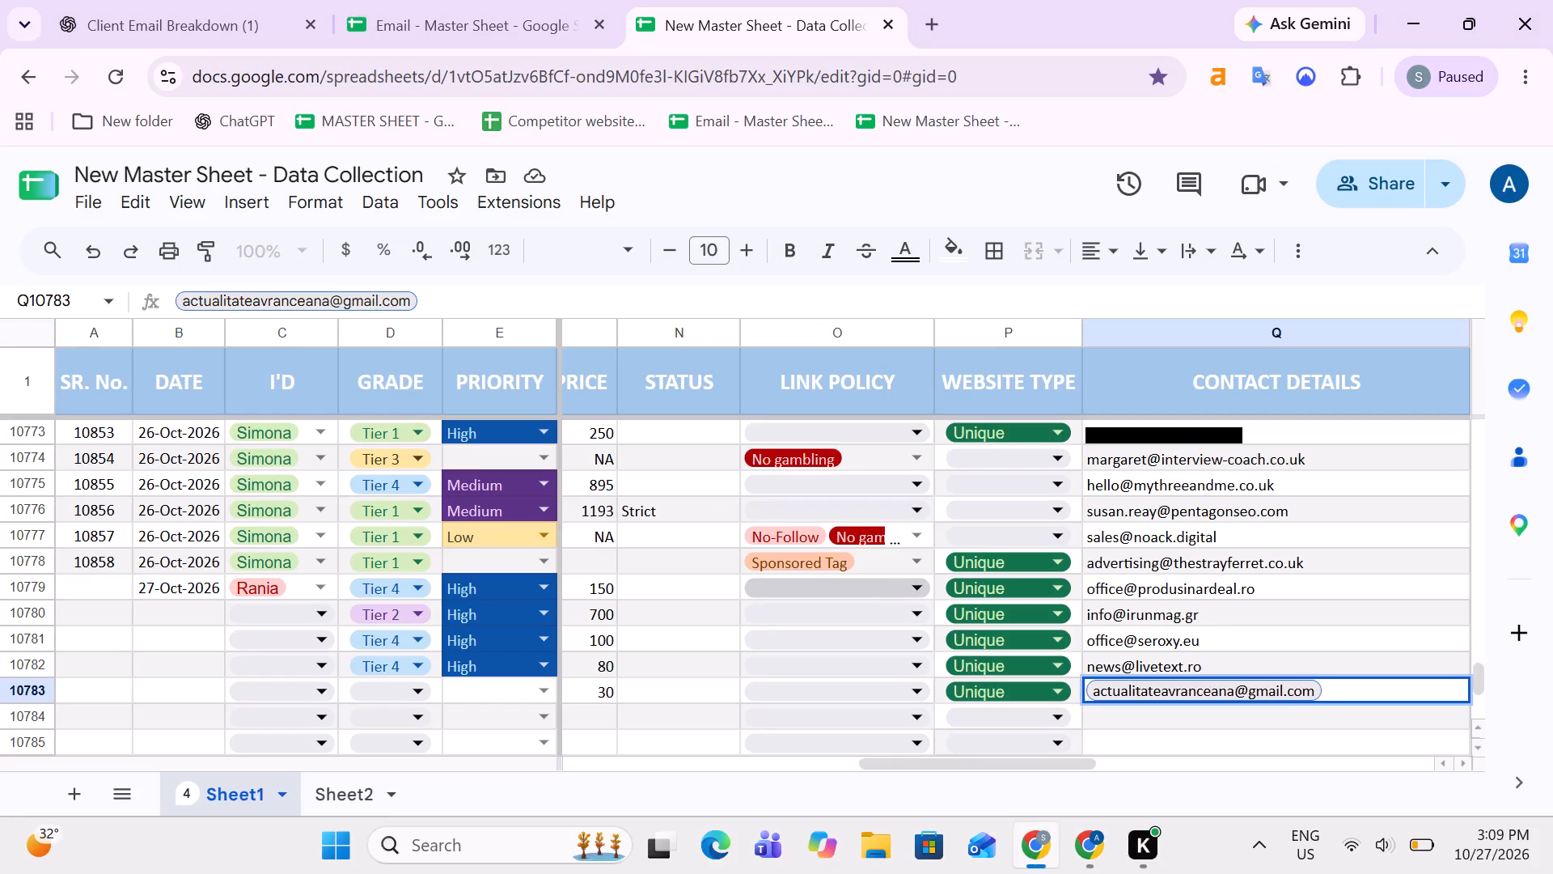
key(ctrl+z)
key(Tab)
Set the PRIORITY of the actualitateavranceana.ro row to High.
key(Right)
key(Left)
key(Left)
key(Right)
key(Left)
key(Left)
key(Left)
key(Left)
key(Left)
key(Left)
key(Left)
key(Left)
key(Left)
key(Left)
key(Left)
key(Left)
key(Left)
key(Left)
key(Left)
key(Left)
key(Left)
key(Left)
key(Left)
key(Left)
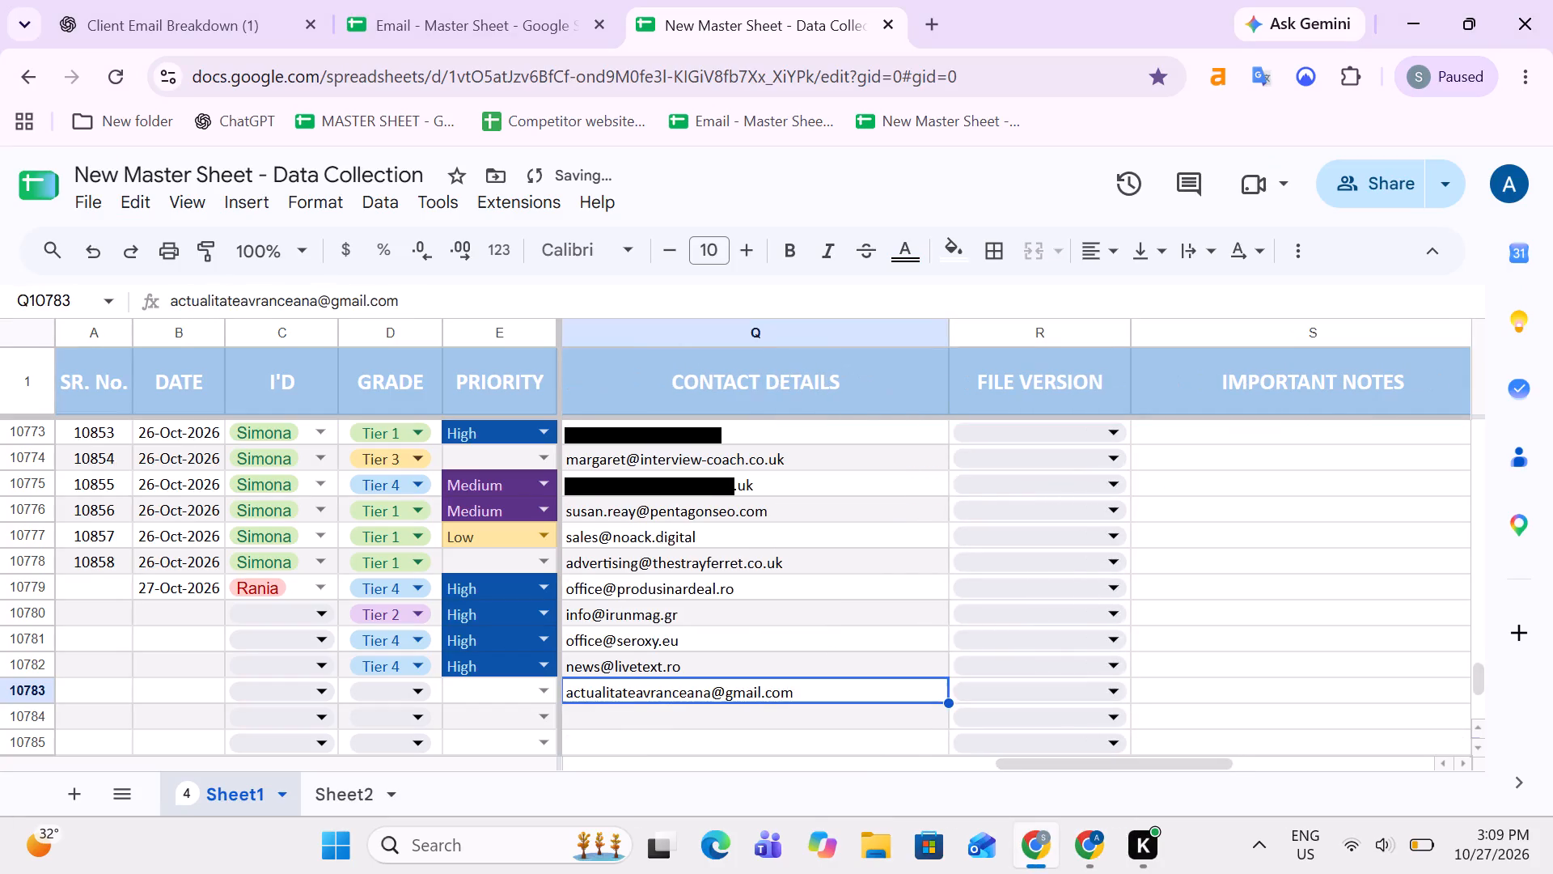
key(Right)
key(Right)
key(Right)
key(Right)
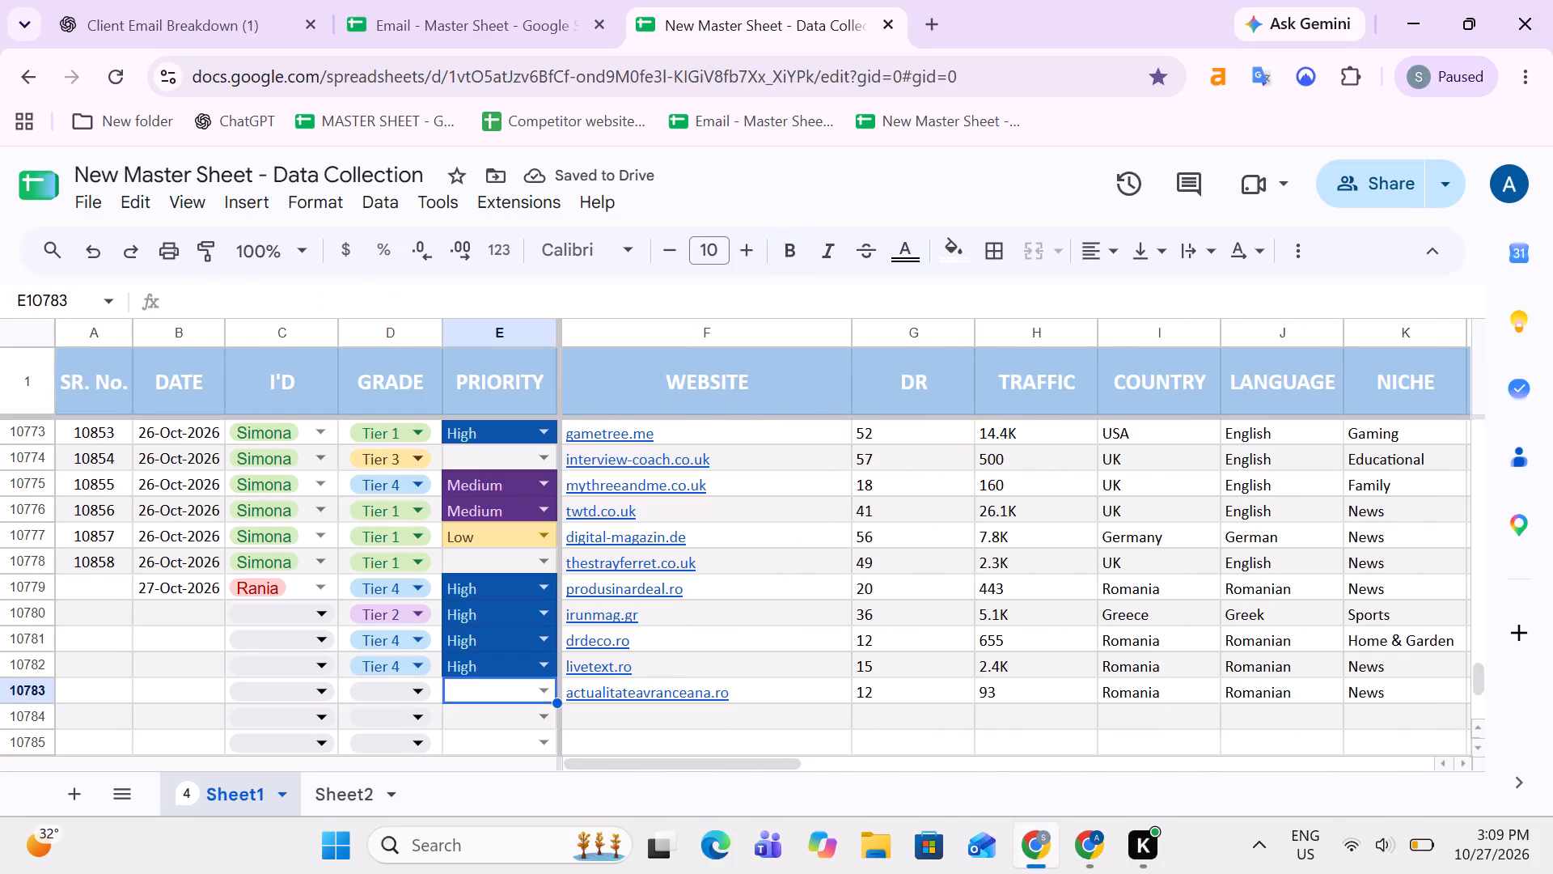
key(Right)
key(Left)
key(Left)
key(Right)
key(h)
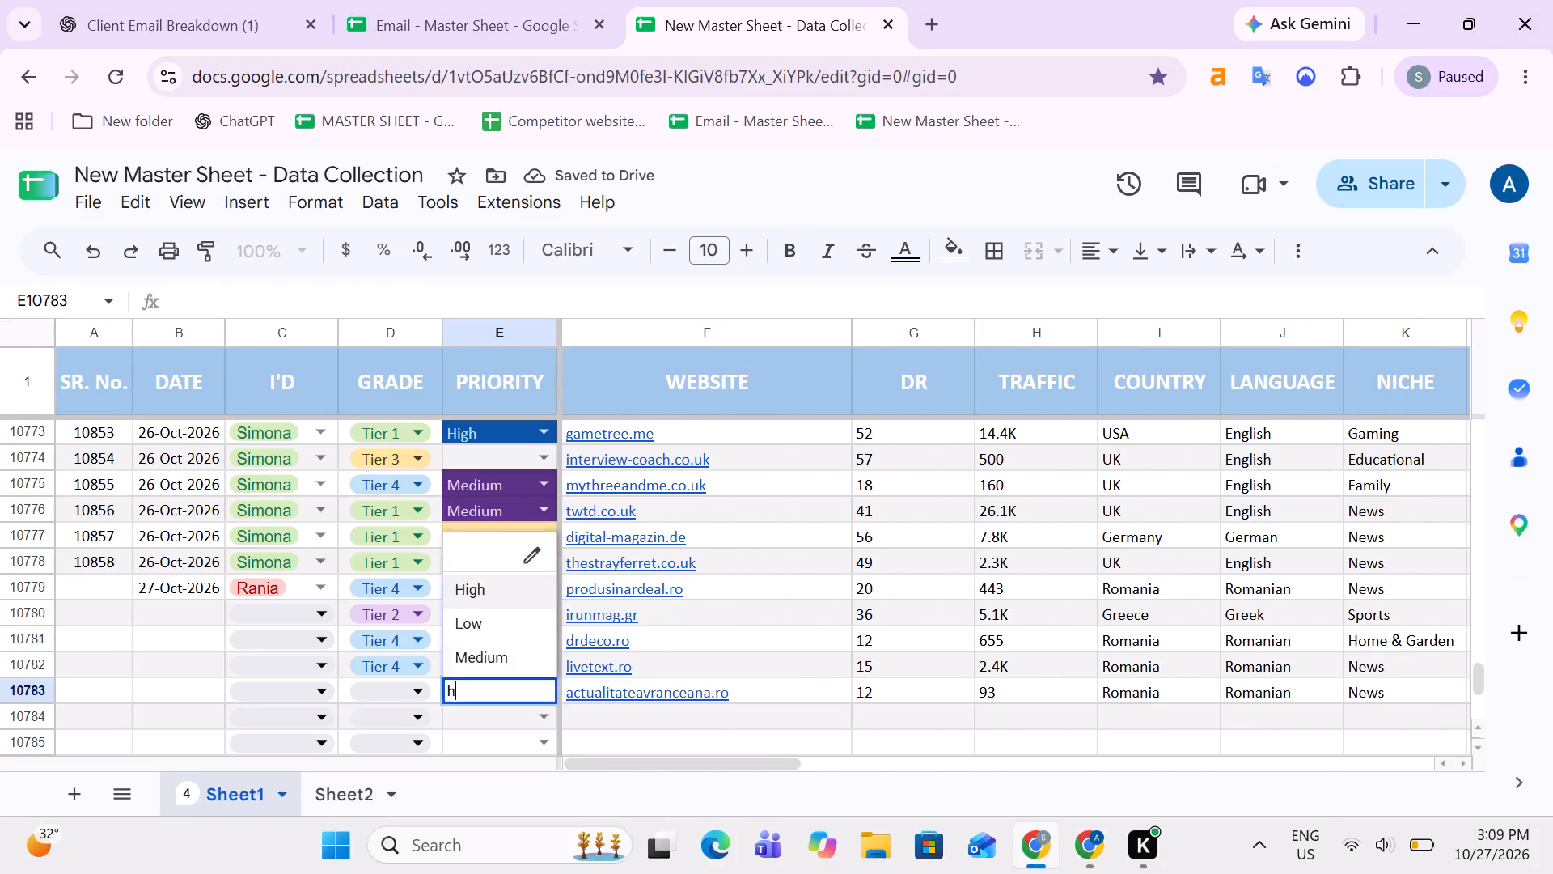
key(Down)
key(Return)
Examine the actualitateavranceana.ro row from PRIORITY across to CONTACT DETAILS and back to its first column.
key(Up)
key(Right)
key(Right)
key(Right)
key(Right)
key(Right)
key(Right)
key(Right)
key(Right)
key(Right)
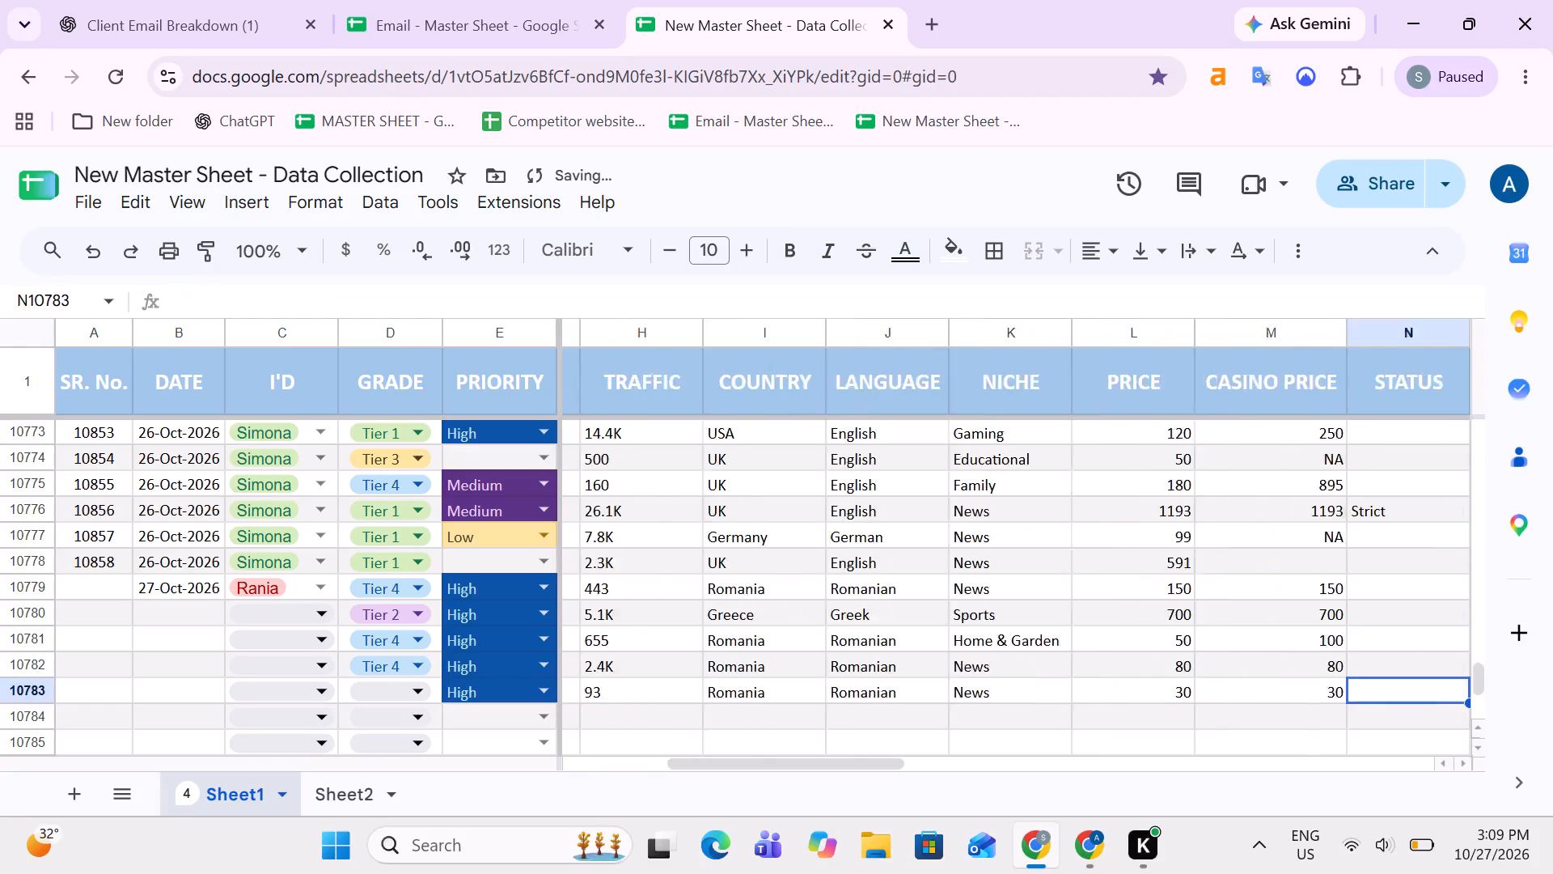
key(Right)
key(Right)
key(Right)
key(Left)
key(Left)
key(Left)
key(Left)
key(Left)
key(Left)
key(Left)
key(Left)
key(Left)
key(Left)
key(Left)
key(Left)
key(Left)
key(Left)
key(Left)
key(Left)
key(Left)
key(Left)
key(Left)
key(Left)
Set the GRADE of the actualitateavranceana.ro row to Tier 4.
key(Right)
key(Right)
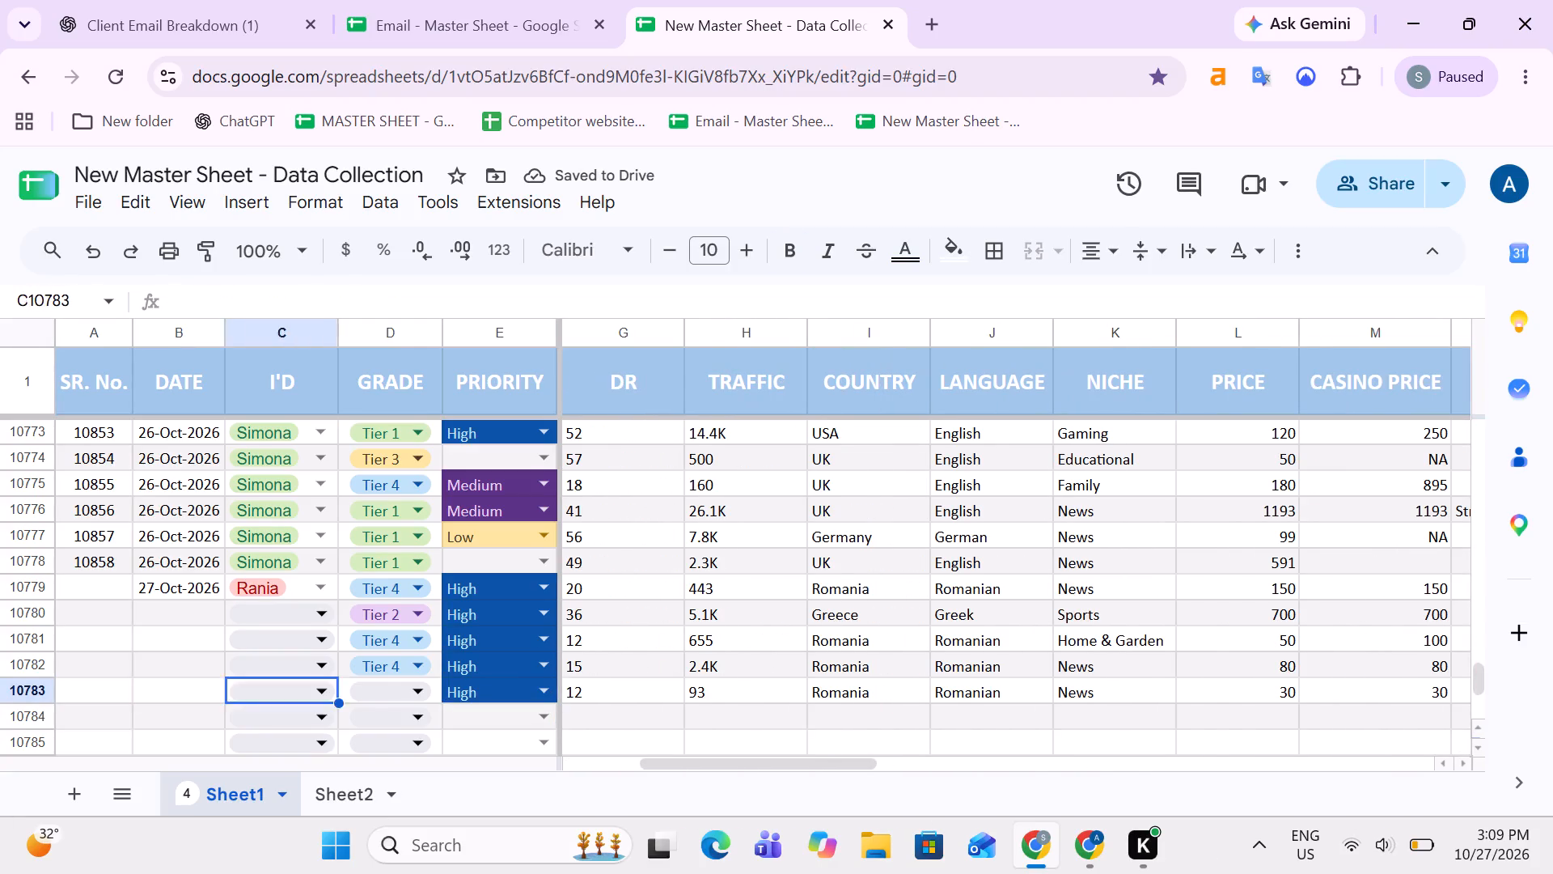
key(Right)
key(Right)
key(Left)
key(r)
key(BackSpace)
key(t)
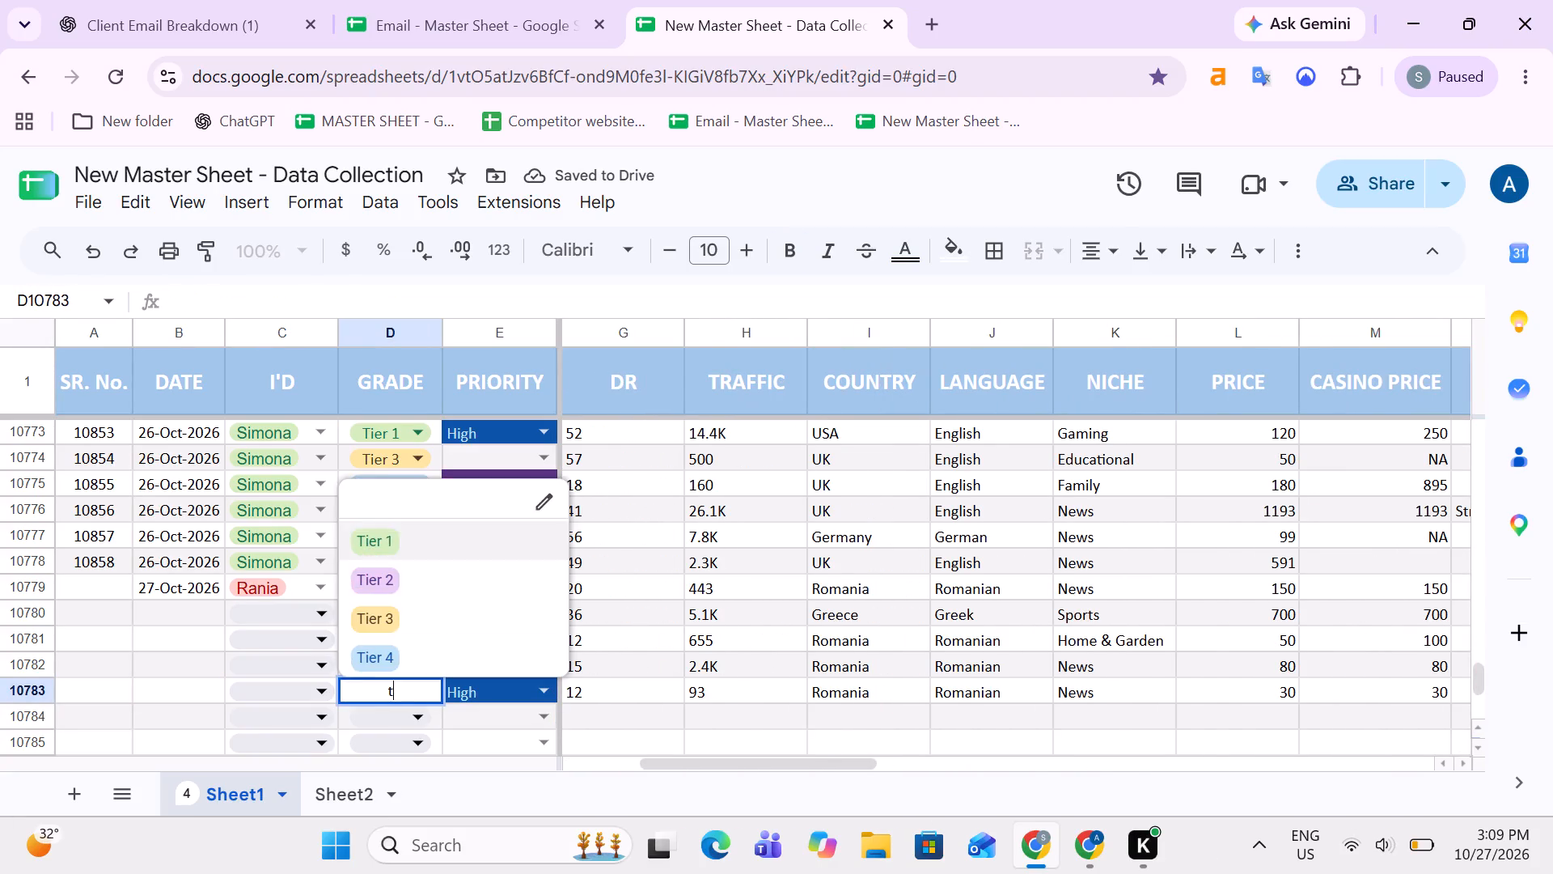
key(Up)
key(Up)
key(Up)
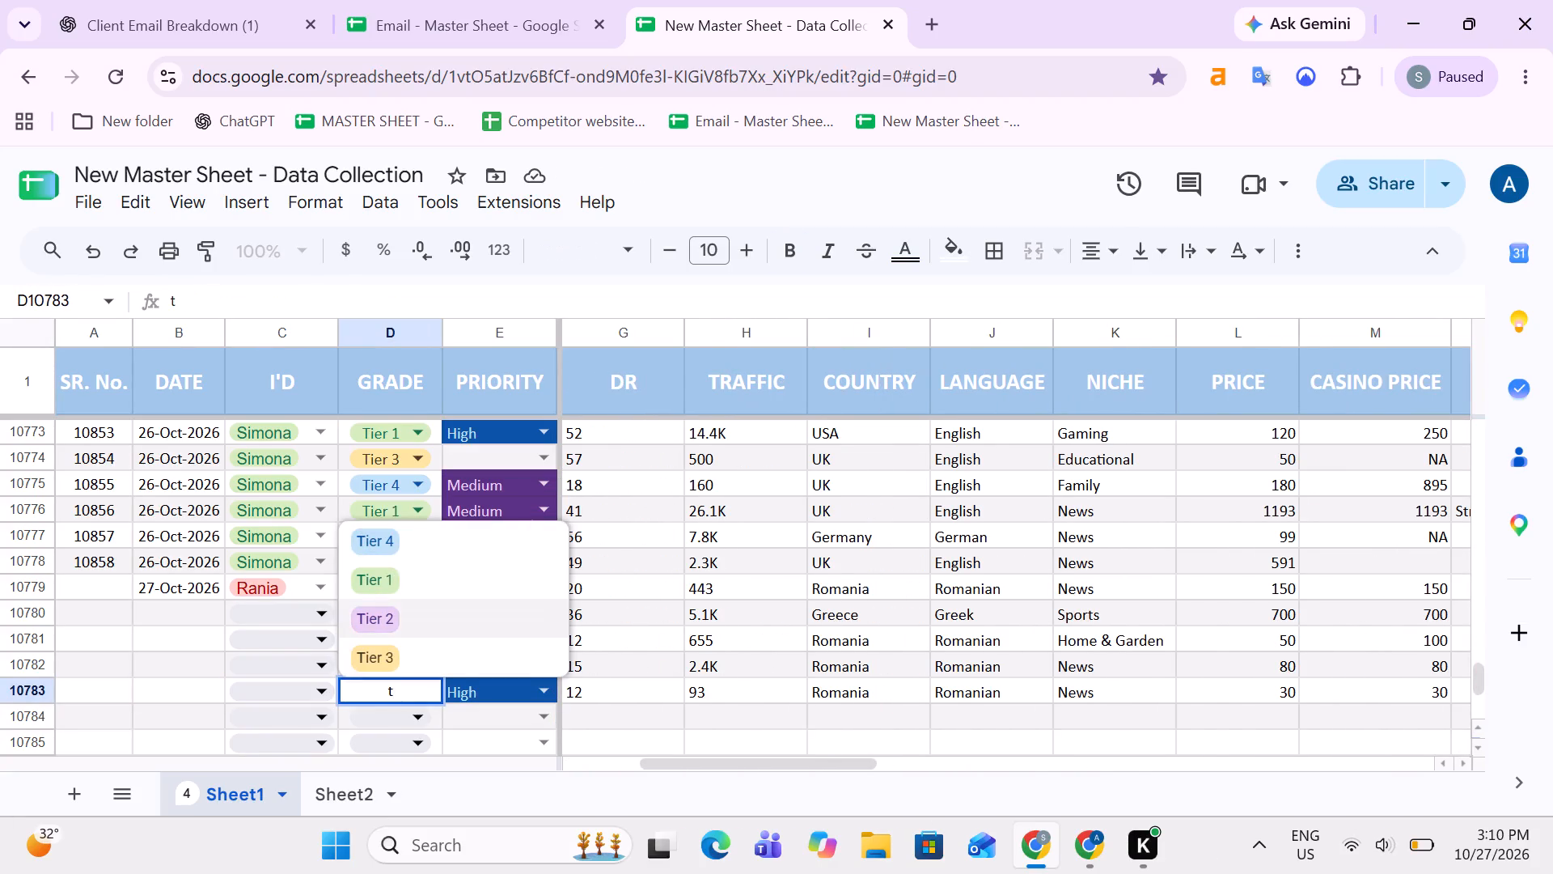
key(Up)
key(Up)
key(Return)
key(Up)
key(Right)
key(Right)
key(Right)
key(Left)
key(Left)
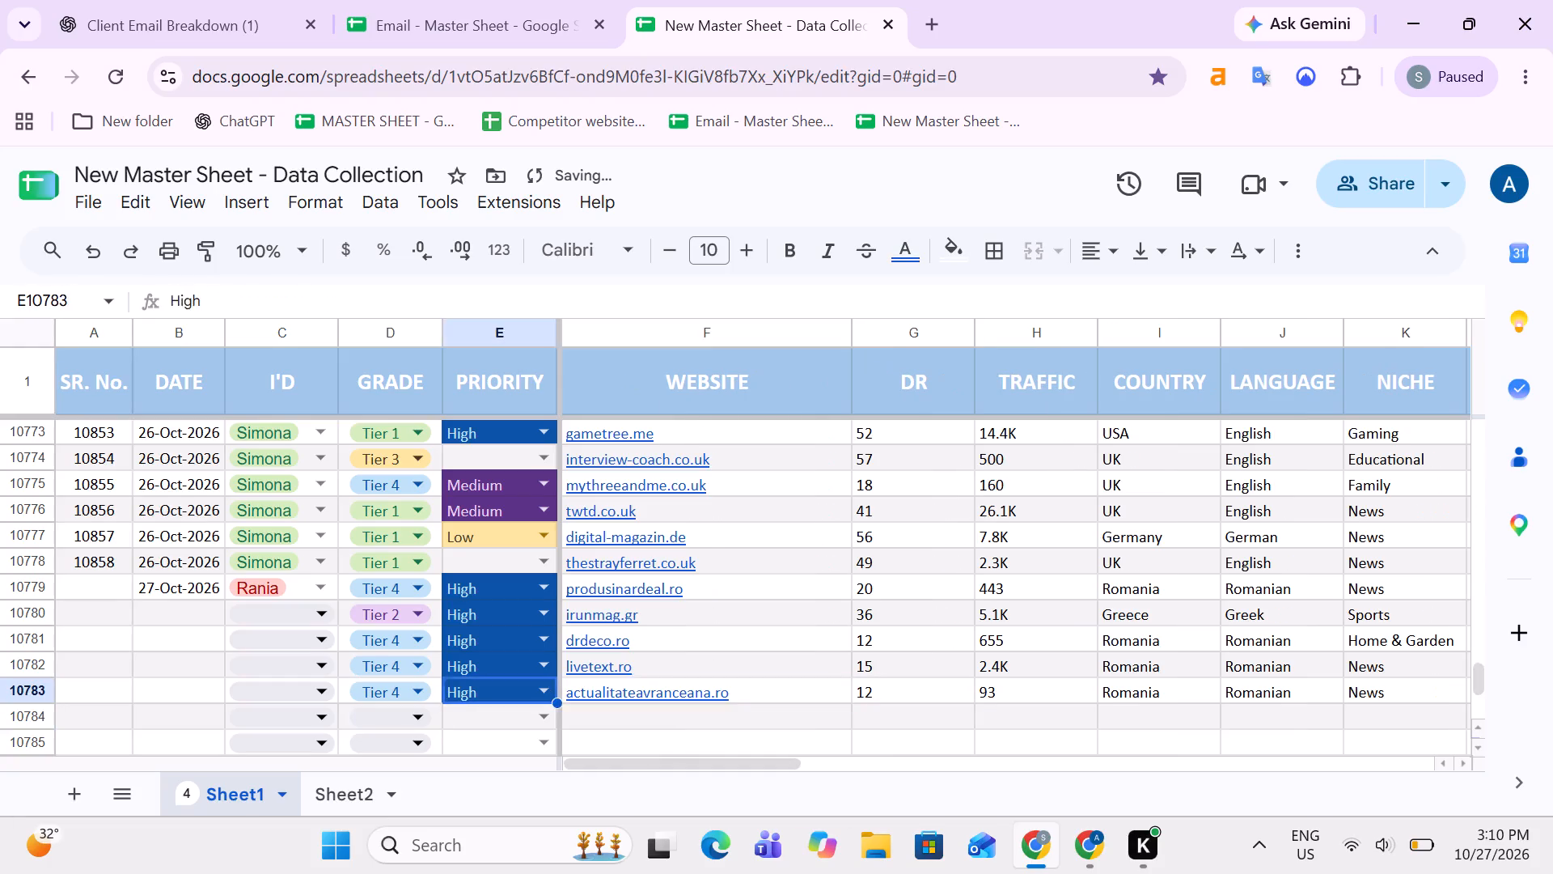
key(Right)
key(alt+Tab)
scroll(973, 501, down, 7)
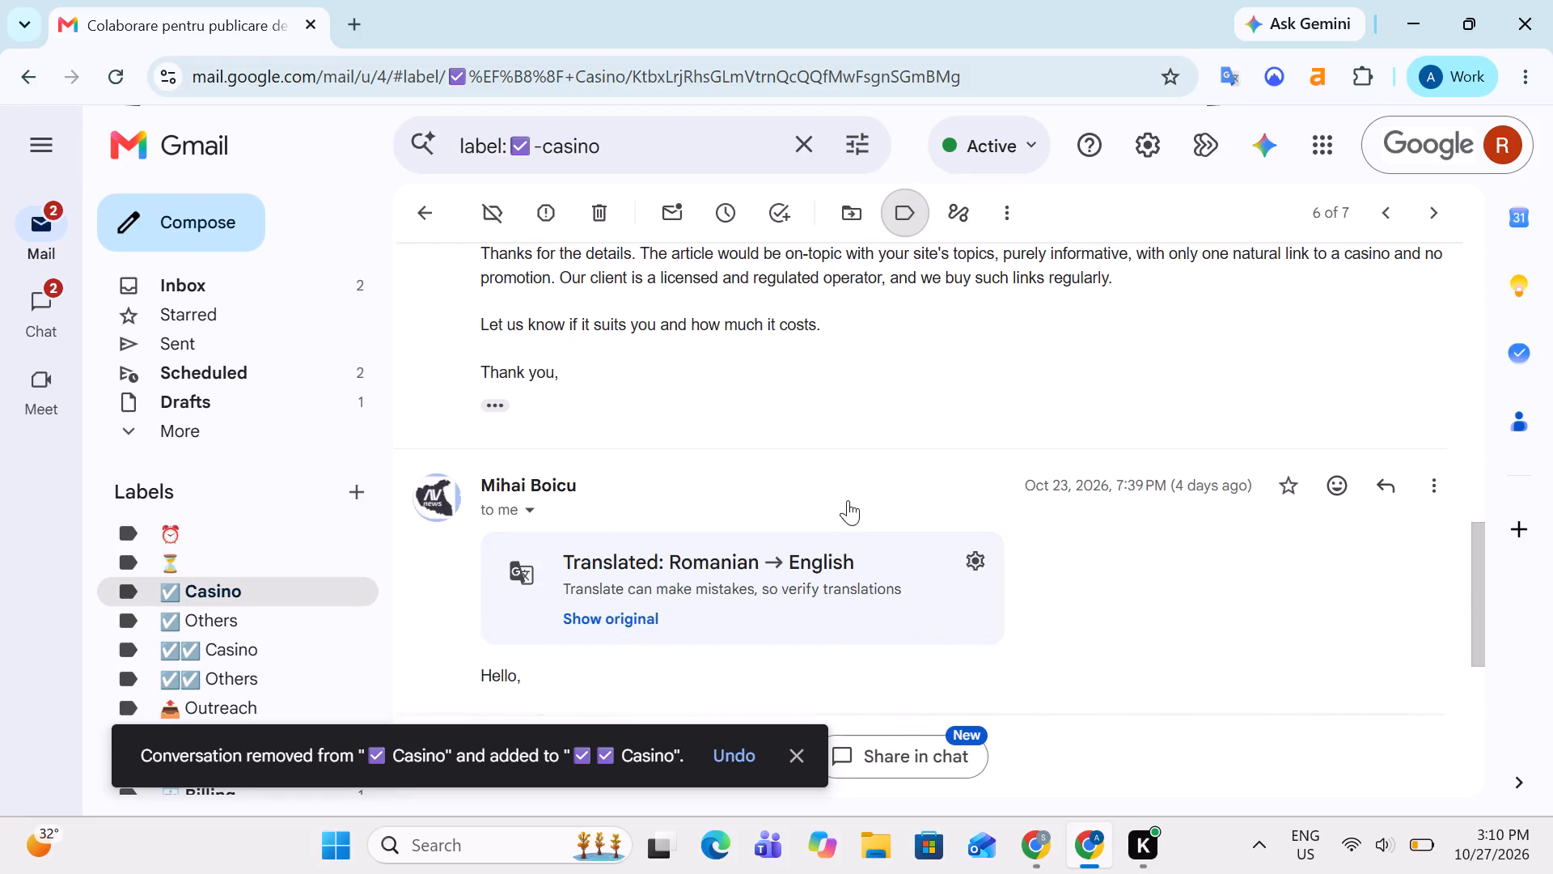
scroll(806, 438, down, 8)
scroll(963, 488, up, 20)
scroll(963, 488, up, 7)
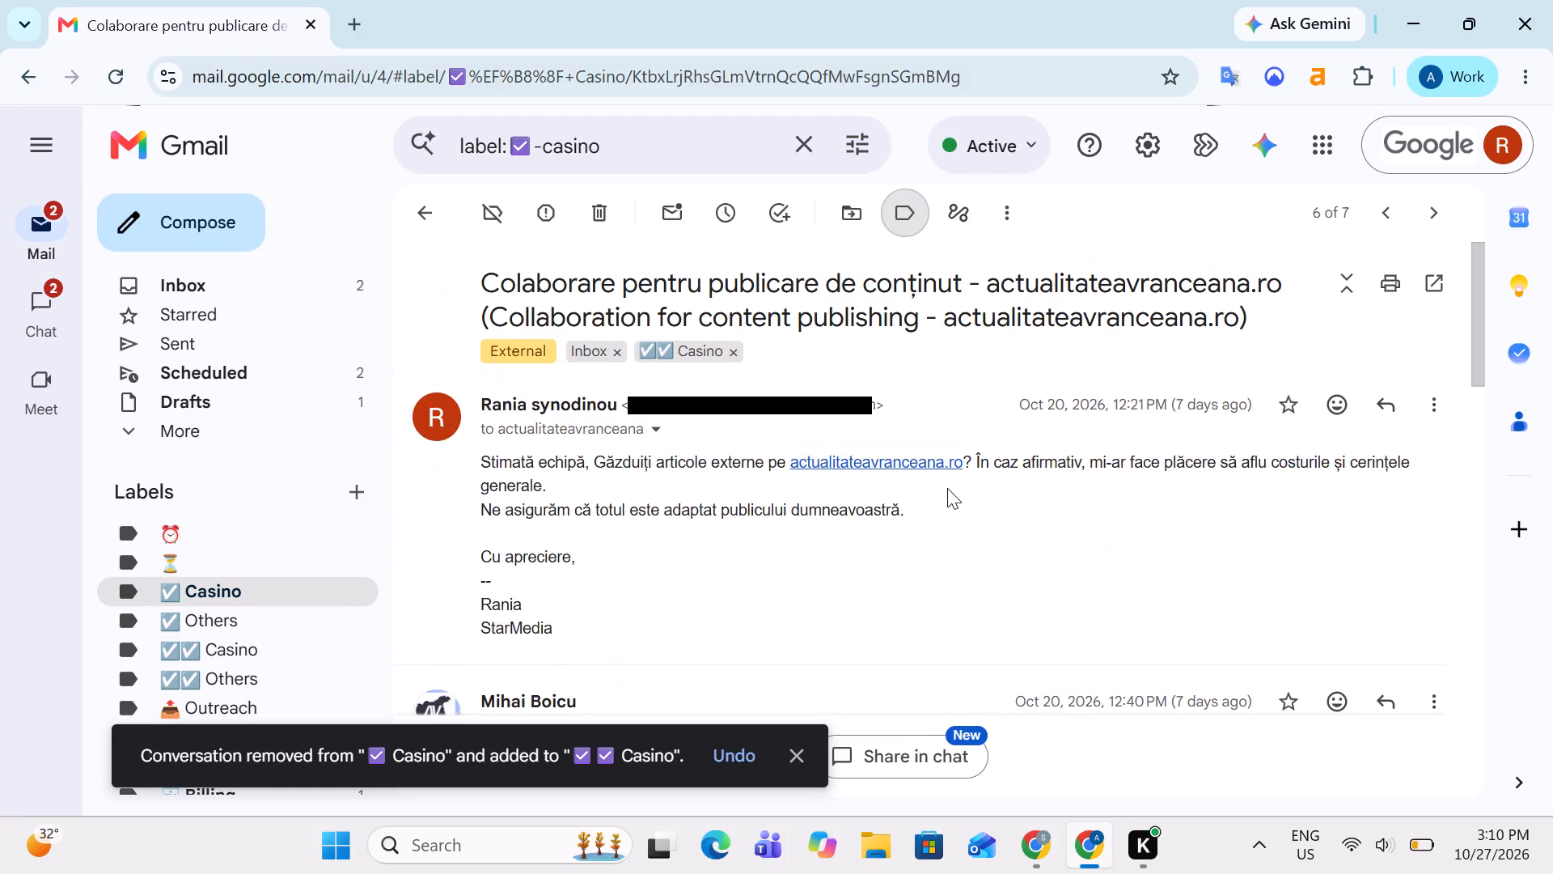
Go to the next Casino thread, open the freebookspot.org site from its first message, and read the publisher's offer.
click(1446, 214)
scroll(662, 497, down, 4)
scroll(645, 566, up, 5)
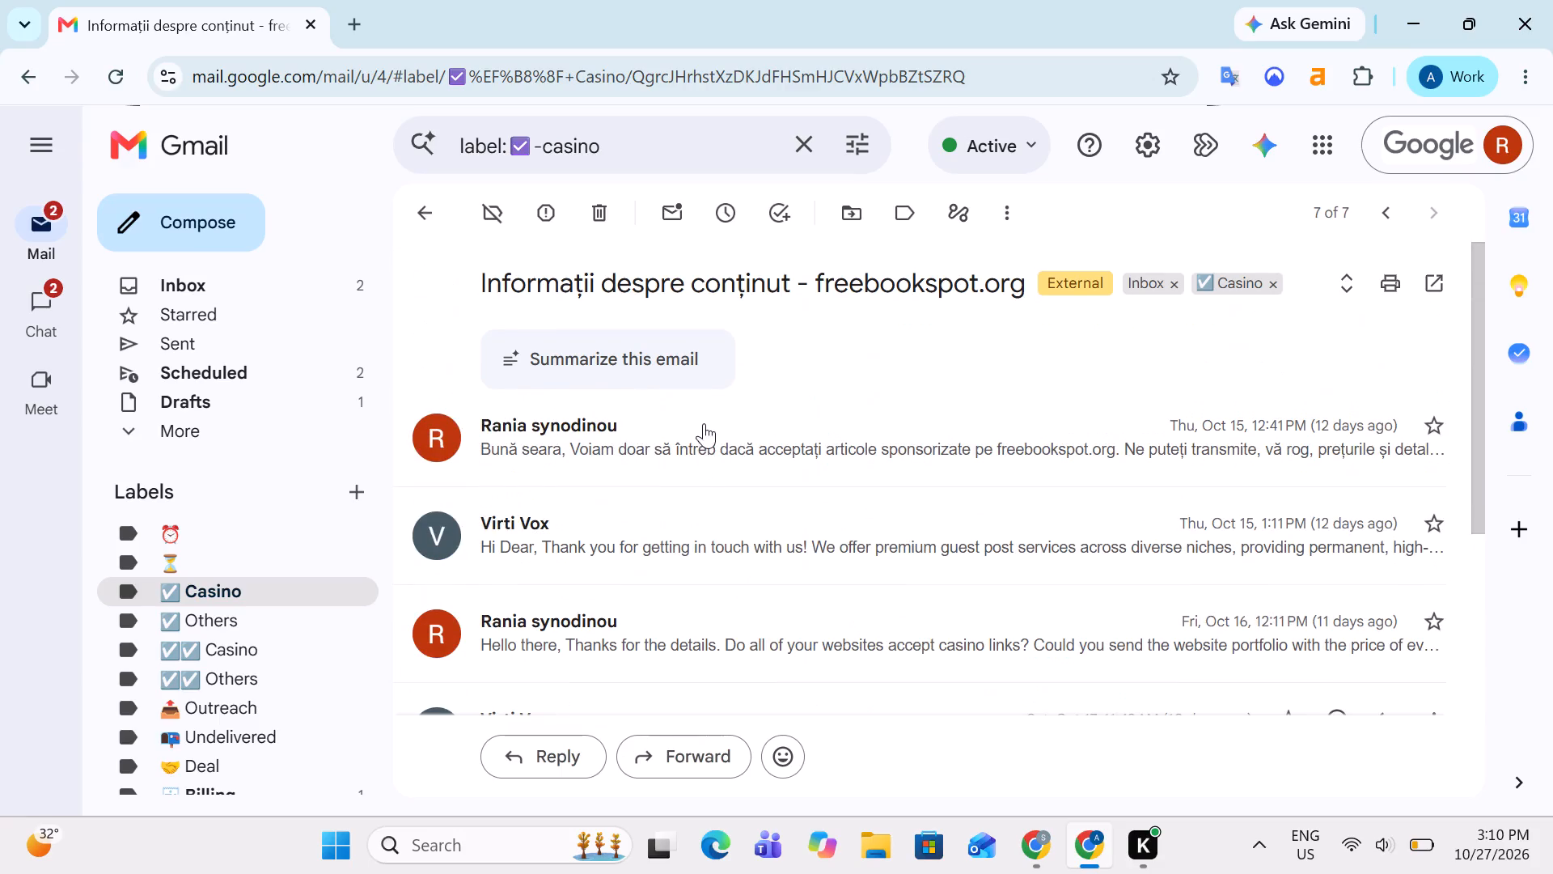
click(709, 445)
ctrl+click(980, 508)
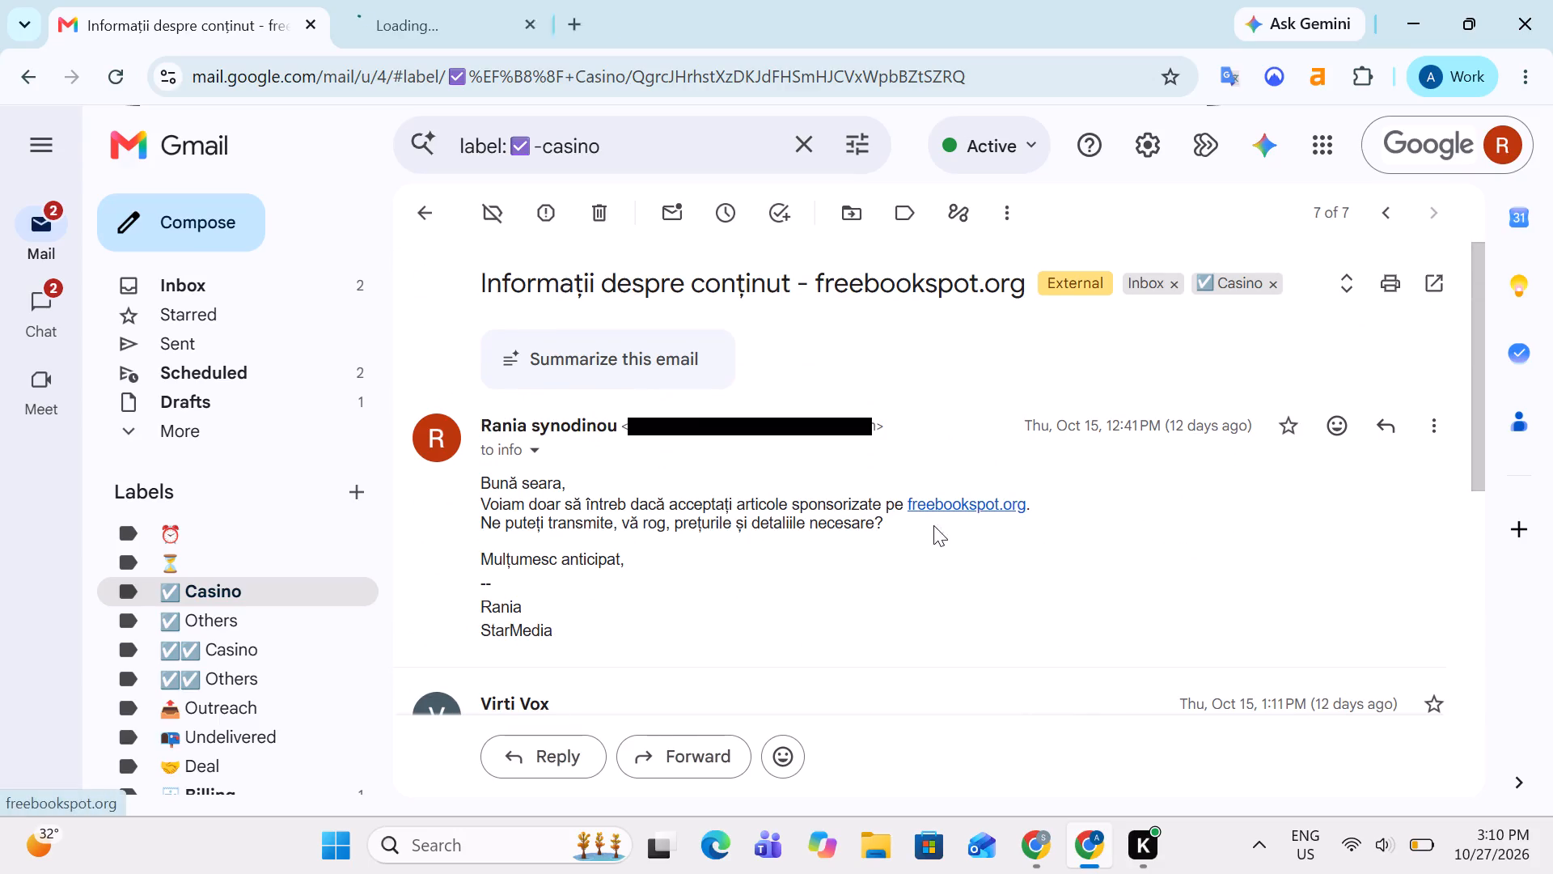
scroll(815, 526, down, 3)
click(743, 373)
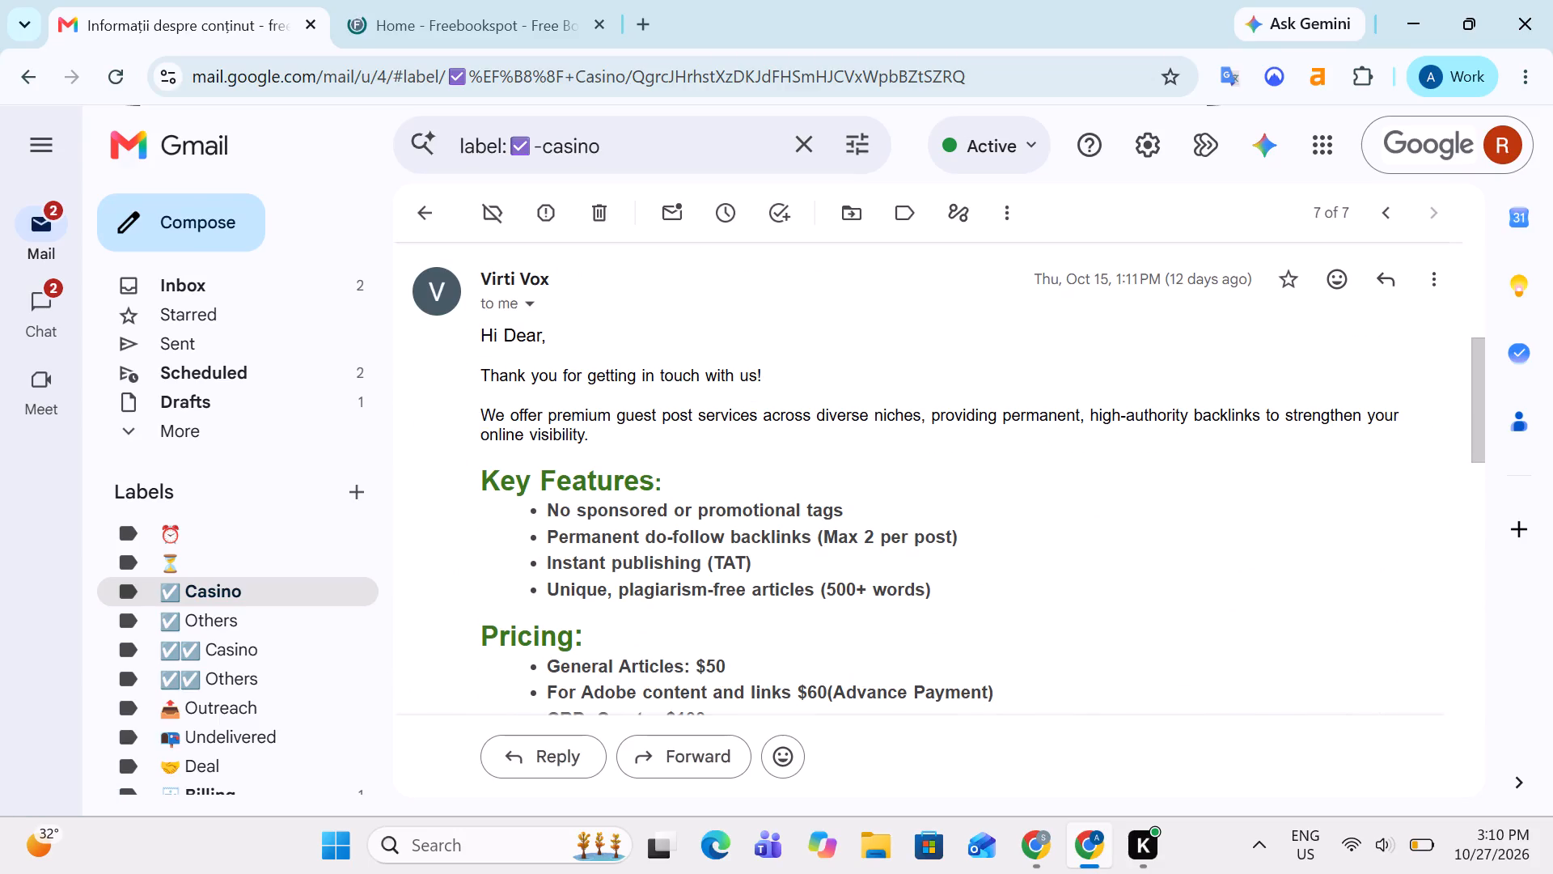
scroll(740, 511, down, 5)
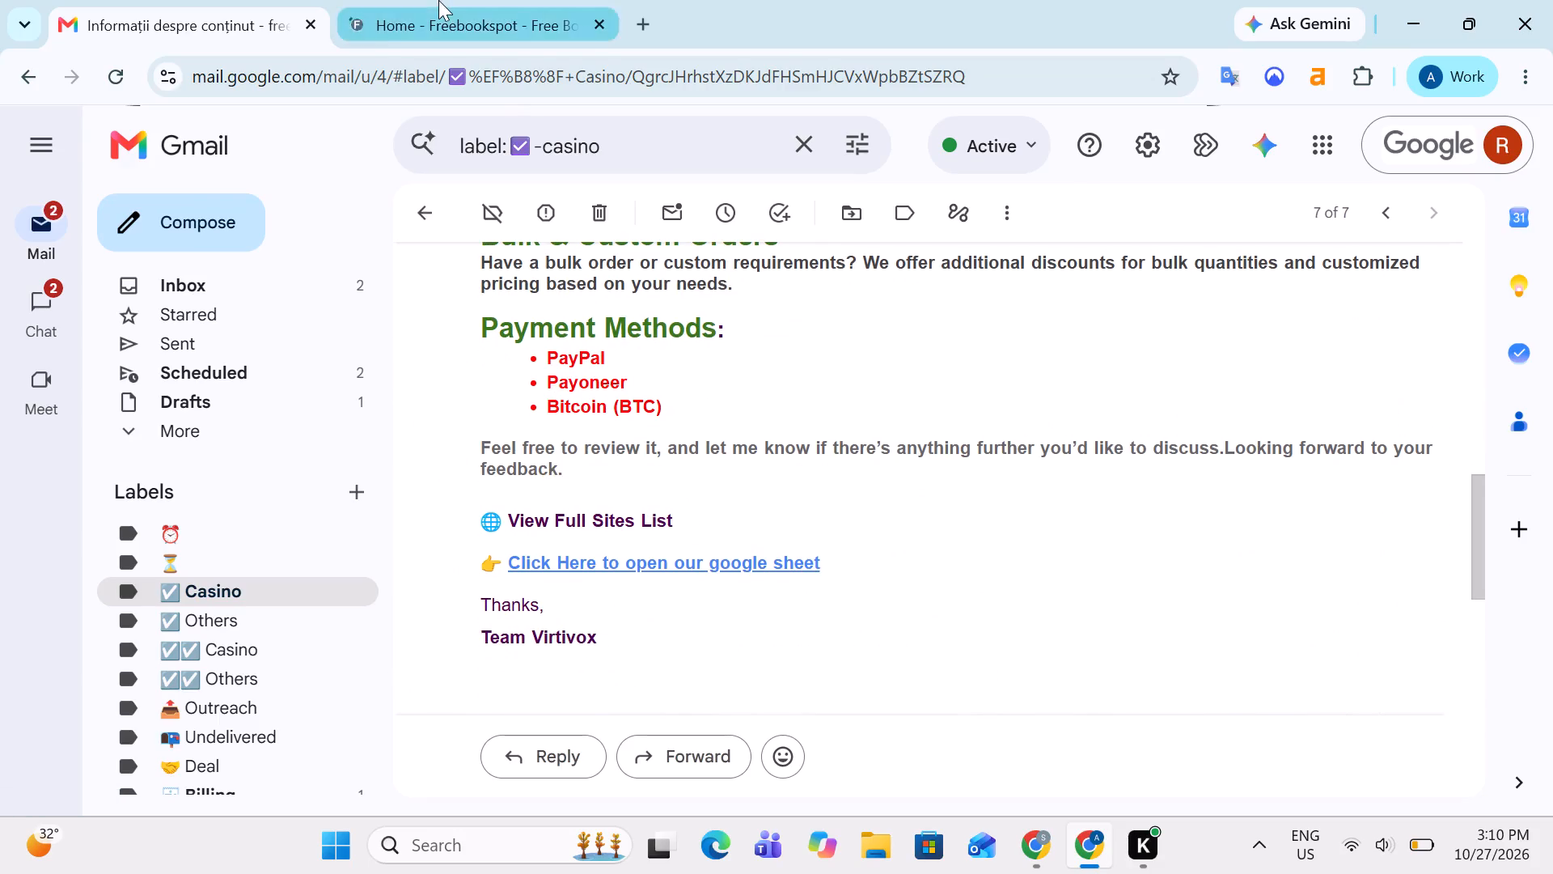
Copy the domain freebookspot.org from the opened website's address.
click(438, 0)
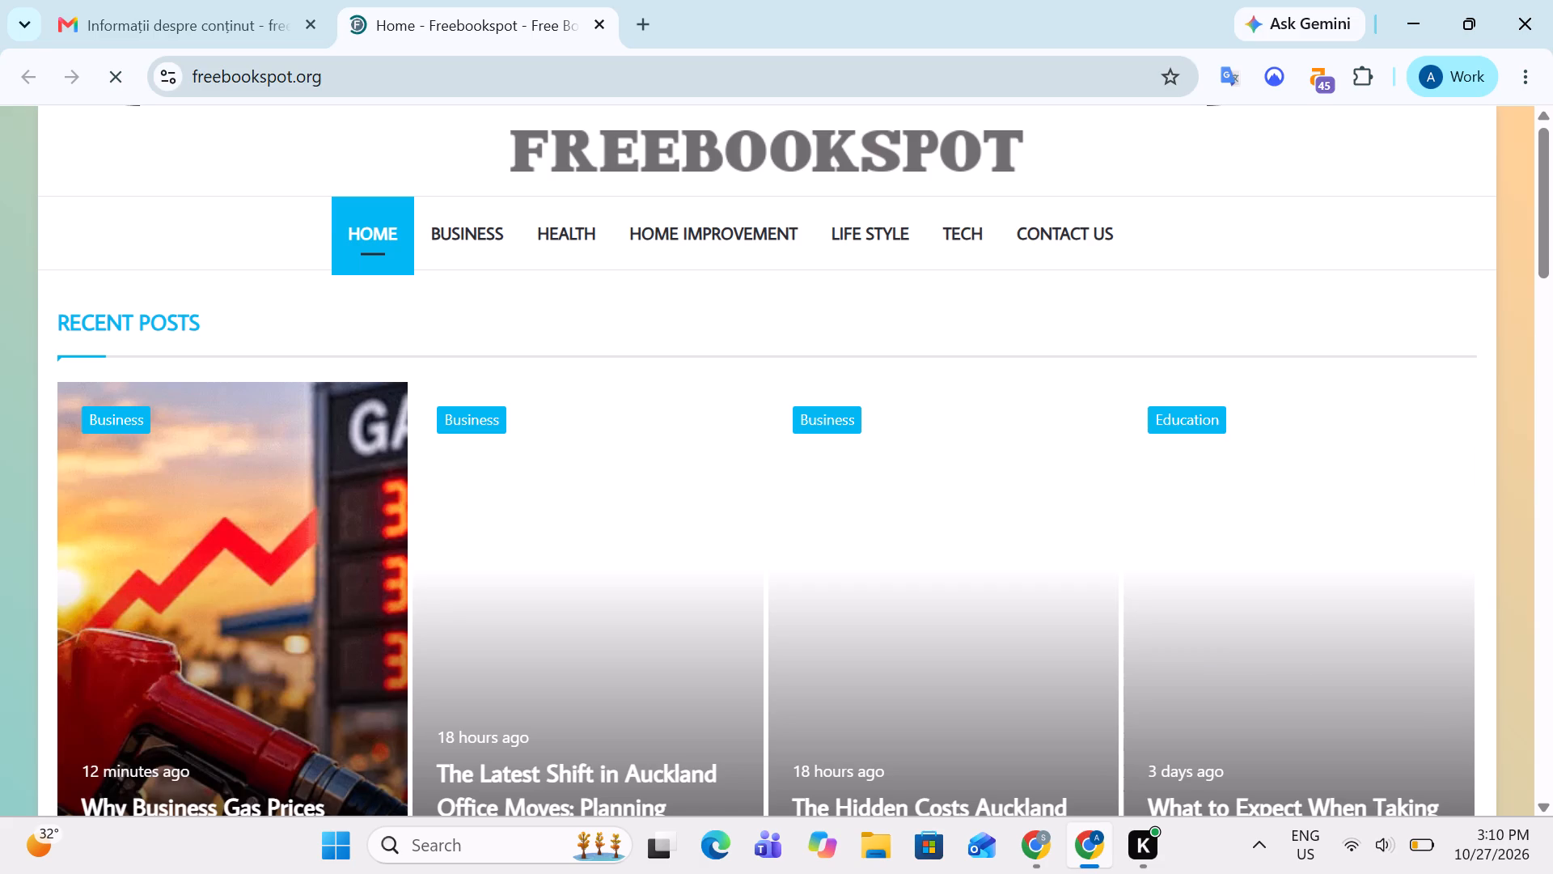
click(443, 79)
drag(443, 79, 326, 66)
key(ctrl+c)
key(ctrl+c)
key(ctrl+c)
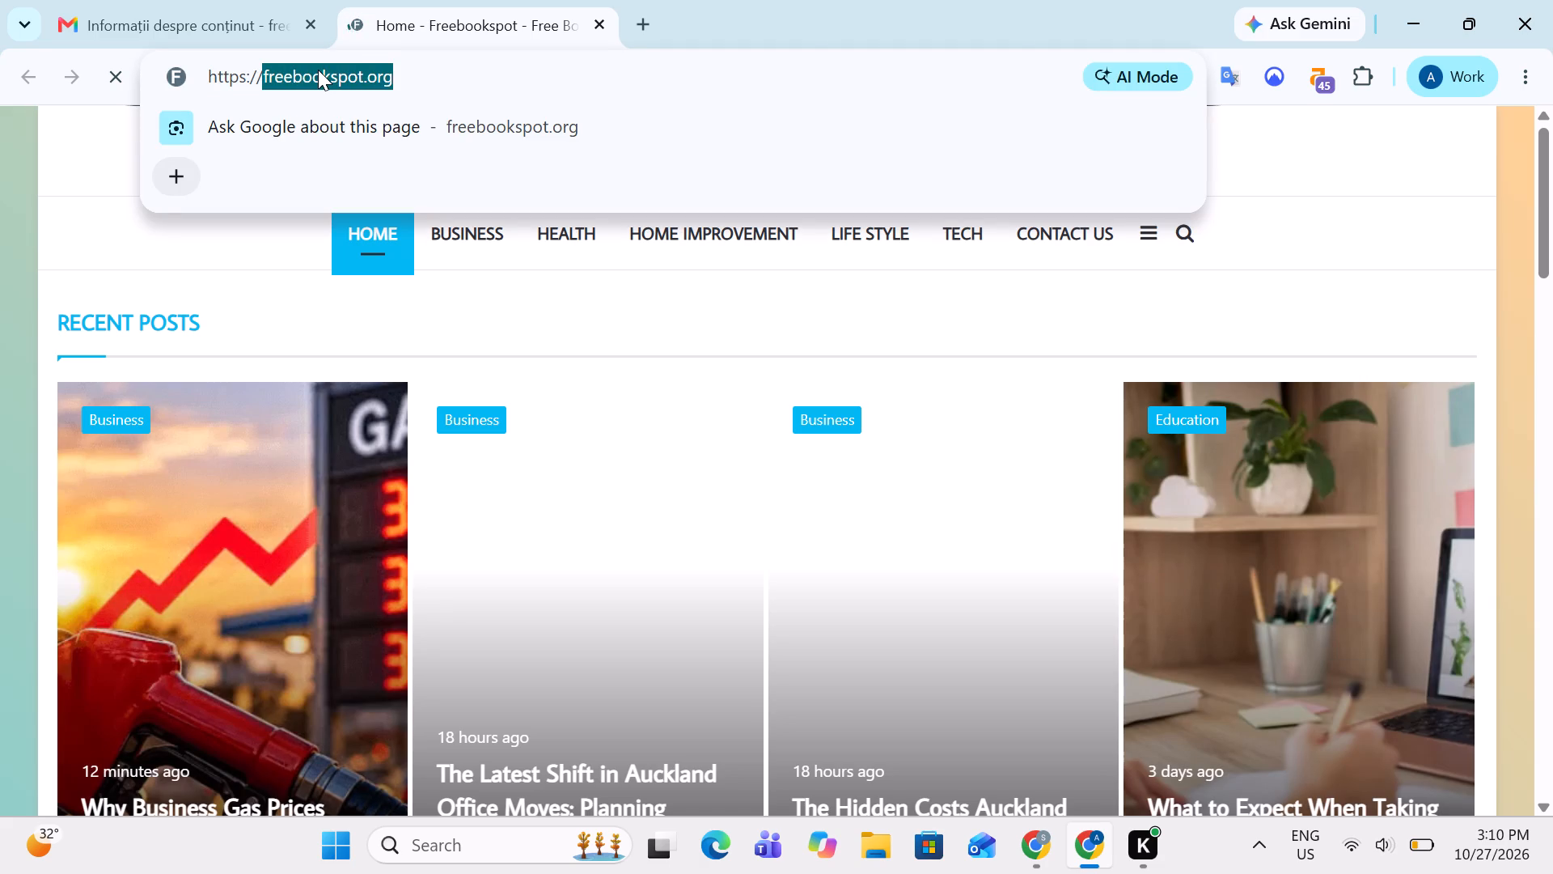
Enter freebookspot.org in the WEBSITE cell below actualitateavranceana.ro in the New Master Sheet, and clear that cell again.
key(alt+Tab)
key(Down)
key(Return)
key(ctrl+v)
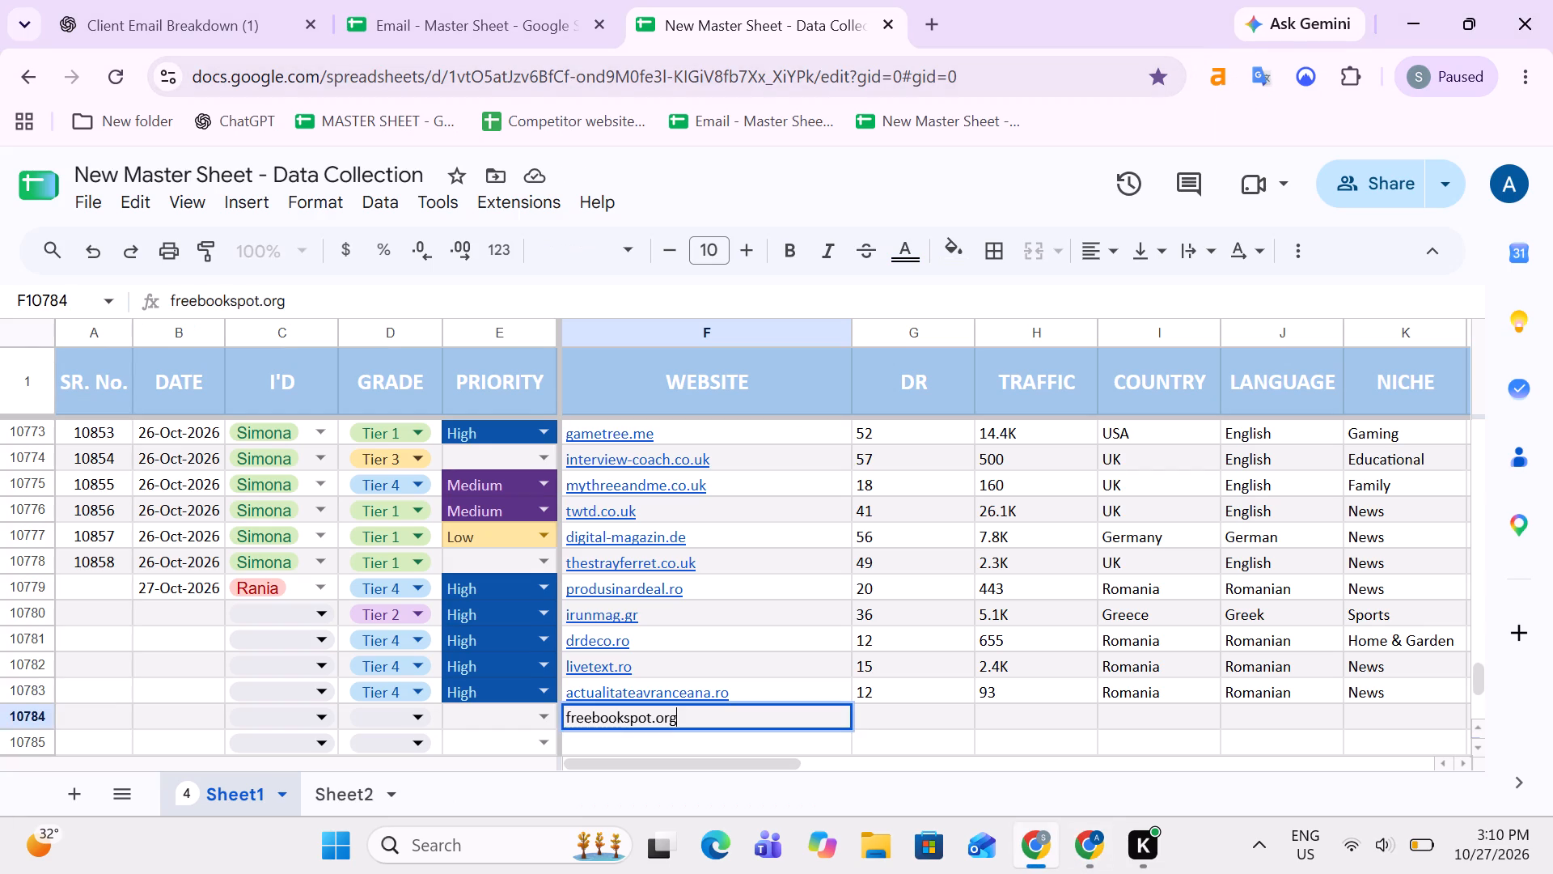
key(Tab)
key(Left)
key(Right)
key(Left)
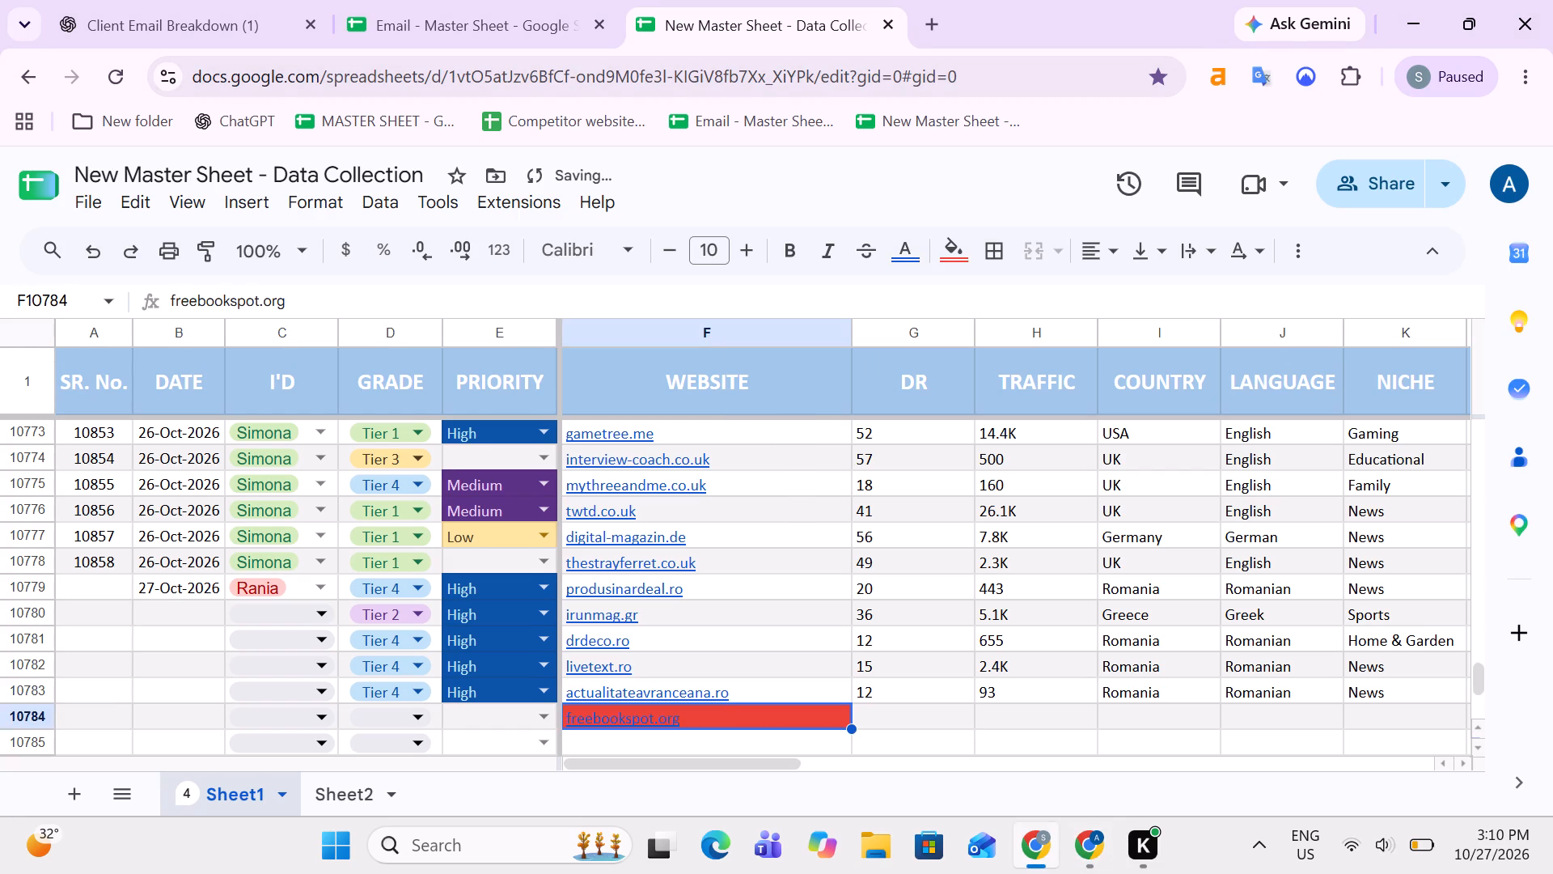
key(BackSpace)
Search the sheet for freebookspot.org and examine its row from DR across to CONTACT DETAILS.
key(ctrl+f)
key(ctrl+v)
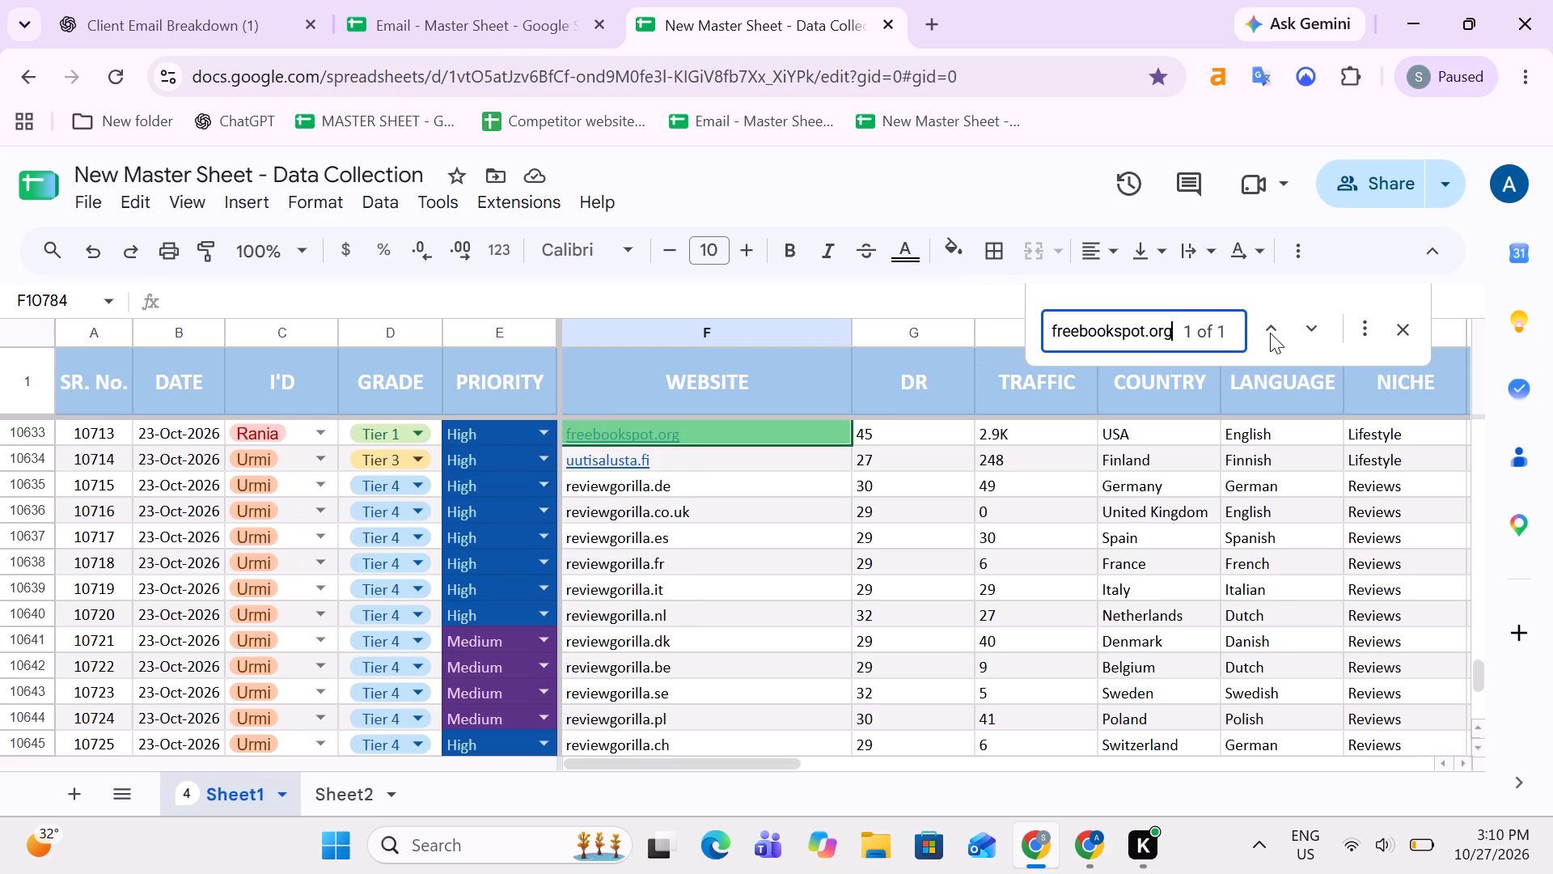
scroll(1060, 562, up, 1)
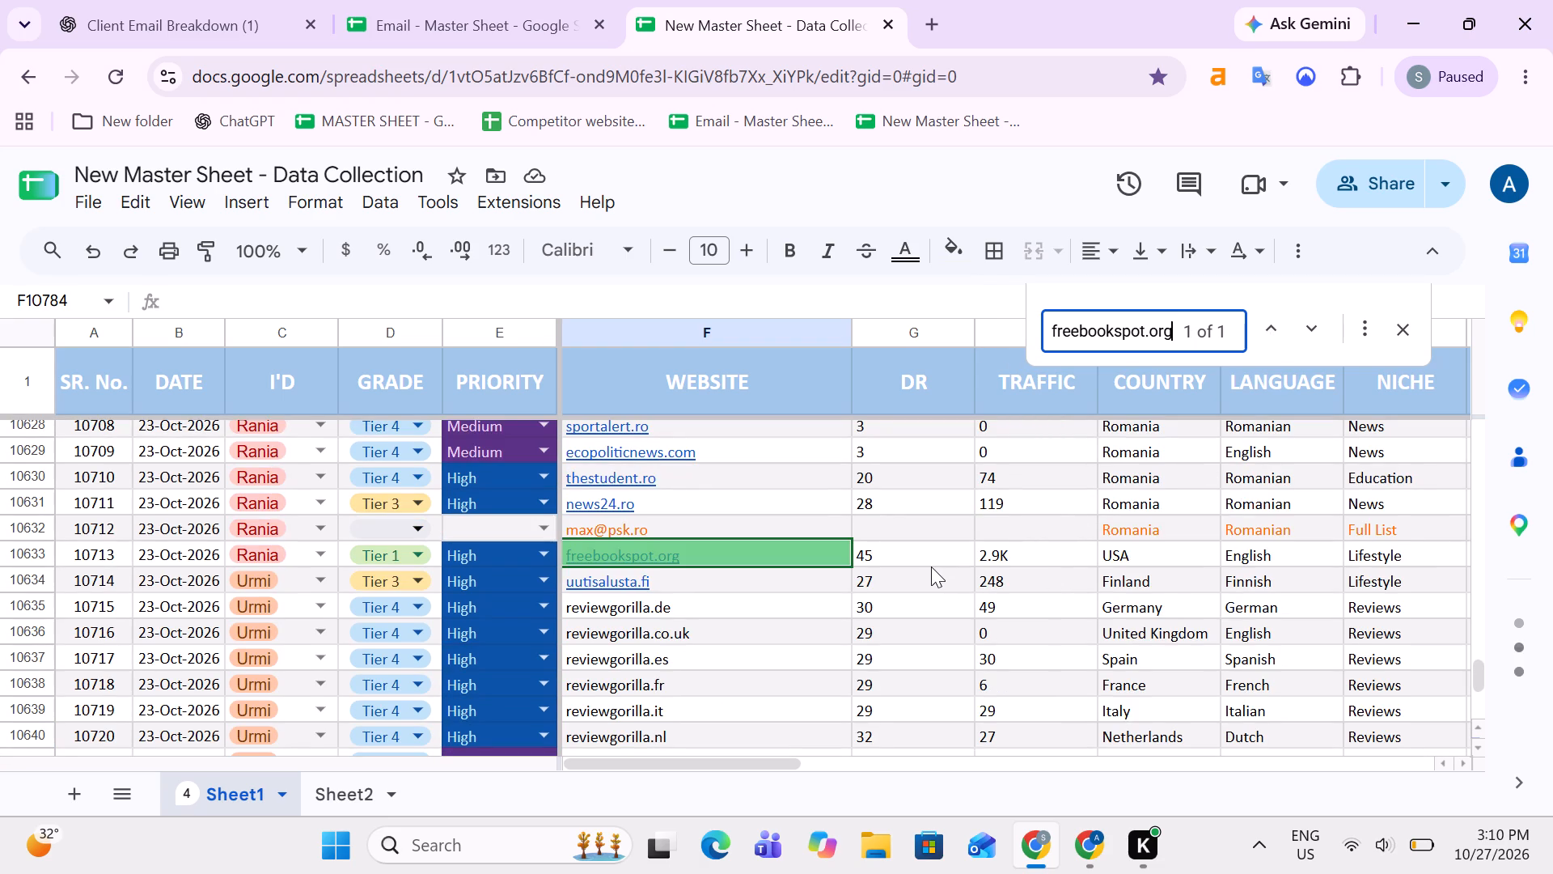
click(929, 565)
key(Right)
key(Right)
key(Right)
key(Right)
key(Right)
key(Right)
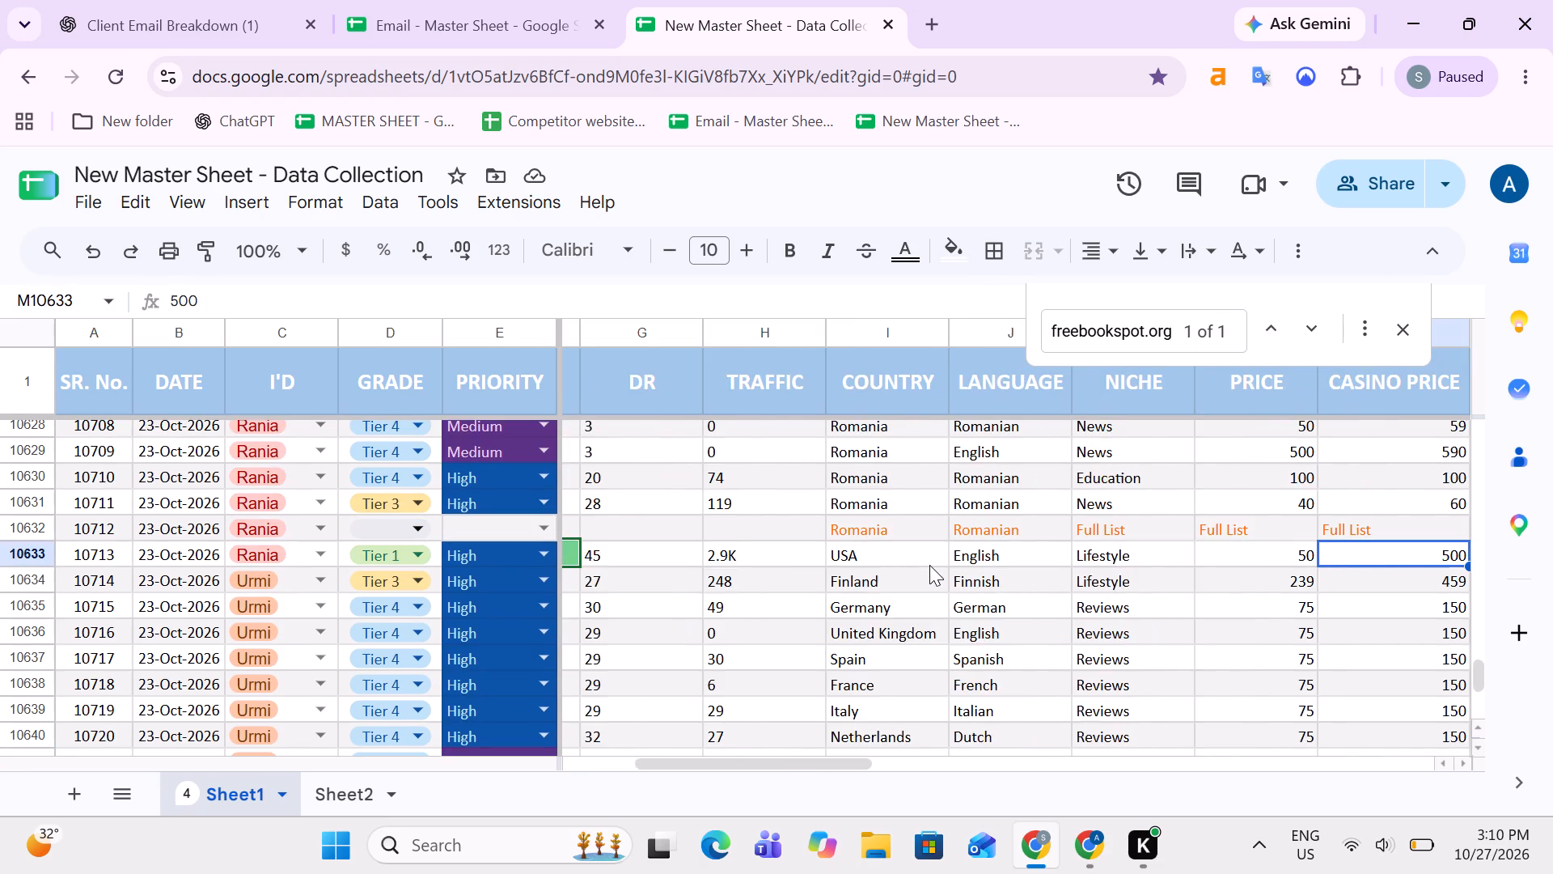
key(Right)
key(Right)
key(Right)
key(Right)
key(Left)
key(Right)
key(Left)
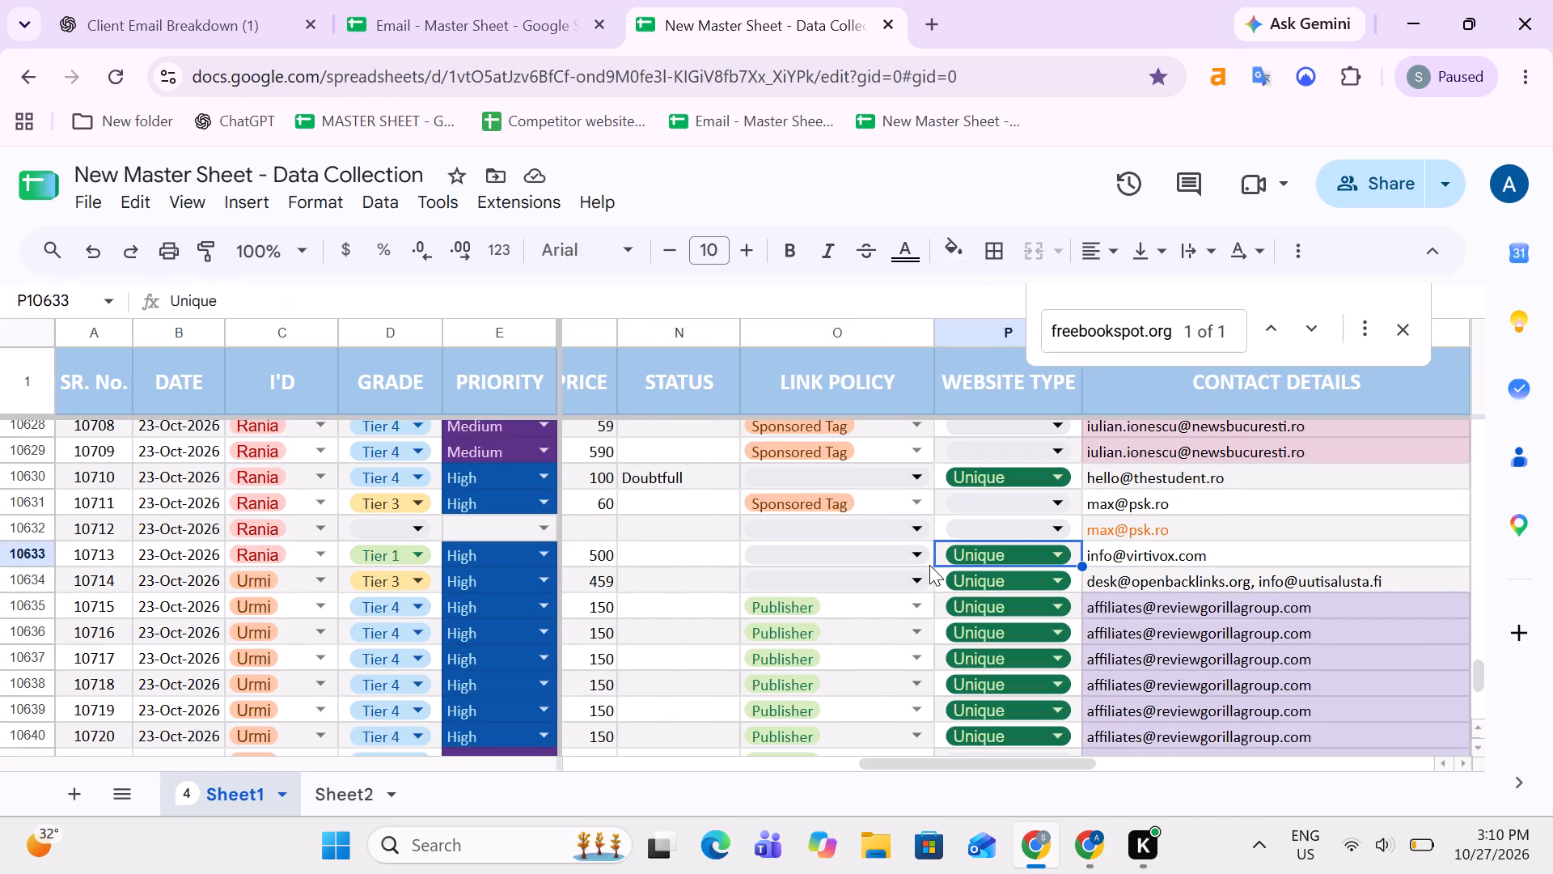
key(alt+Tab)
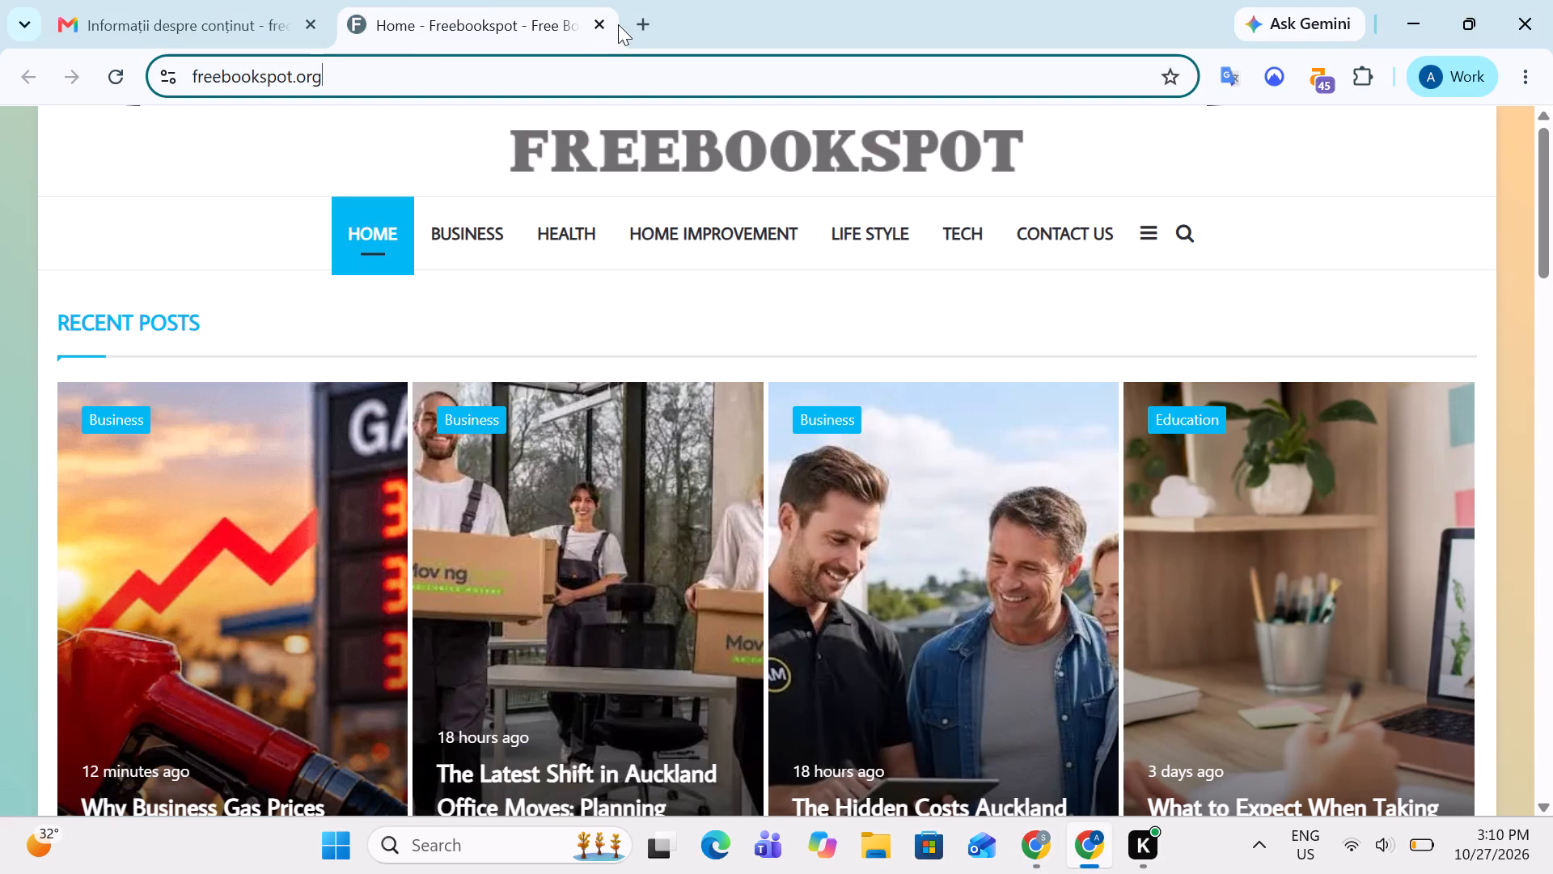
click(602, 26)
scroll(903, 462, down, 5)
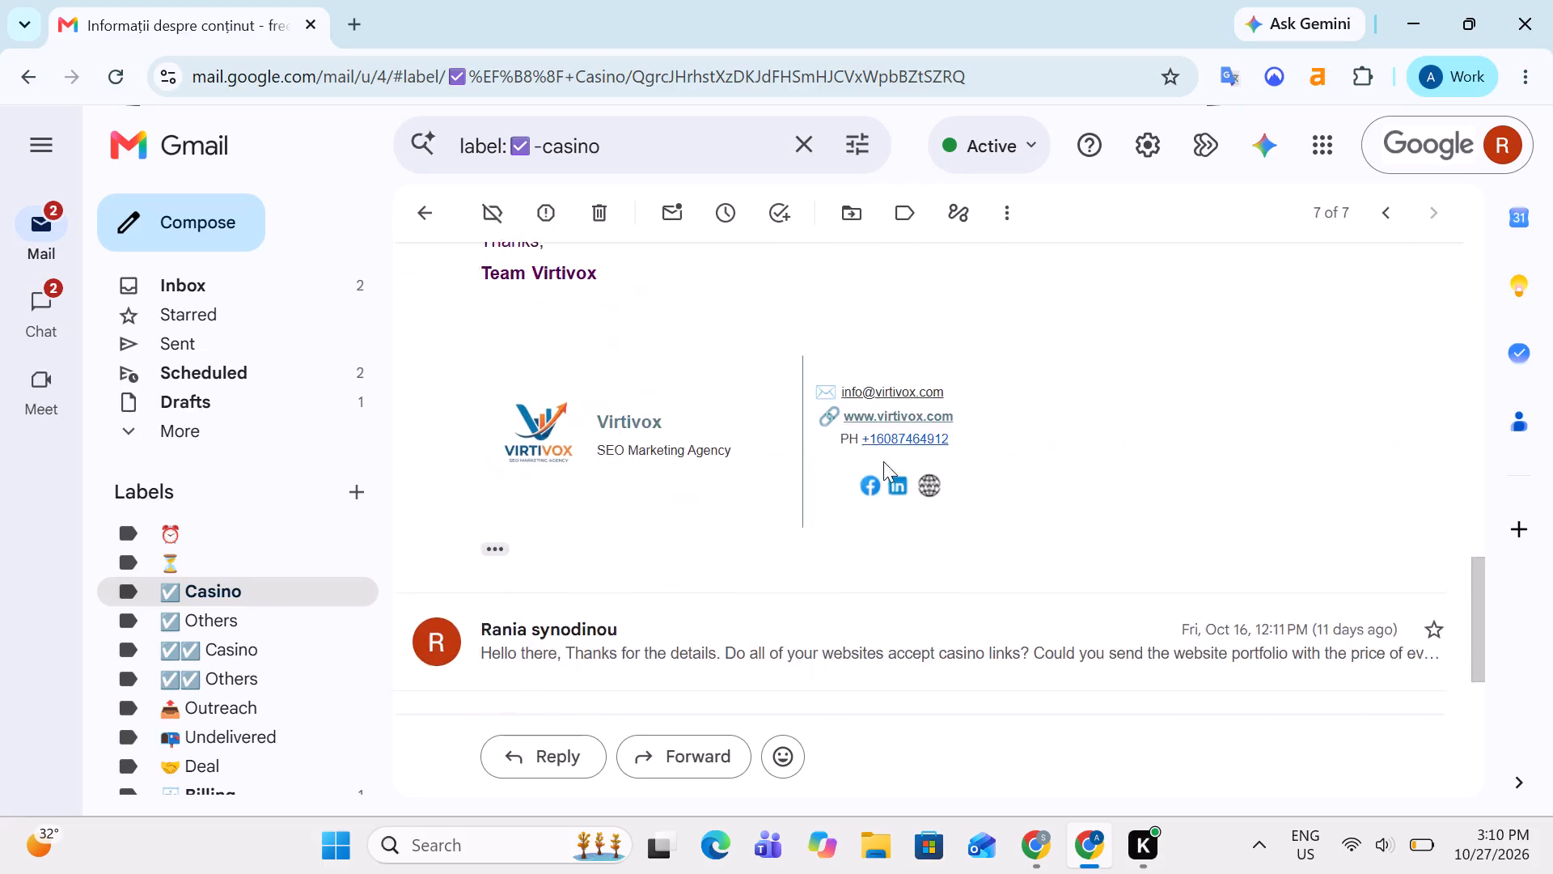
scroll(883, 461, down, 2)
scroll(783, 538, up, 1)
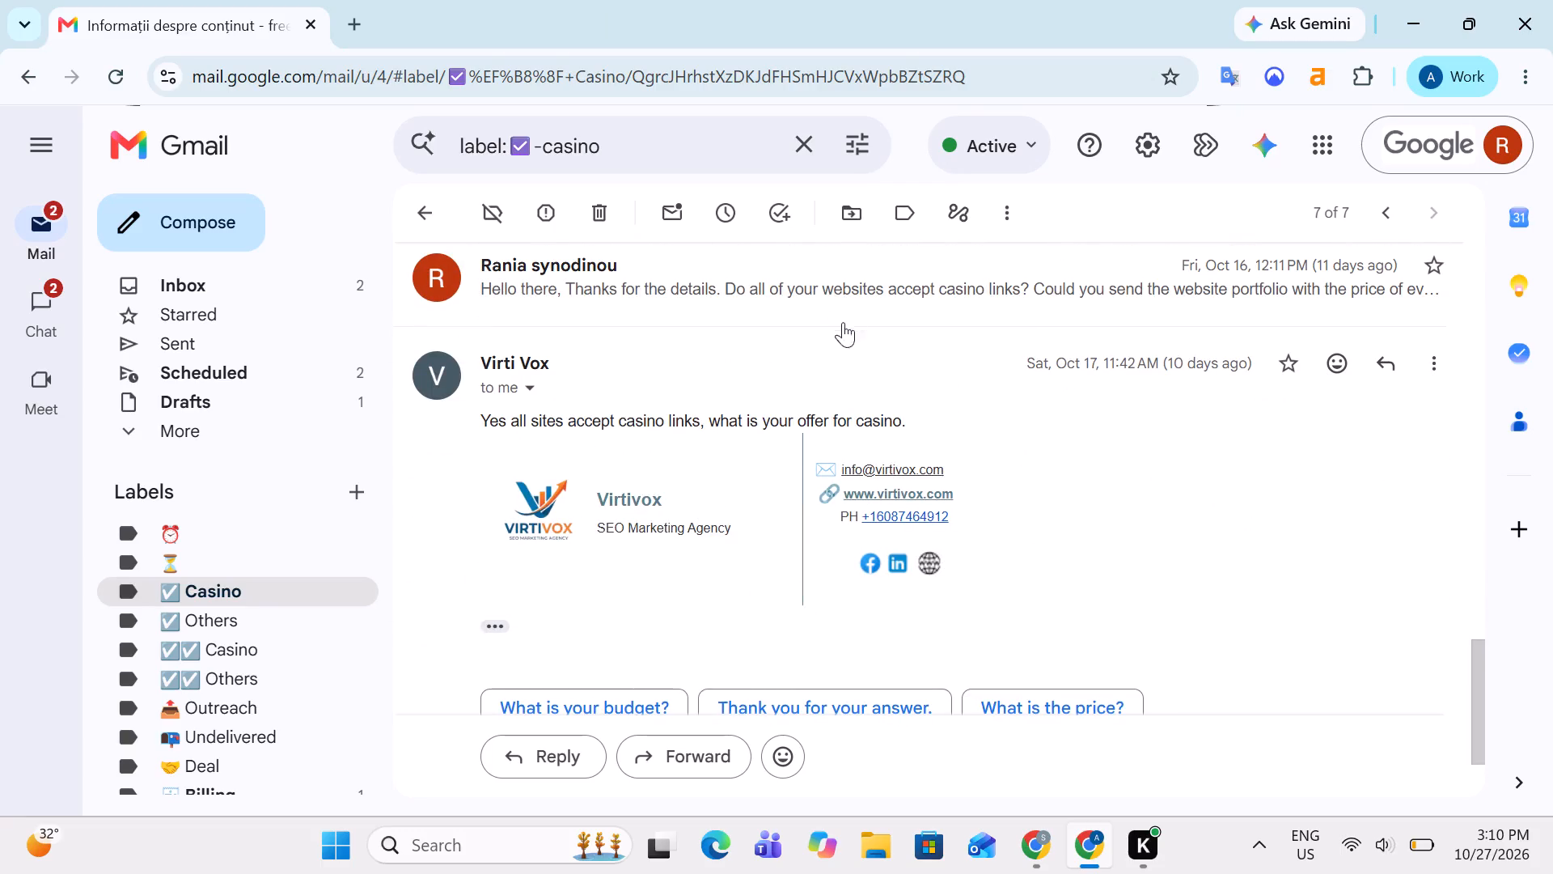
click(849, 307)
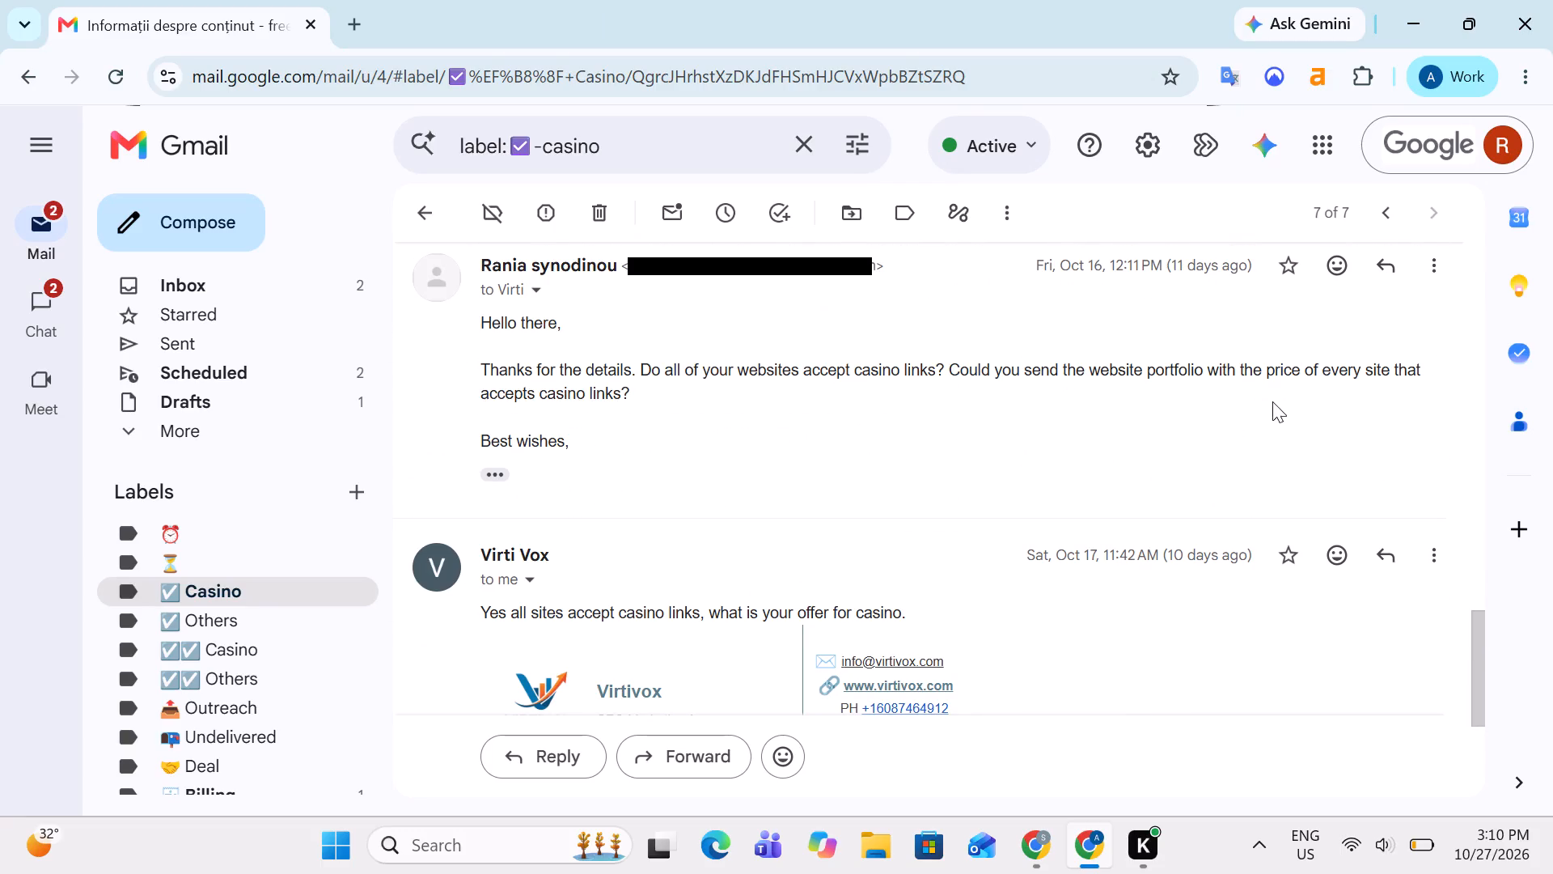
scroll(1304, 406, down, 2)
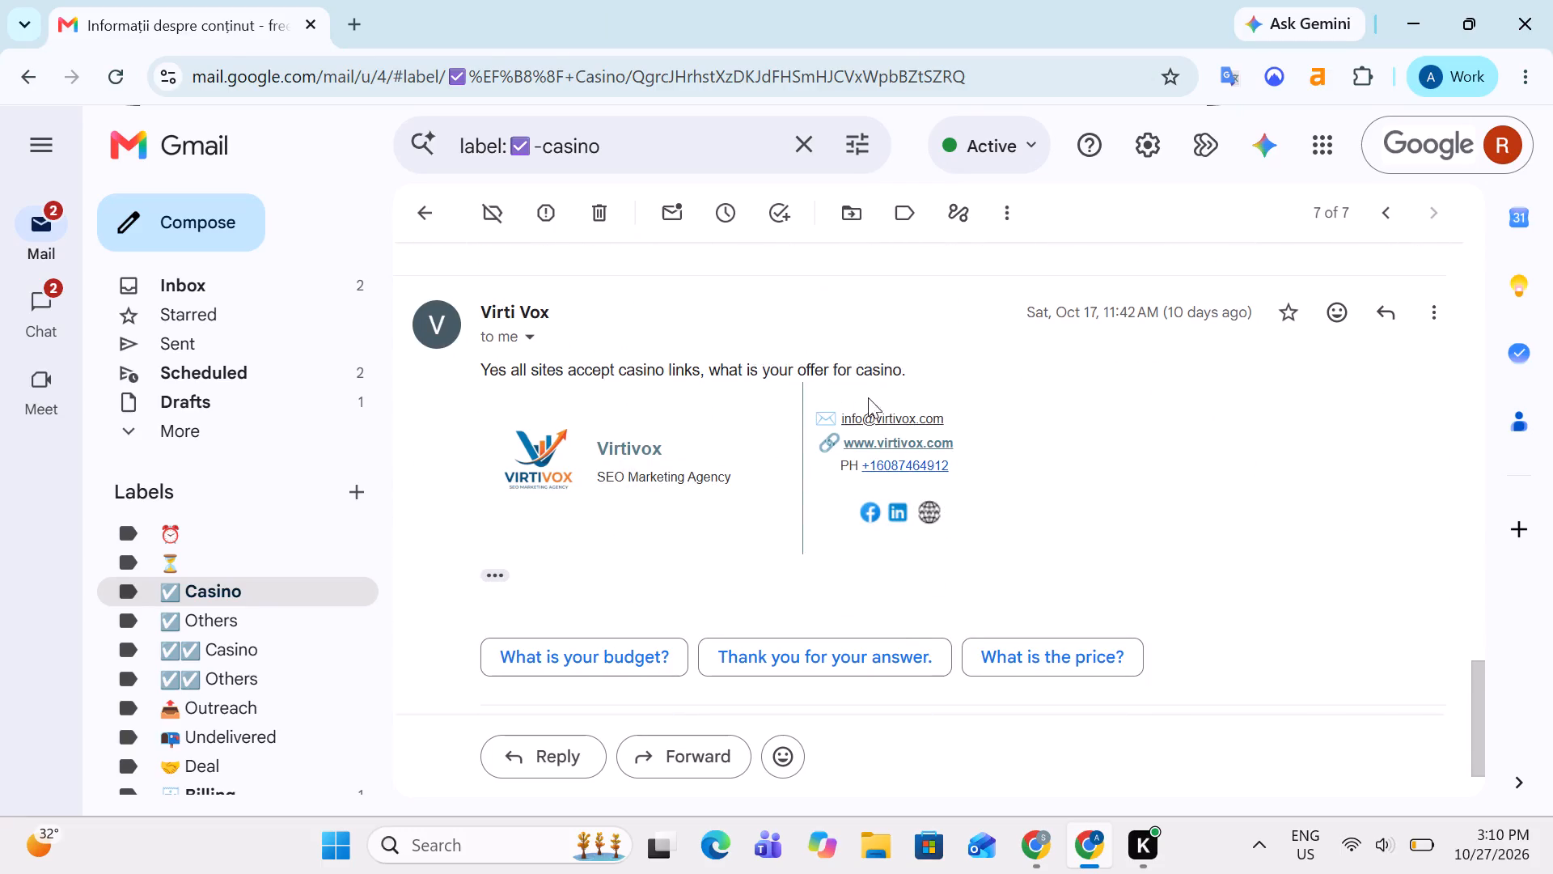
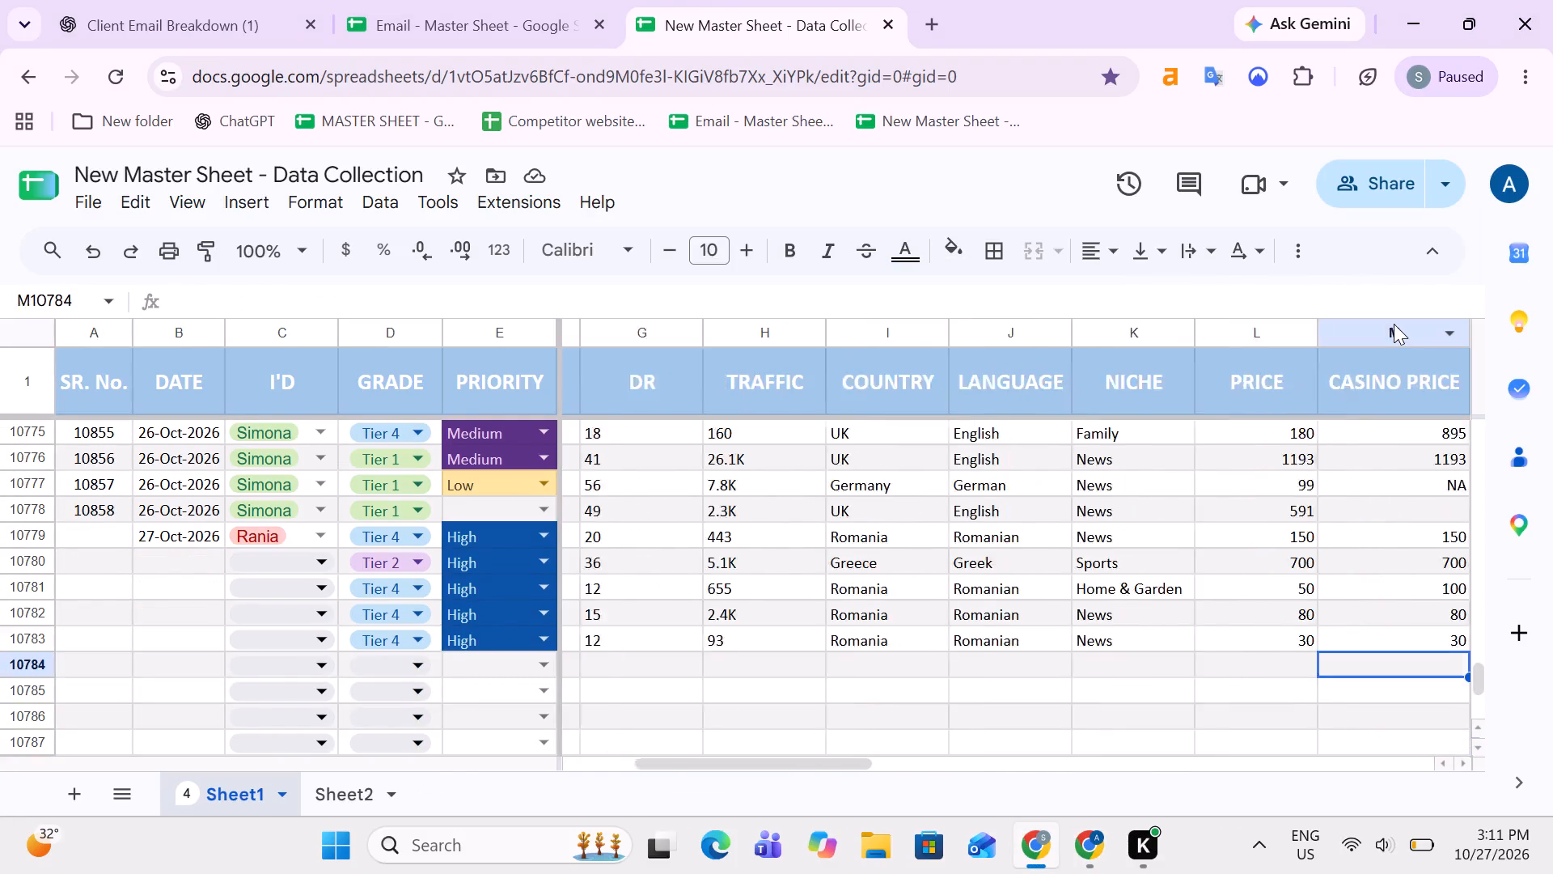
Examine the actualitateavranceana.ro row across the columns after CASINO PRICE, including website type, contact details and file version.
key(Right)
key(Right)
key(Right)
key(Left)
key(Left)
key(Left)
key(Right)
key(Up)
key(Right)
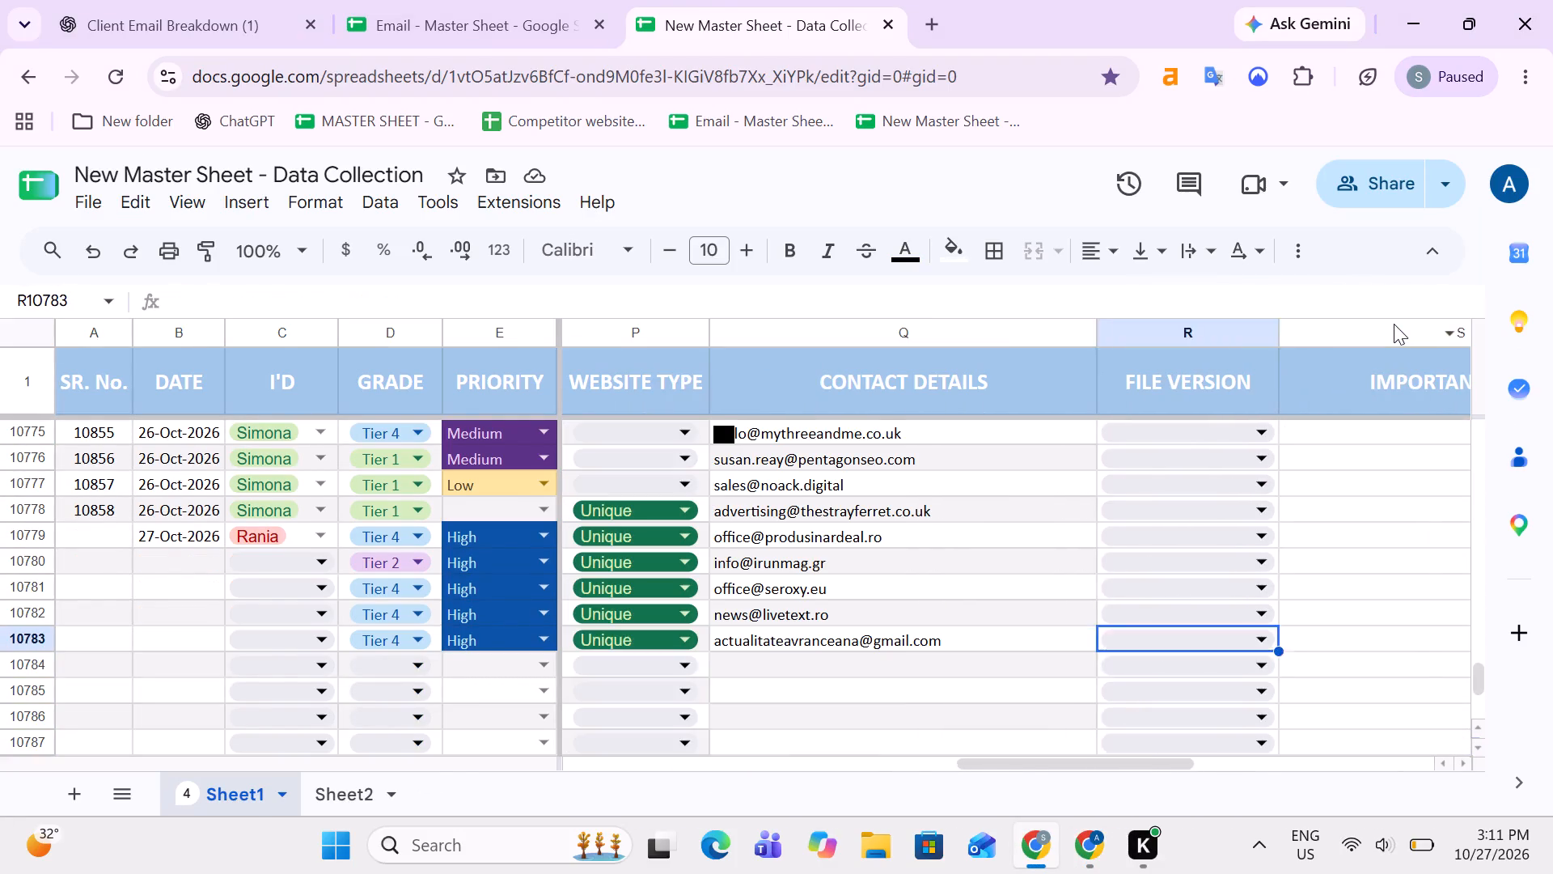
key(Right)
key(Right)
Copy the Rania entry in the I'D column from row 10779 into rows 10780 to 10783.
key(Left)
key(Left)
key(Left)
key(Left)
key(Left)
key(Left)
key(Left)
key(Left)
key(Left)
key(Left)
key(Left)
key(Left)
key(Left)
key(Left)
key(Left)
key(Left)
key(Left)
key(Left)
key(Left)
key(Left)
key(Right)
key(Right)
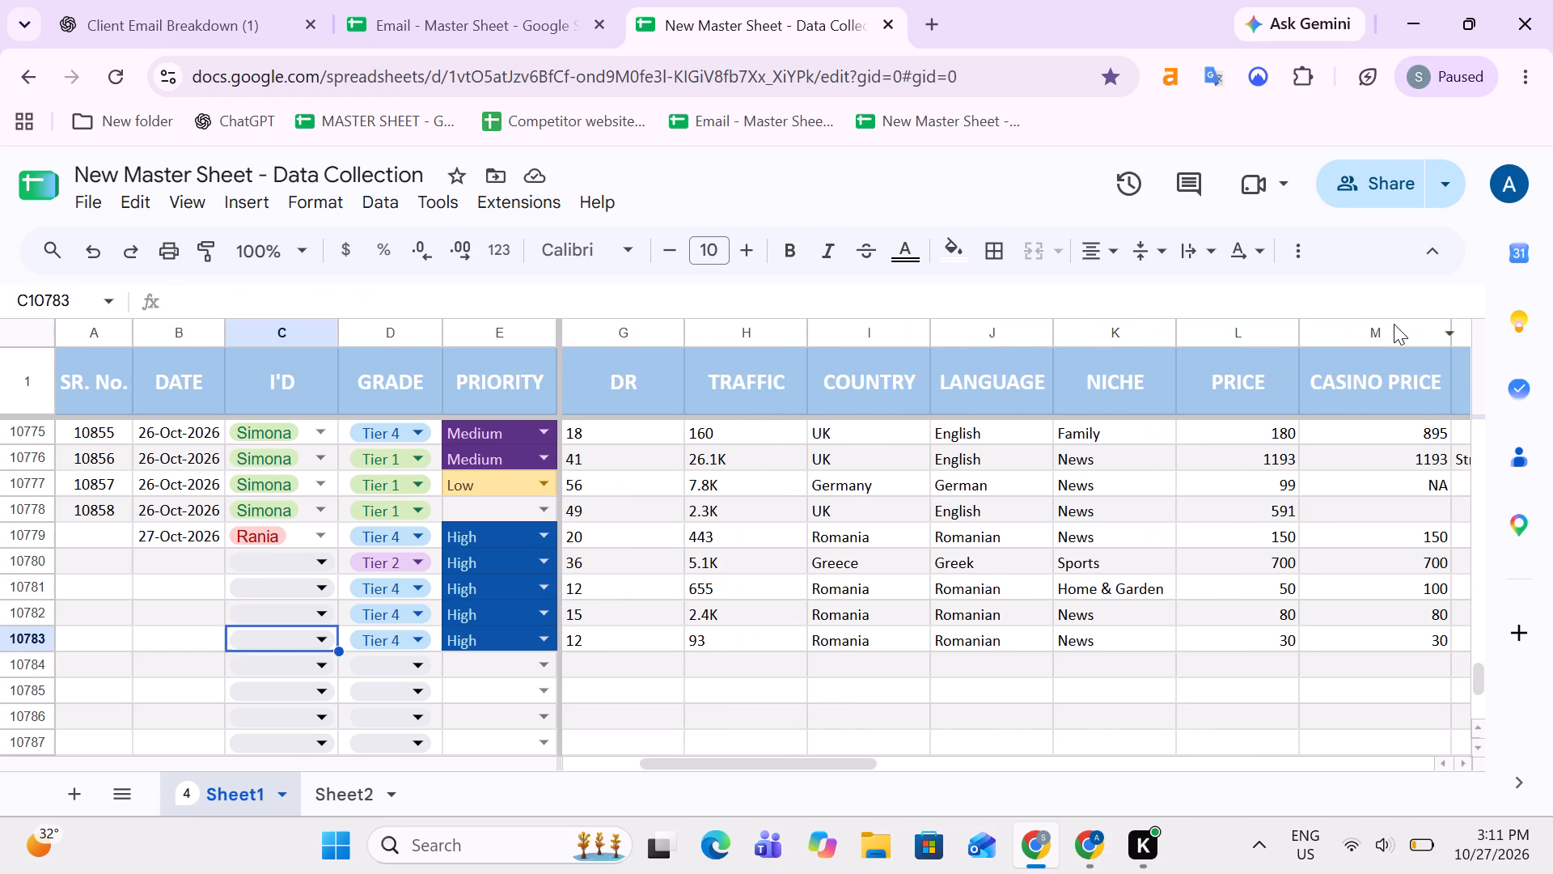
key(Up)
key(Up)
key(Up)
key(Up)
key(ctrl+c)
key(Down)
key(shift+Down)
key(shift+Down)
key(shift+Down)
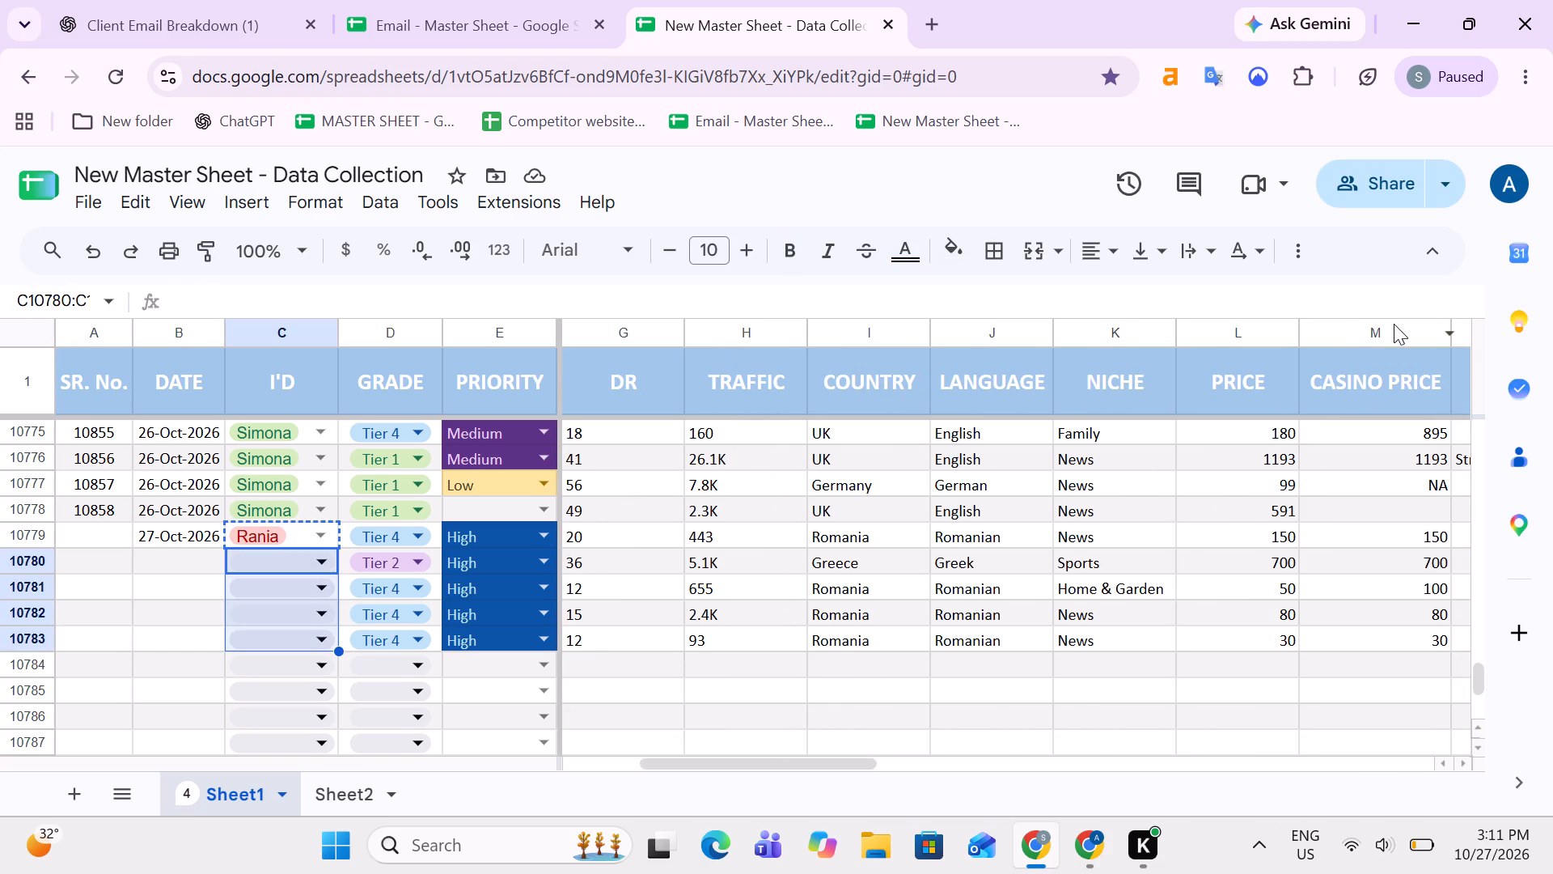
key(ctrl+v)
key(Down)
key(Down)
key(Down)
key(Down)
key(Right)
key(Right)
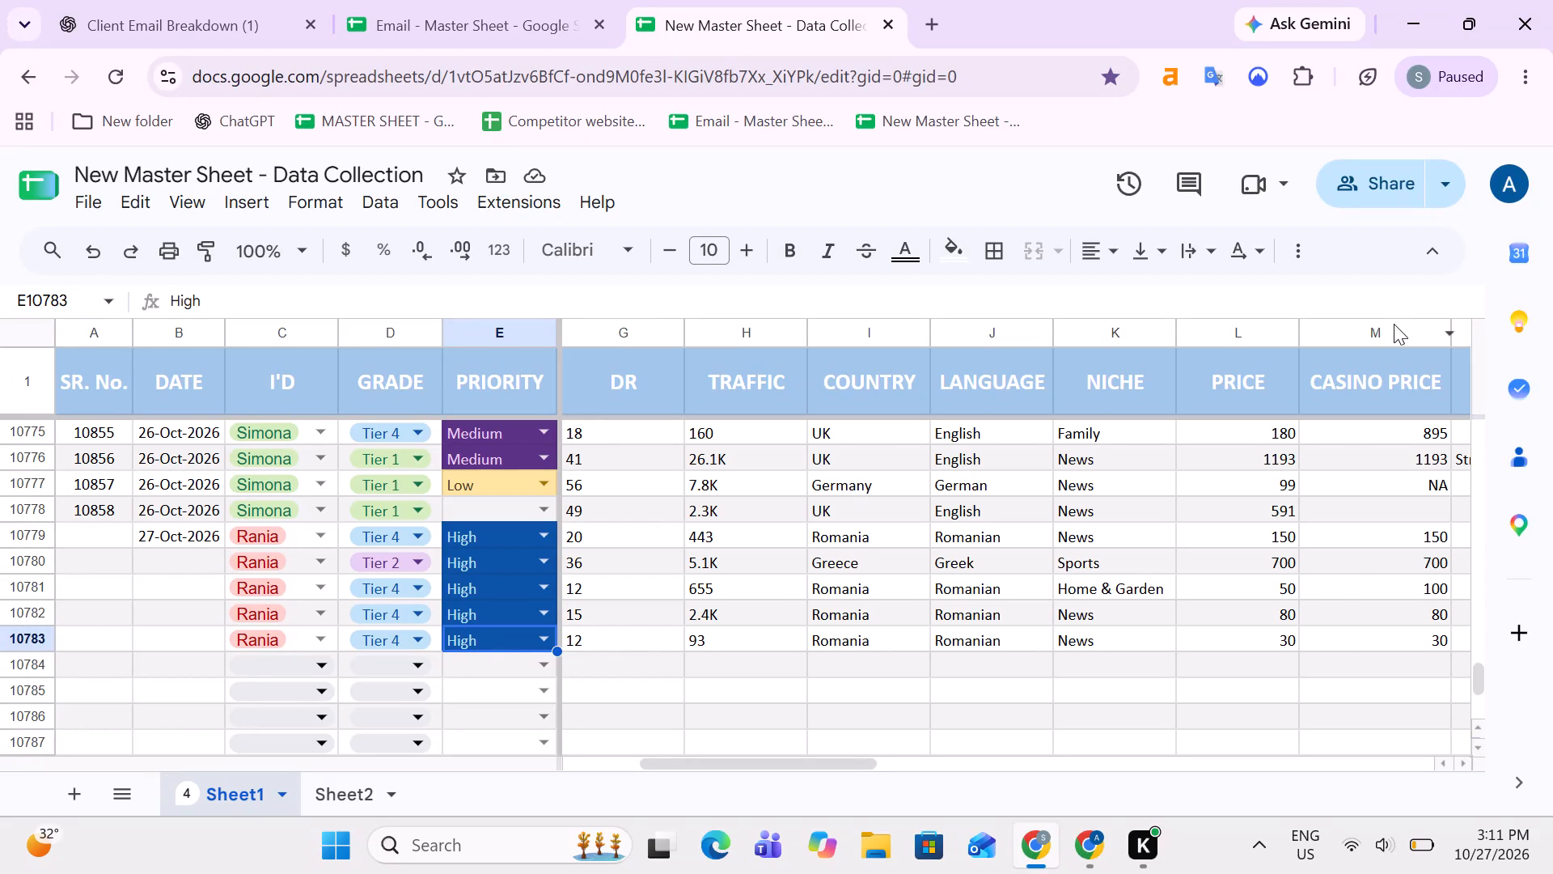
Examine the actualitateavranceana.ro row from its PRIORITY cell past the STATUS column, then return to its SR. No. cell.
key(Right)
key(Right)
key(Right)
key(Right)
key(Right)
key(Right)
key(Right)
key(Right)
key(Right)
key(Right)
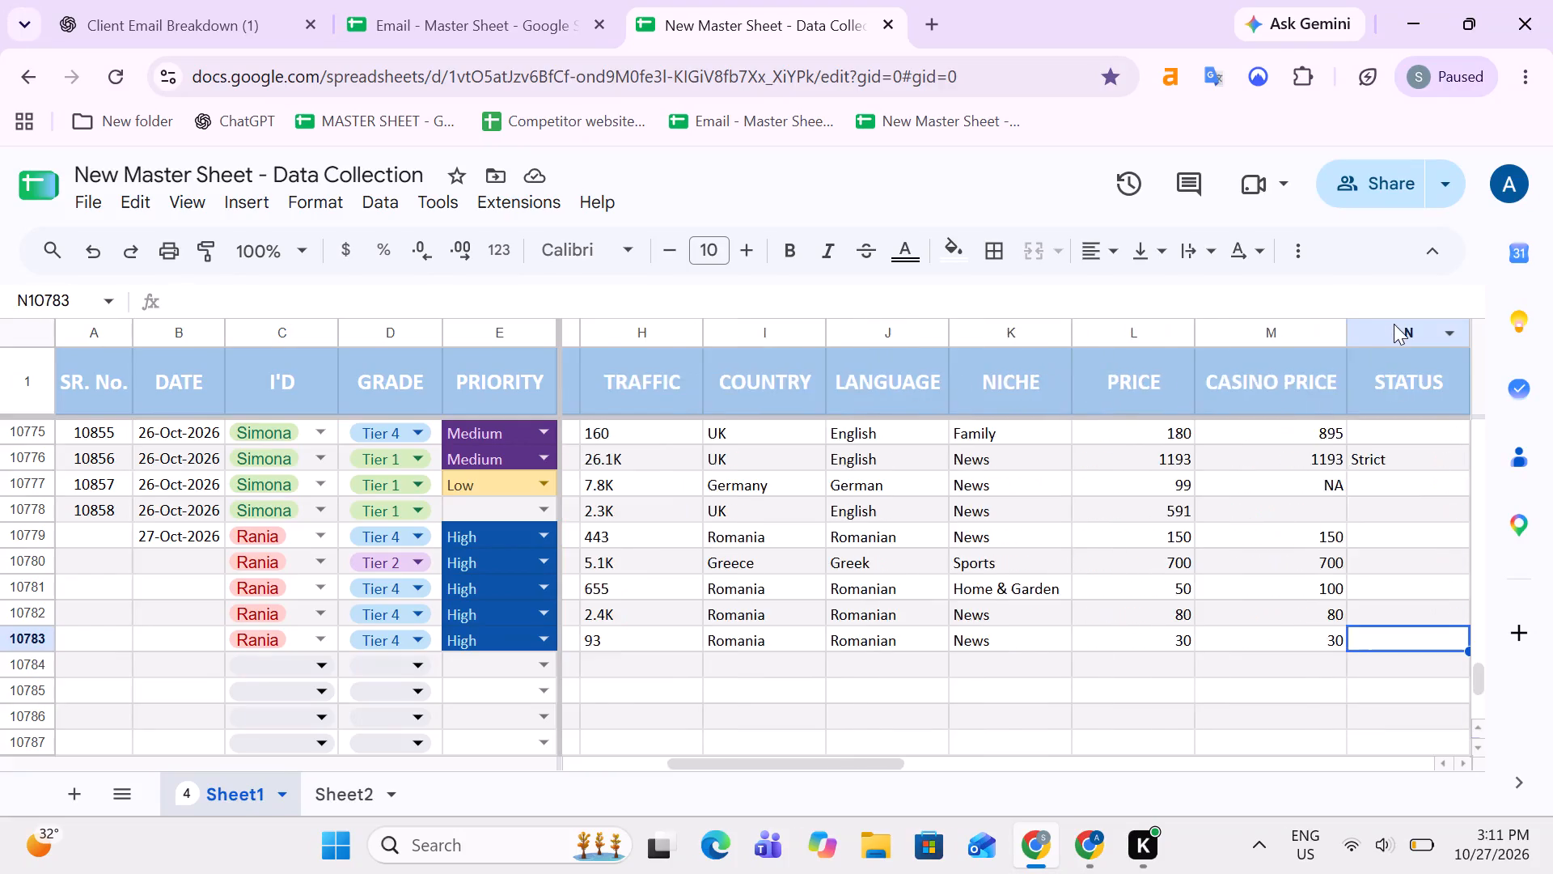
key(Right)
key(Right)
key(Right)
key(Right)
key(Left)
key(Left)
key(Left)
key(Left)
key(Left)
key(Left)
key(Left)
key(Left)
key(Left)
key(Left)
key(Left)
key(Left)
key(Left)
key(Left)
key(Left)
key(Left)
key(Left)
key(Left)
key(Left)
key(Left)
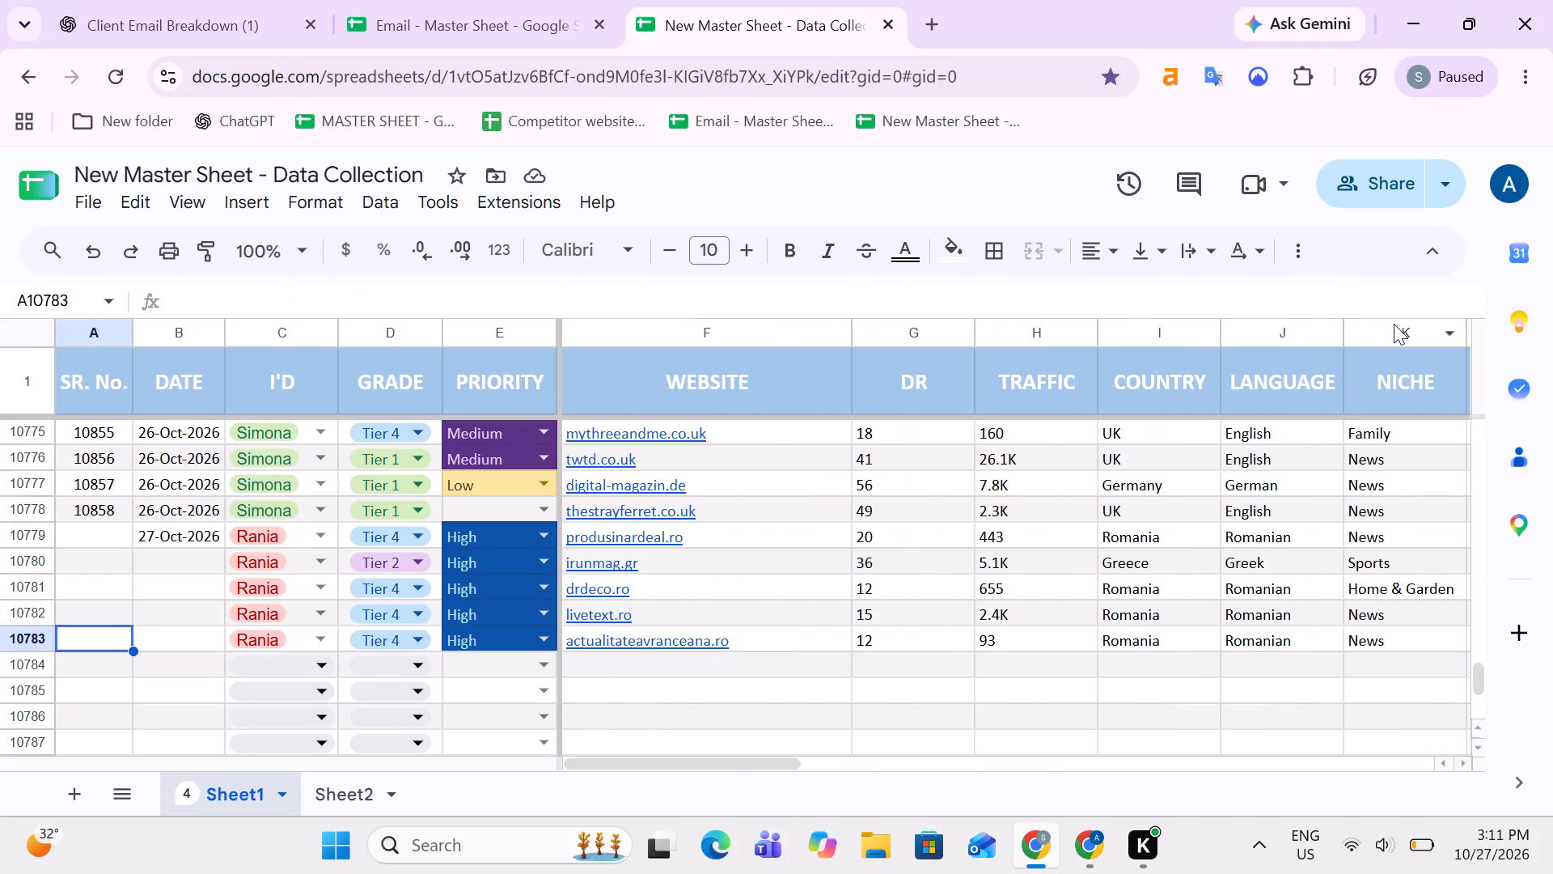
Examine the opening cells of the actualitateavranceana.ro row, from SR. No. through I'D, GRADE and PRIORITY, ending on the PRIORITY cell.
key(Right)
key(Right)
key(Left)
key(Left)
key(Right)
key(Right)
key(Left)
key(Right)
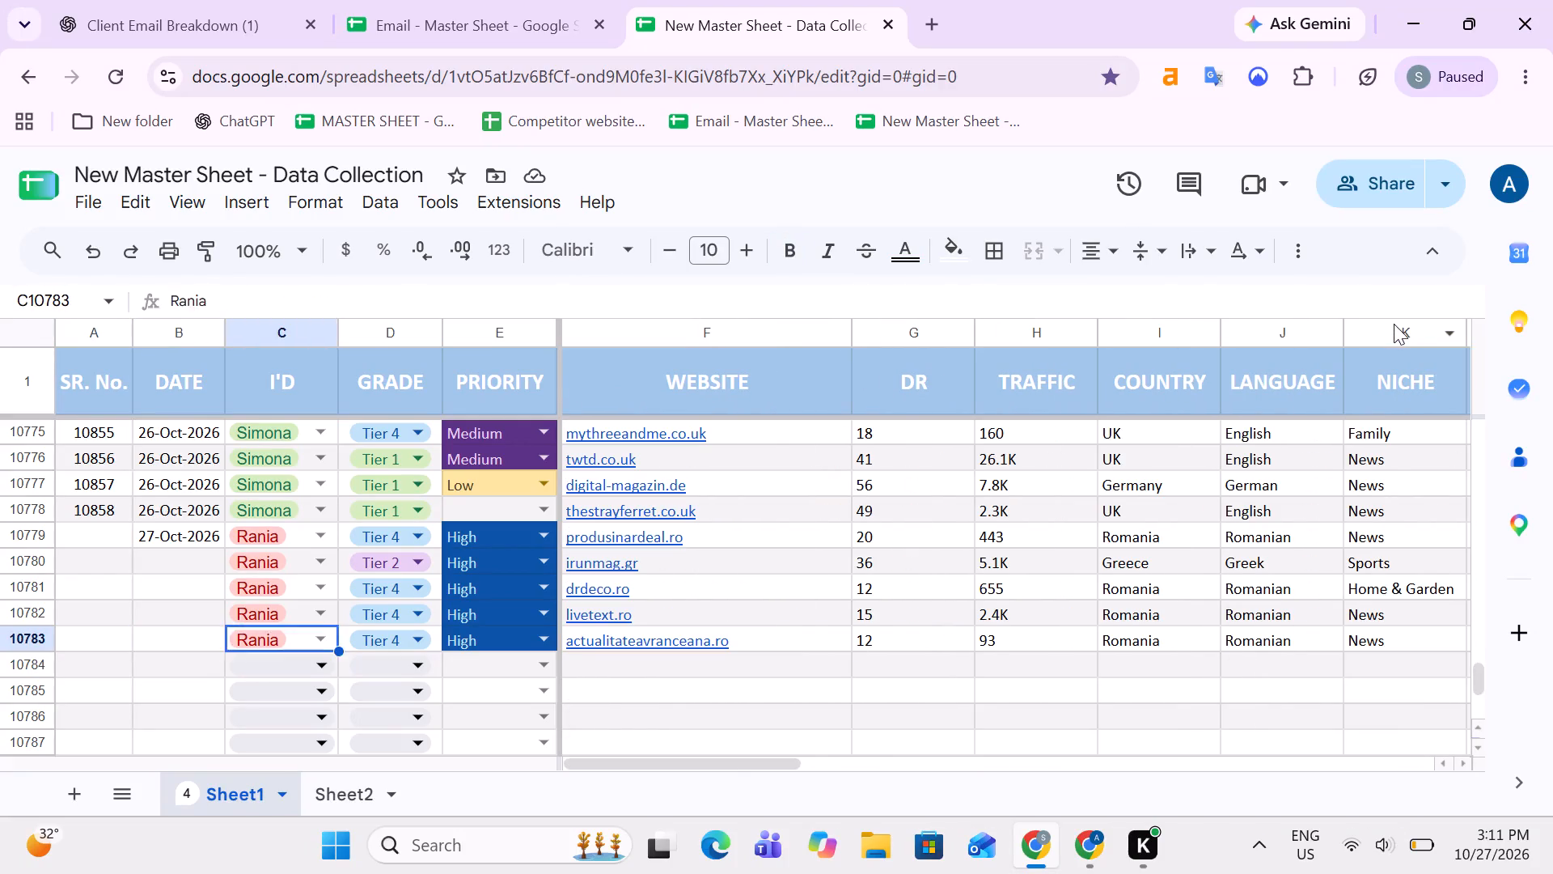
key(Right)
key(Right)
key(Right)
key(Right)
key(Left)
key(Left)
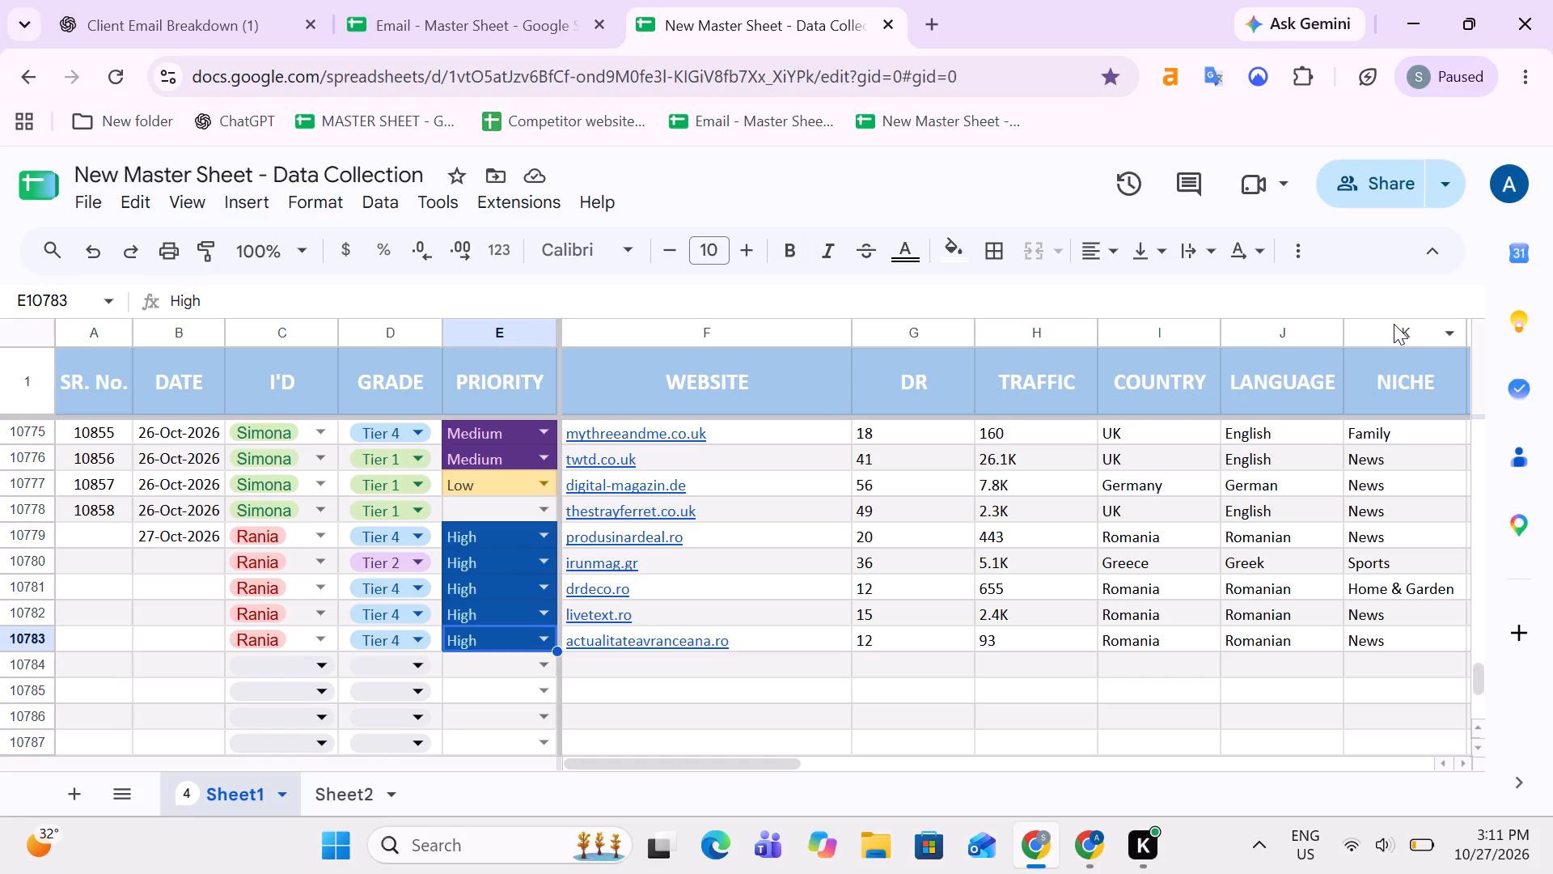
Examine the rest of the actualitateavranceana.ro row, covering metrics, prices, STATUS, WEBSITE TYPE, CONTACT DETAILS and the columns beyond.
key(Right)
key(Right)
key(Right)
key(Right)
key(Right)
key(Right)
key(Right)
key(Right)
key(Right)
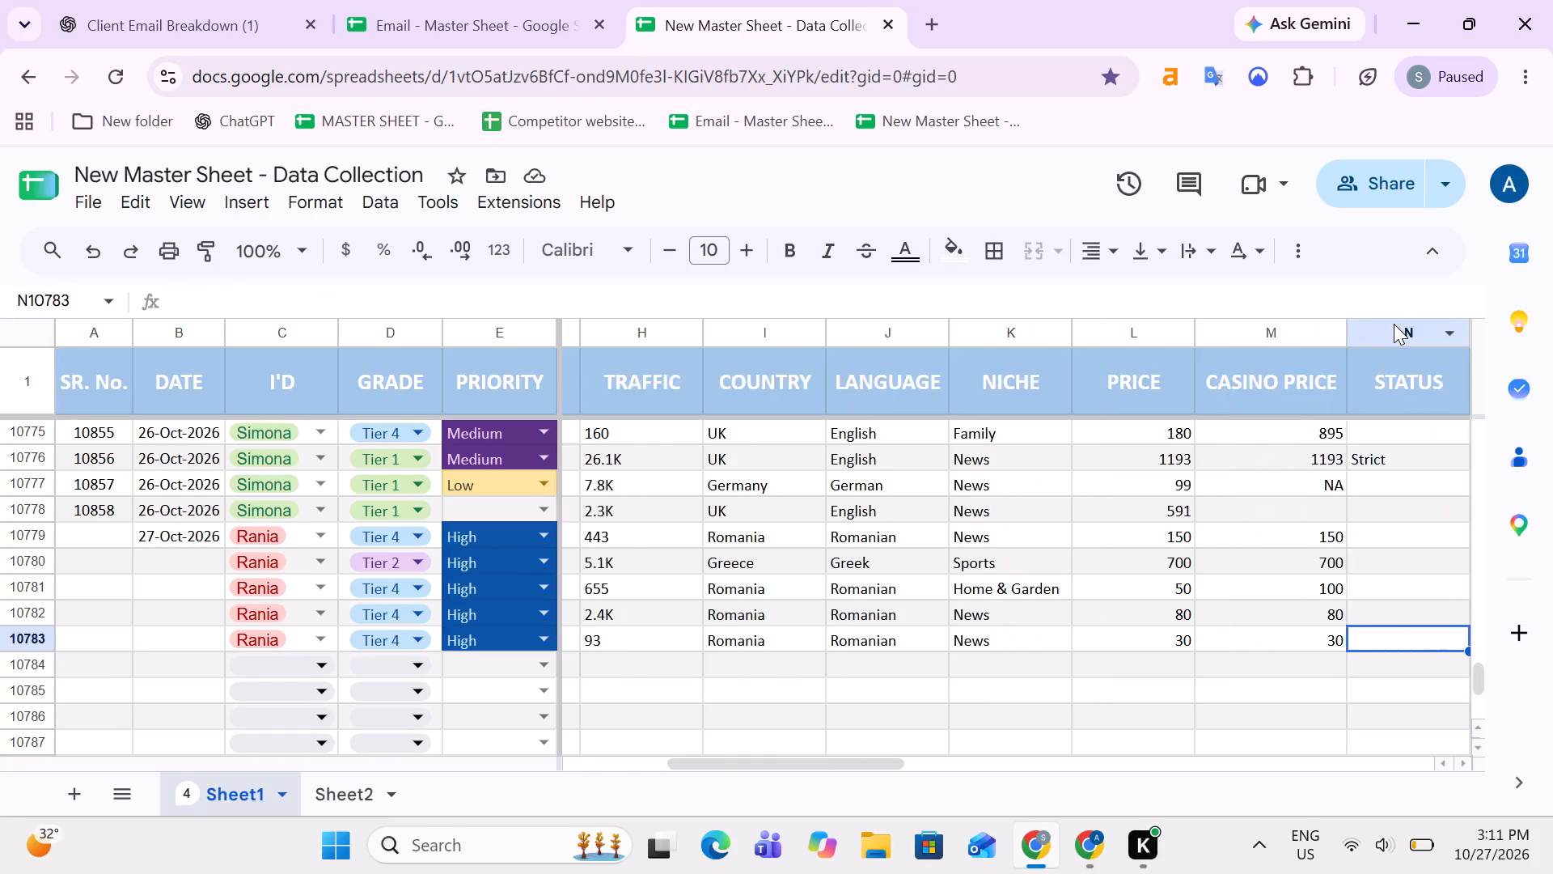
key(Right)
key(Right)
key(Right)
key(Right)
key(Right)
key(Right)
key(Right)
key(Right)
key(Right)
key(Left)
key(Left)
key(Left)
key(Left)
key(Left)
key(Left)
key(Left)
key(Left)
key(Right)
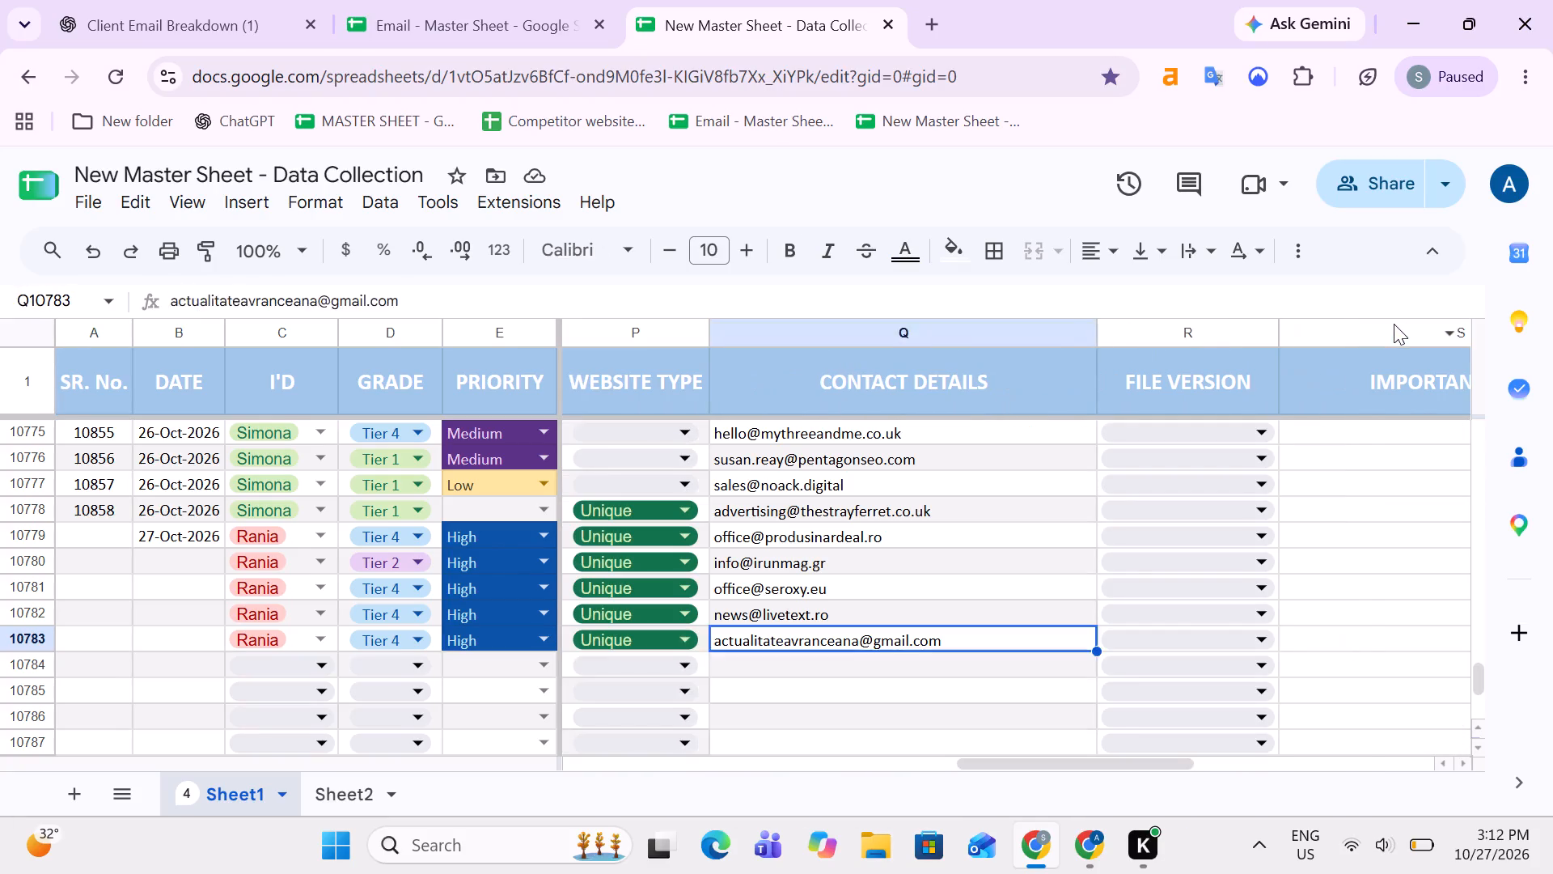
key(Right)
Look back along the actualitateavranceana.ro row from CONTACT DETAILS to its first cell, ending on the GRADE cell.
key(Left)
key(Left)
key(Left)
key(Left)
key(Left)
key(Left)
key(Left)
key(Left)
key(Left)
key(Left)
key(Left)
key(Left)
key(Left)
key(Left)
key(Left)
key(Left)
key(Left)
key(Left)
key(Left)
key(Left)
key(Right)
key(Right)
key(Right)
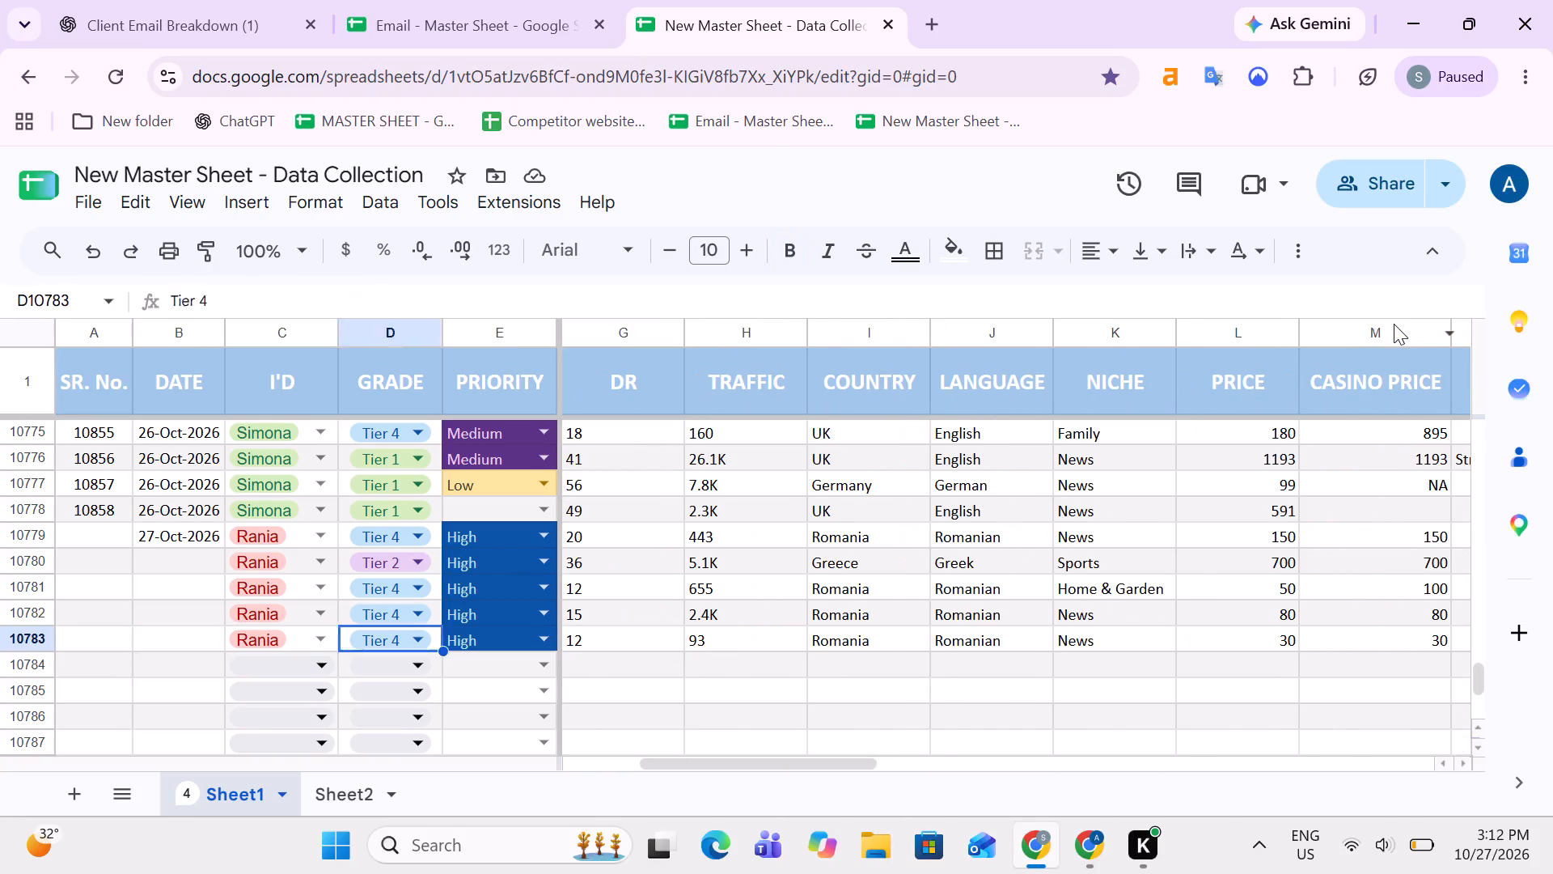